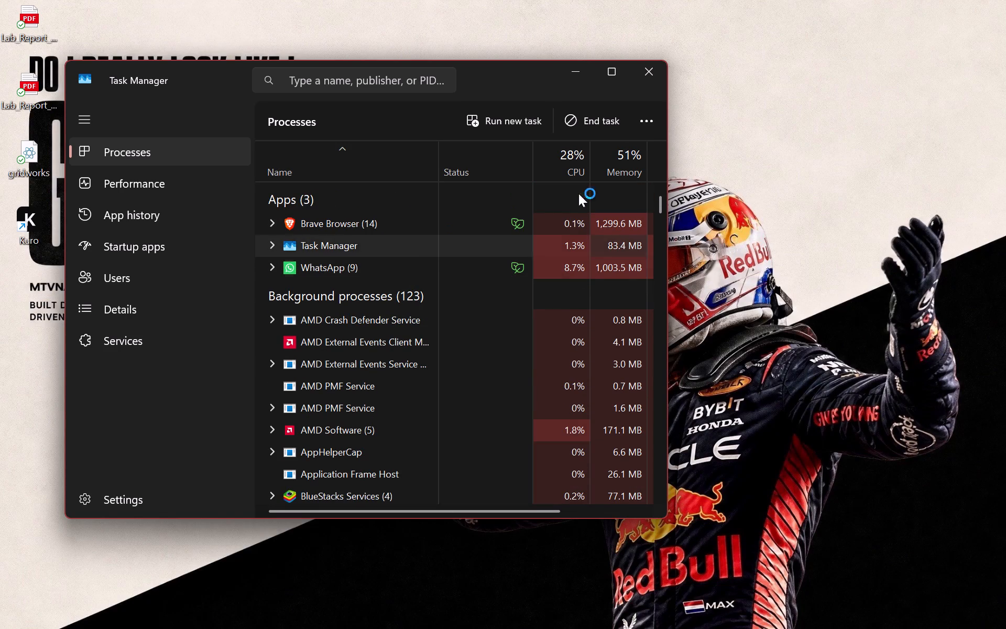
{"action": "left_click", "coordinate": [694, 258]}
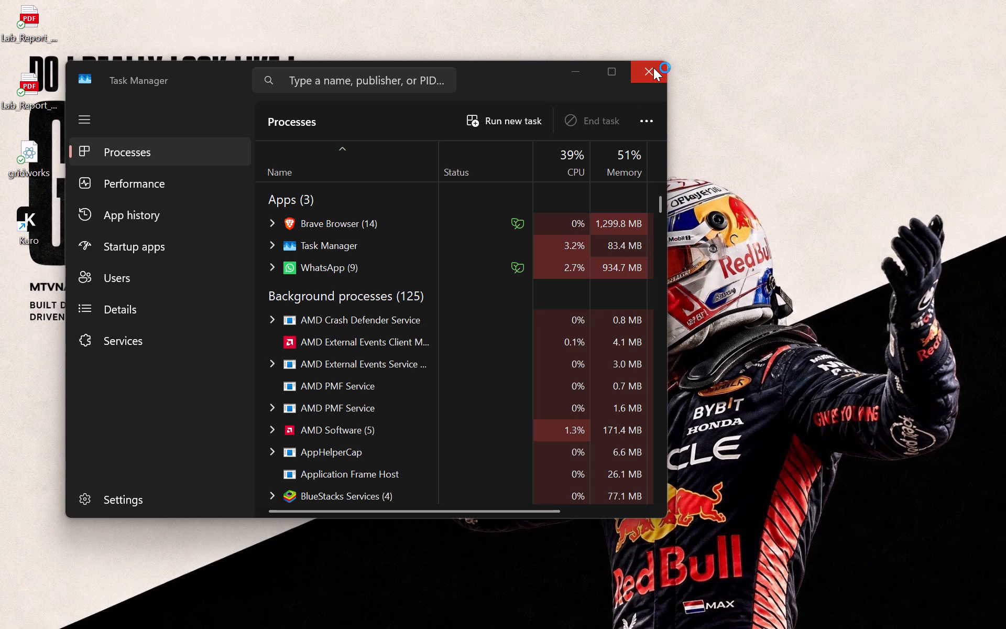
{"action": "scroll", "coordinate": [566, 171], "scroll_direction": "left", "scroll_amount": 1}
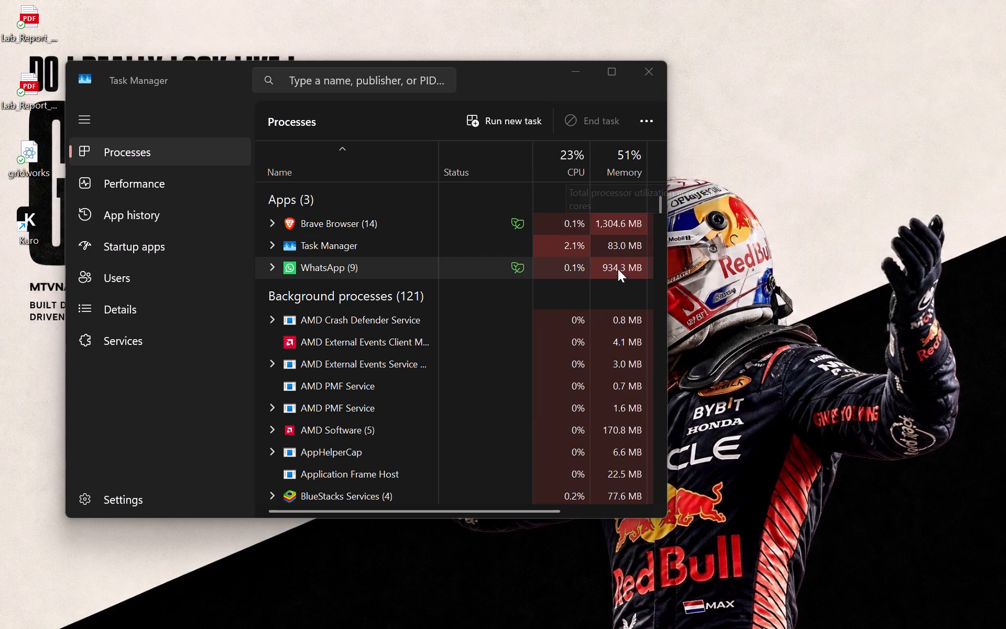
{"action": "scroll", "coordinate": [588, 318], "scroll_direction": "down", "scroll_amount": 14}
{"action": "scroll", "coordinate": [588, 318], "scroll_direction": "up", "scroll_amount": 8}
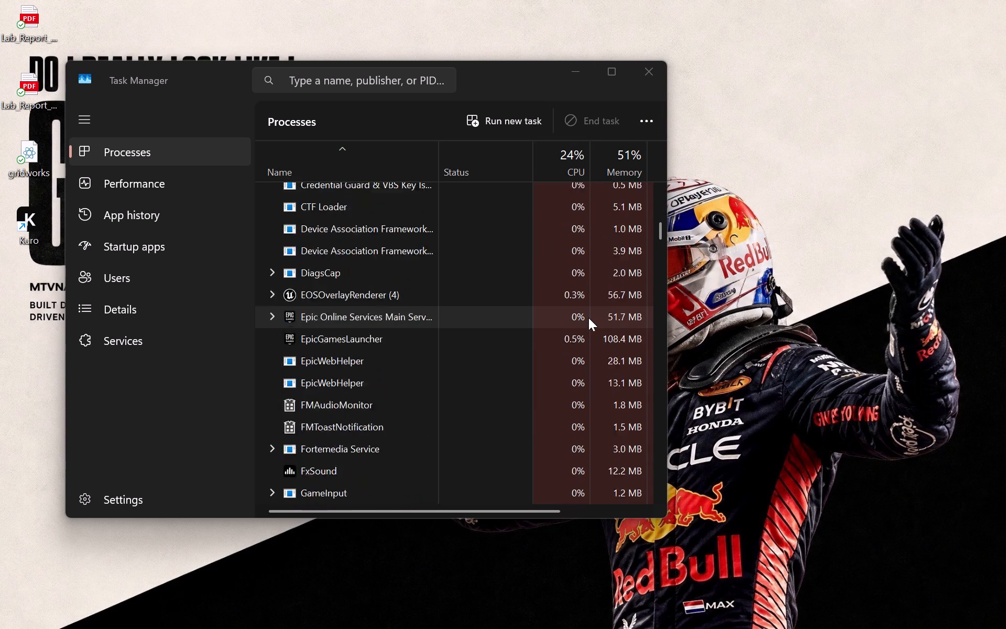
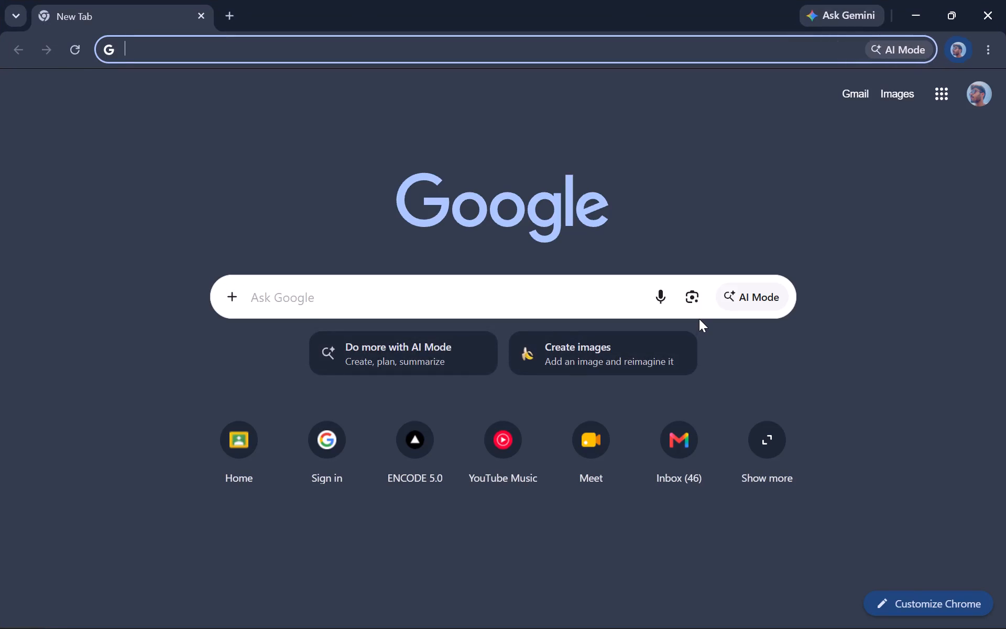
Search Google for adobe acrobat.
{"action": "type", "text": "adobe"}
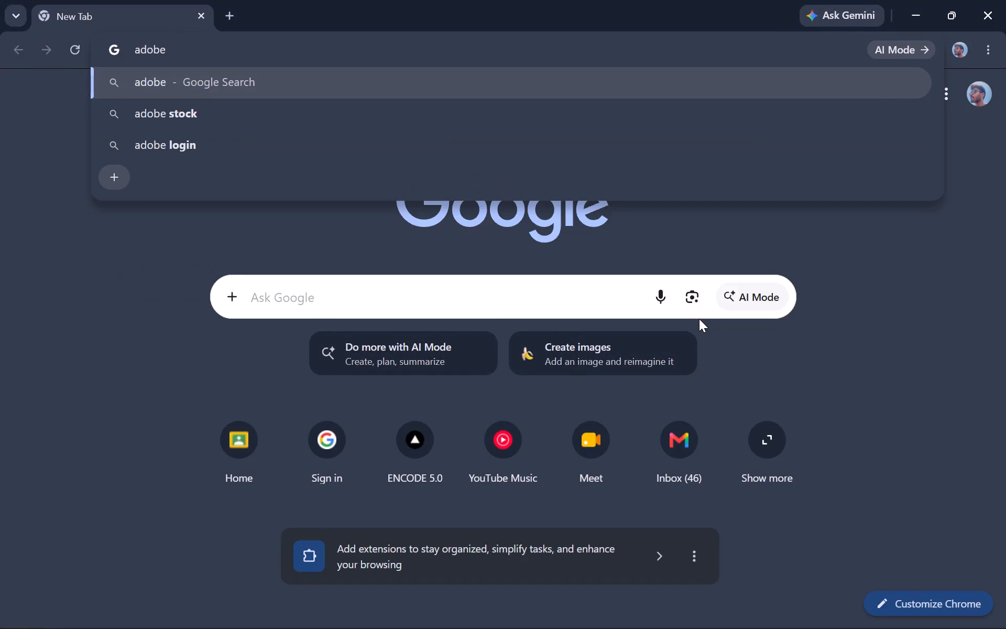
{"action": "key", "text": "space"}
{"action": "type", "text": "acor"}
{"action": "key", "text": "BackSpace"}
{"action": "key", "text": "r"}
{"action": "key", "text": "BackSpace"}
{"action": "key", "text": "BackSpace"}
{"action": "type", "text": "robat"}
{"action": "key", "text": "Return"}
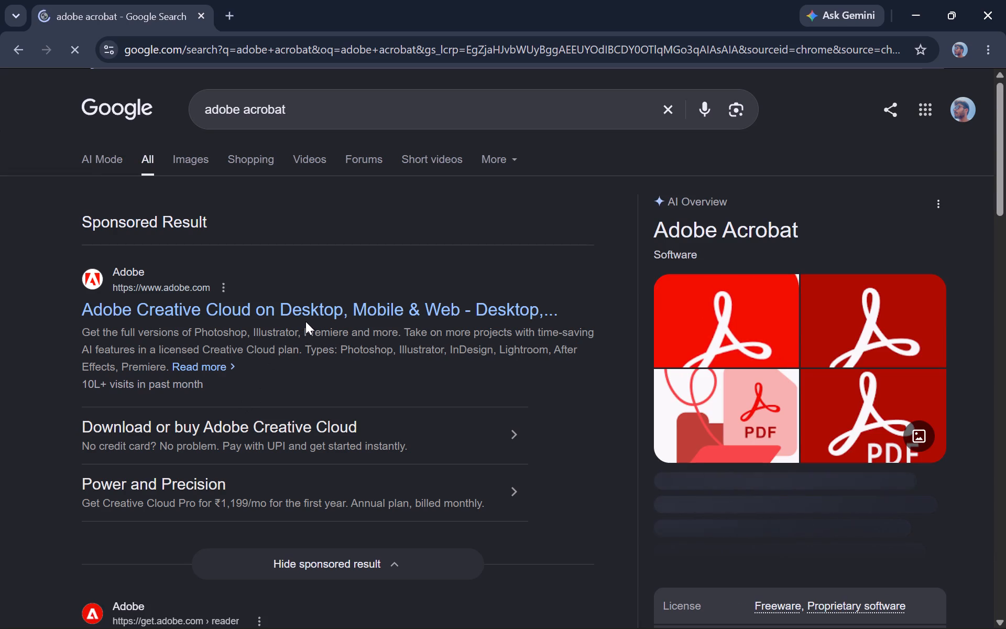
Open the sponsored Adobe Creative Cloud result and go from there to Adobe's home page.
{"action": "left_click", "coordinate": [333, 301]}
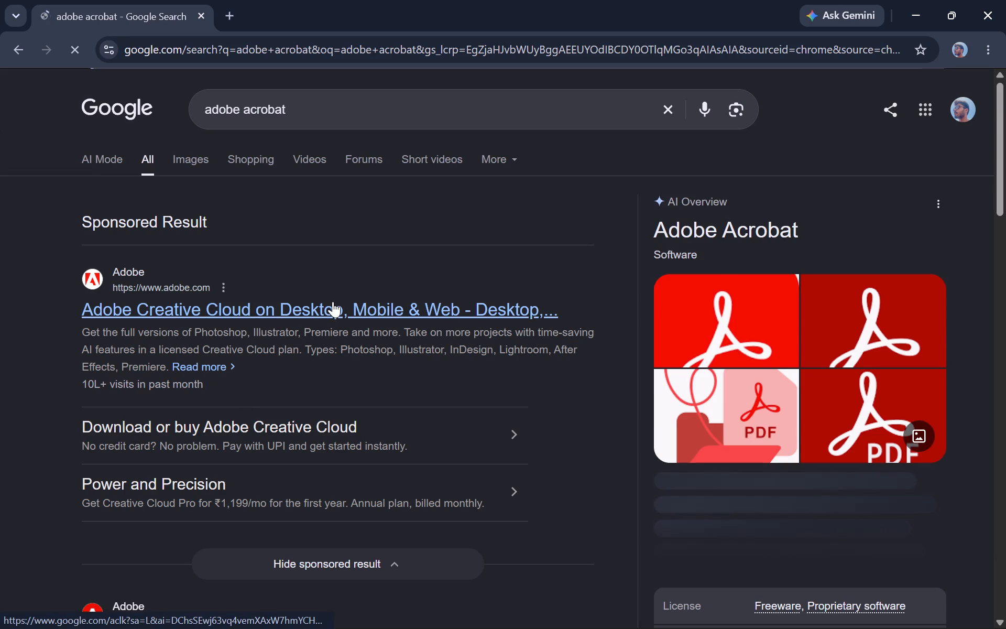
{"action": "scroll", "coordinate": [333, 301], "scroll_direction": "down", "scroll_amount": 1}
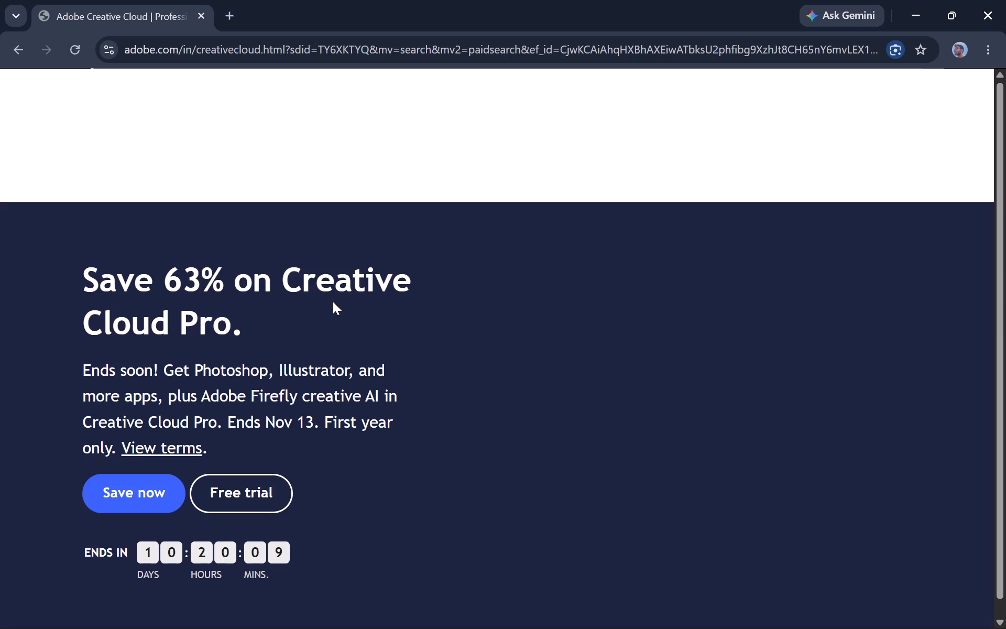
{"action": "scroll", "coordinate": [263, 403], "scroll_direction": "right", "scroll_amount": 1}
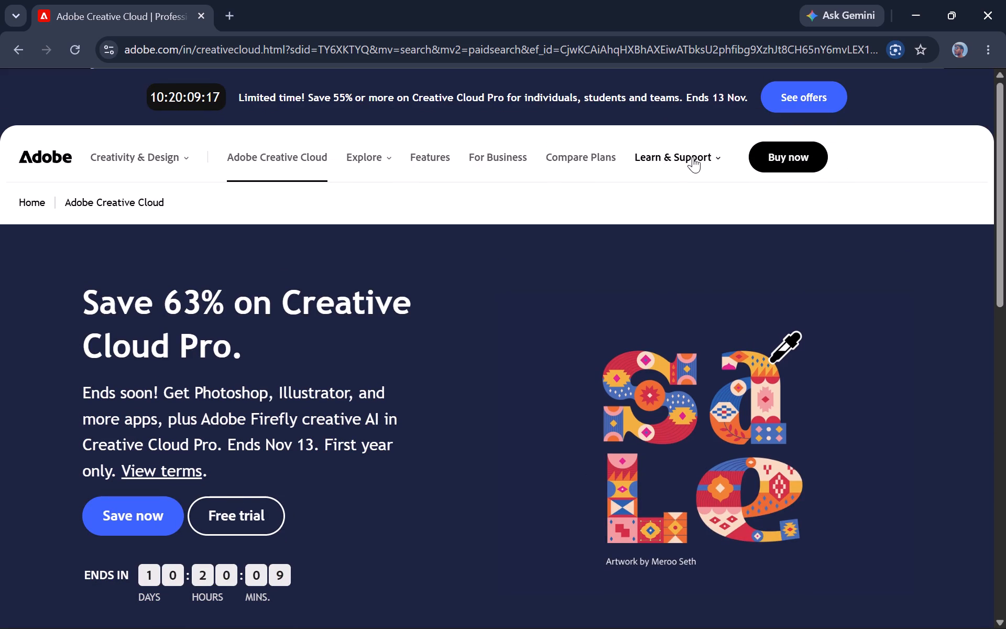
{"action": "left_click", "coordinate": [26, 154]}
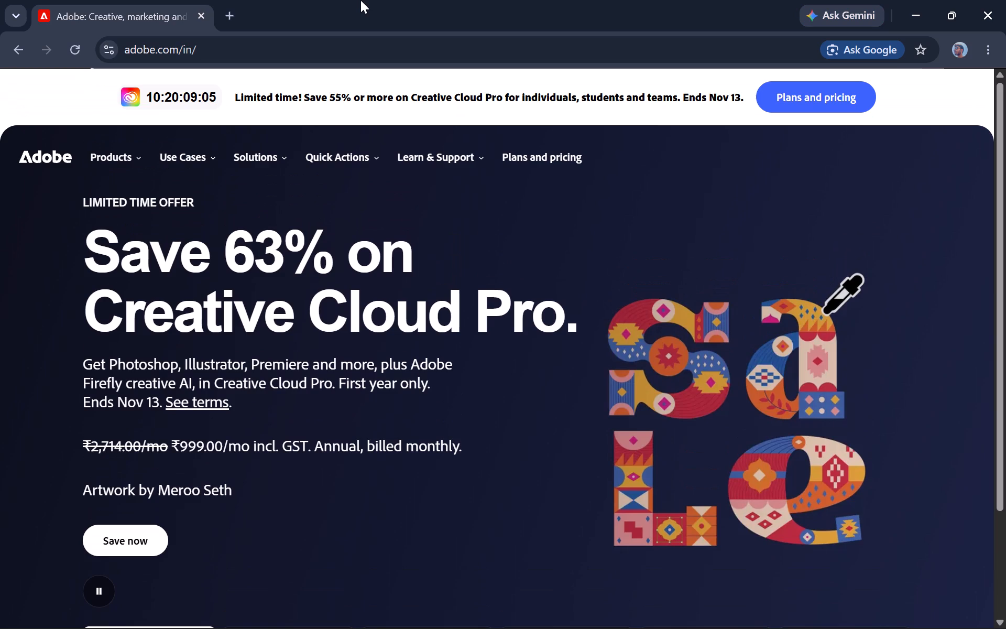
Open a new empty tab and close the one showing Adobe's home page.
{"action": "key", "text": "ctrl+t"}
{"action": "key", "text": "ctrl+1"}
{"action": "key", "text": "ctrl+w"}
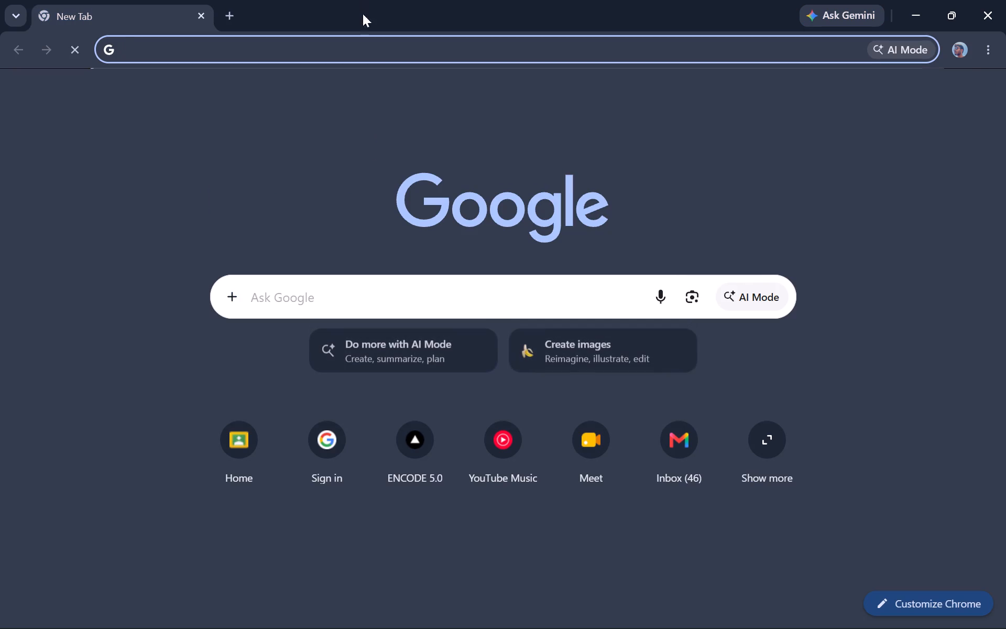
Enter a Google search for editing PDFs with Adobe, beginning with "pdf edit".
{"action": "type", "text": "pdf"}
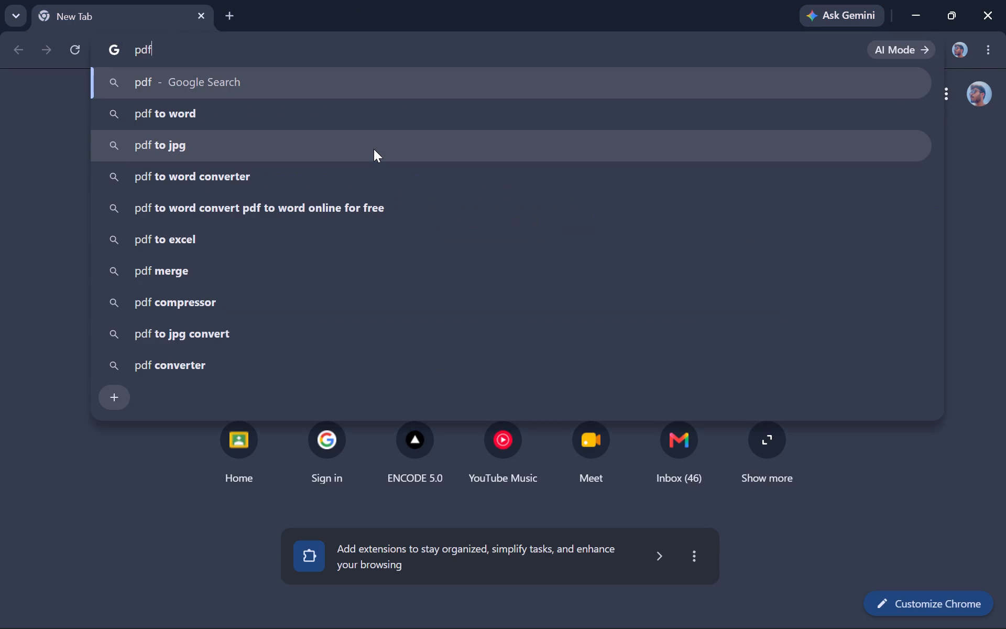
{"action": "key", "text": "space"}
{"action": "type", "text": "edt"}
{"action": "key", "text": "BackSpace"}
{"action": "type", "text": "it"}
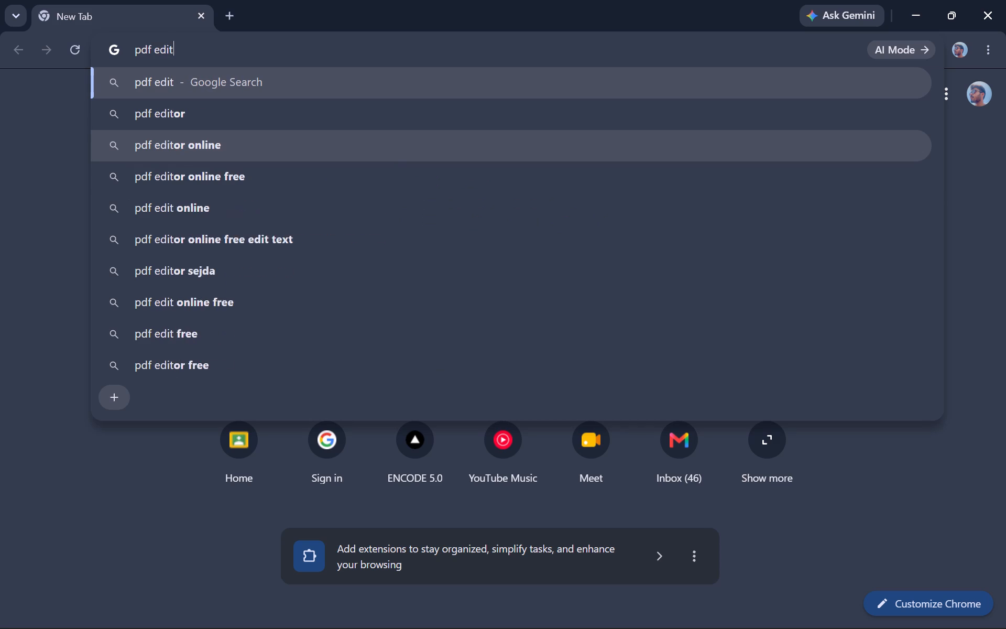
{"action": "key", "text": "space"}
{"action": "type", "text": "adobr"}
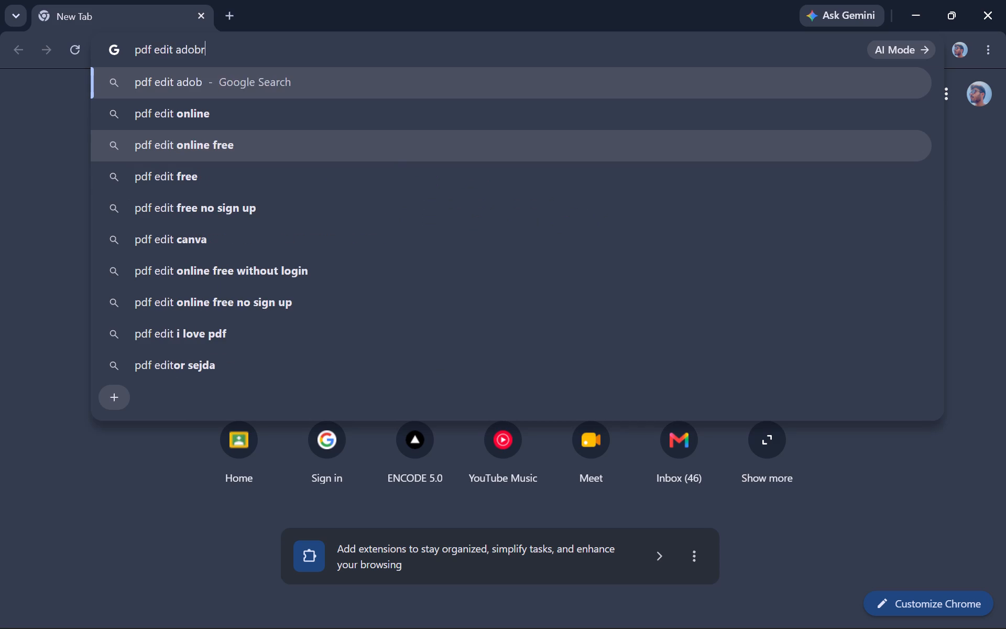
Complete the Google search for "pdf edit adobe" and open Adobe's Edit PDF Online result.
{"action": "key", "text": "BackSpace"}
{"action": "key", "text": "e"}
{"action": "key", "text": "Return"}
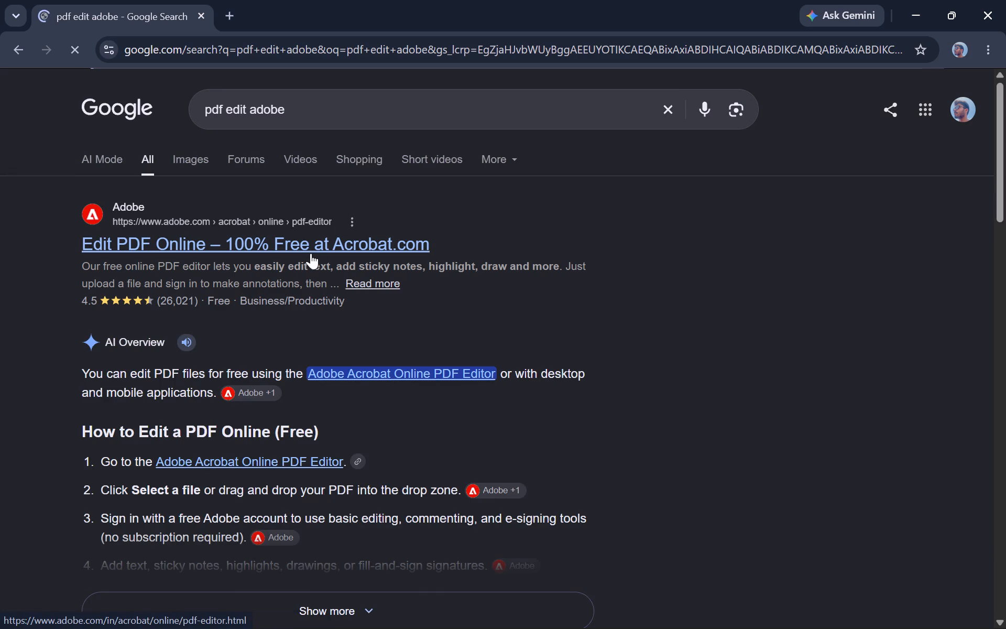
{"action": "left_click", "coordinate": [311, 253]}
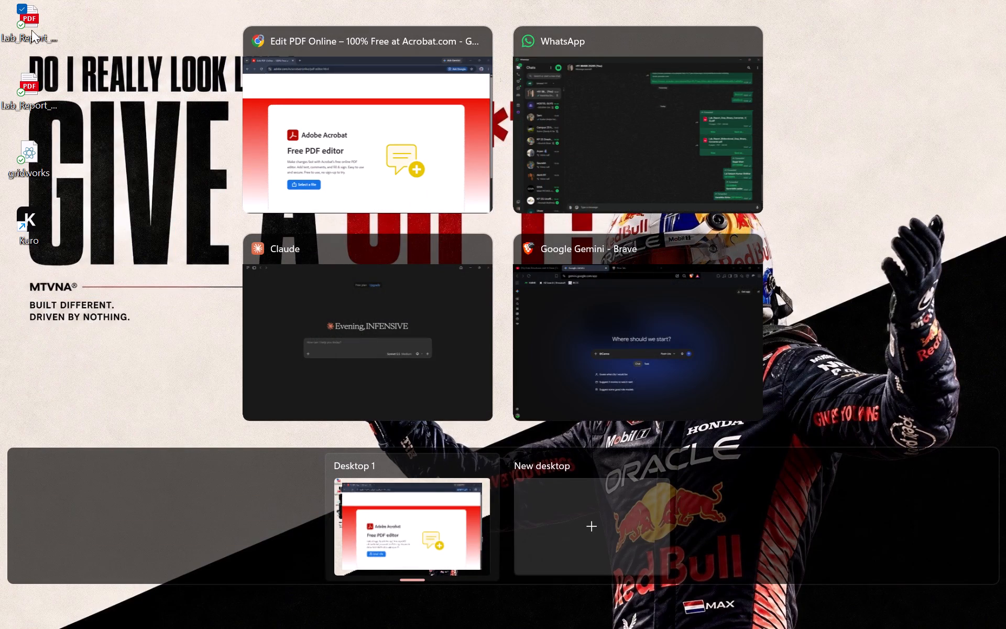
Bring Lab_Report_Gray_Binary_Converter_1(3).pdf from the desktop into the Chrome window holding Adobe's free PDF editor.
{"action": "left_click", "coordinate": [31, 30]}
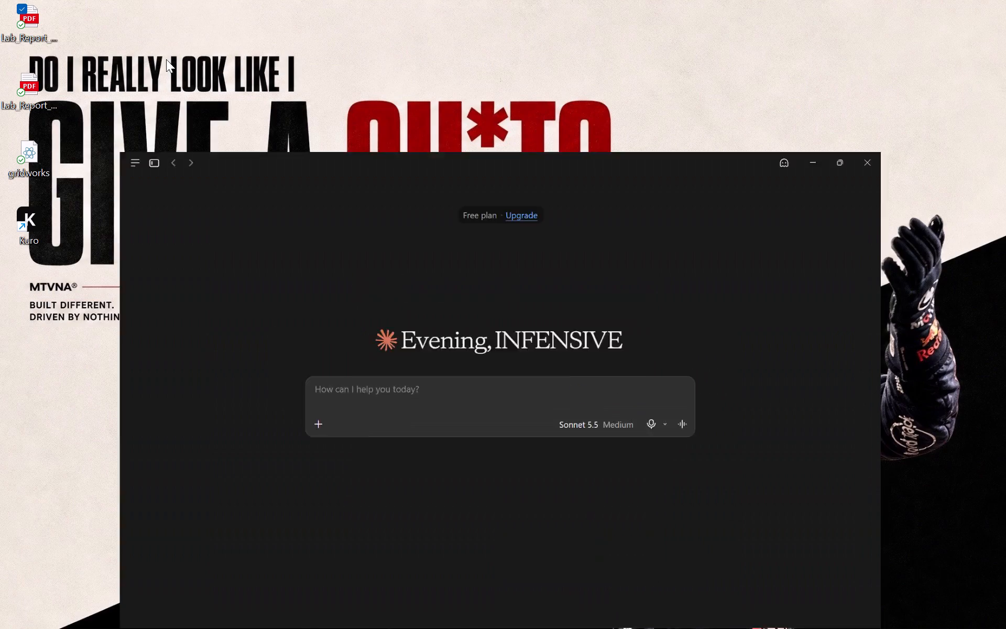
{"action": "left_click_drag", "start_coordinate": [36, 36], "coordinate": [207, 155]}
{"action": "key", "text": "alt+Tab"}
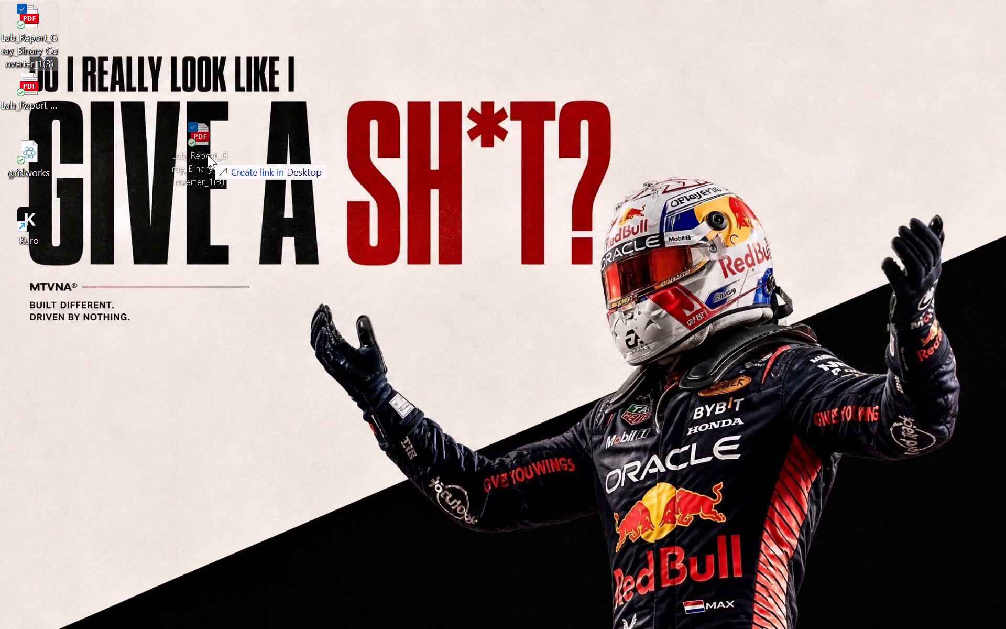
{"action": "left_click_drag", "start_coordinate": [207, 155], "coordinate": [303, 400]}
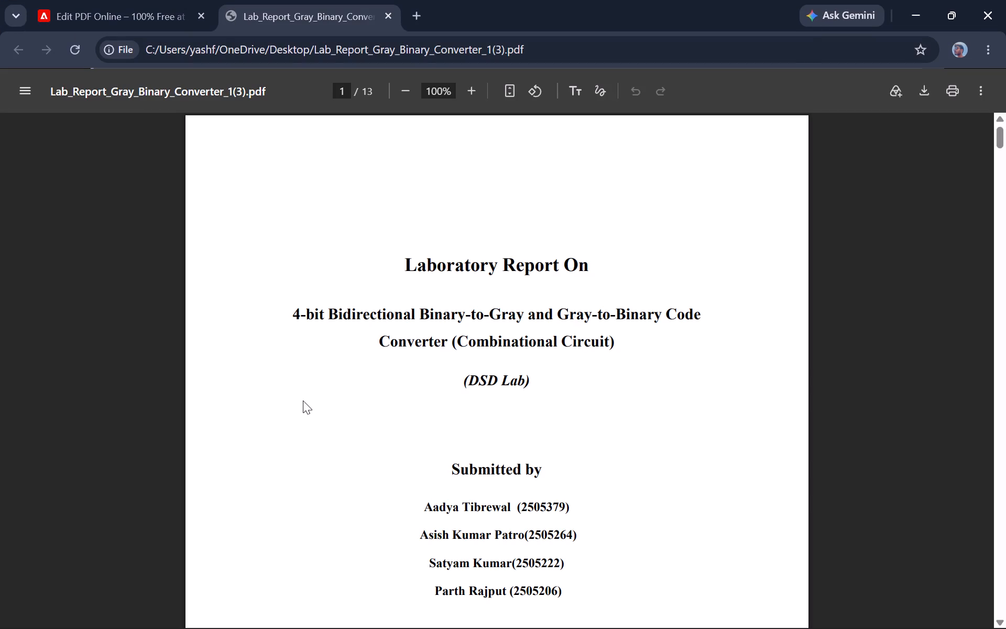
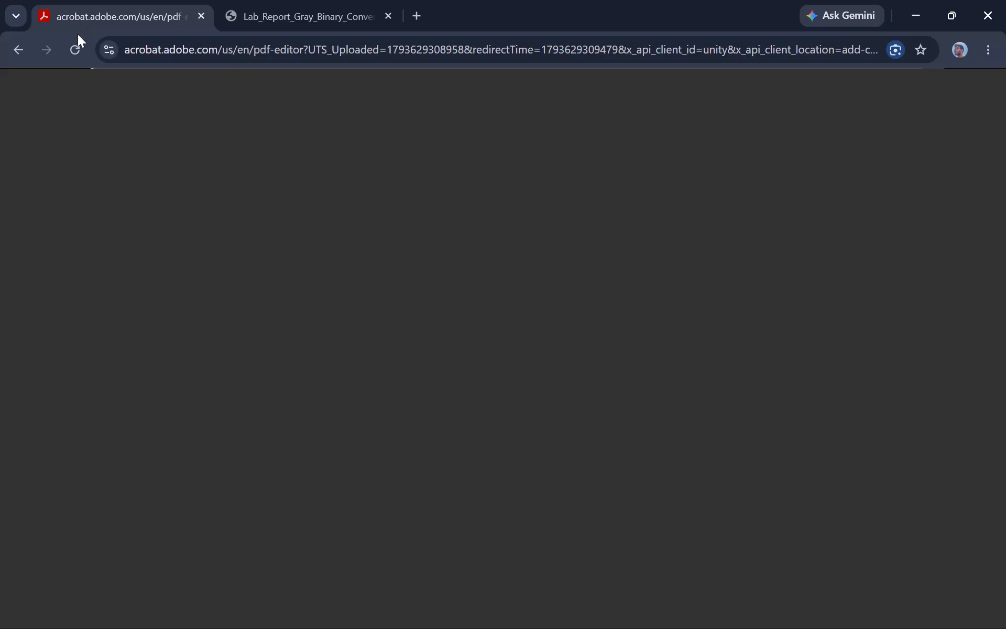
Reload the Acrobat online PDF editor page.
{"action": "left_click", "coordinate": [78, 48]}
{"action": "scroll", "coordinate": [297, 186], "scroll_direction": "up", "scroll_amount": 3}
Open a new tab and search Google for pdf edit adobe.
{"action": "left_click", "coordinate": [304, 0]}
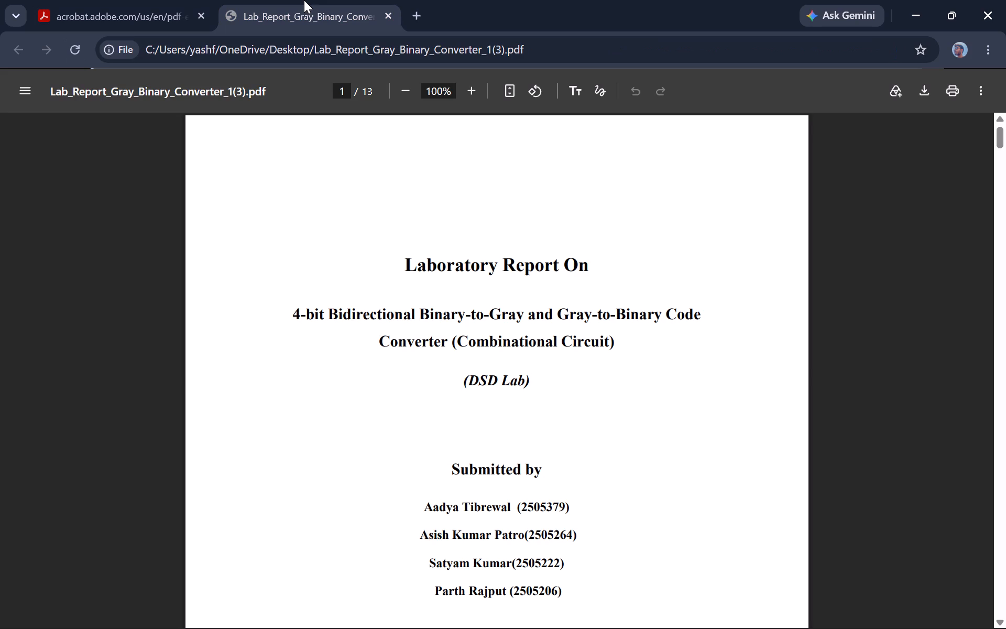
{"action": "scroll", "coordinate": [342, 6], "scroll_direction": "down", "scroll_amount": 1}
{"action": "left_click", "coordinate": [418, 4]}
{"action": "scroll", "coordinate": [418, 4], "scroll_direction": "down", "scroll_amount": 1}
{"action": "type", "text": "pdf edirt"}
{"action": "key", "text": "BackSpace"}
{"action": "key", "text": "BackSpace"}
{"action": "key", "text": "BackSpace"}
{"action": "key", "text": "t"}
{"action": "key", "text": "BackSpace"}
{"action": "type", "text": "it"}
{"action": "key", "text": "Return"}
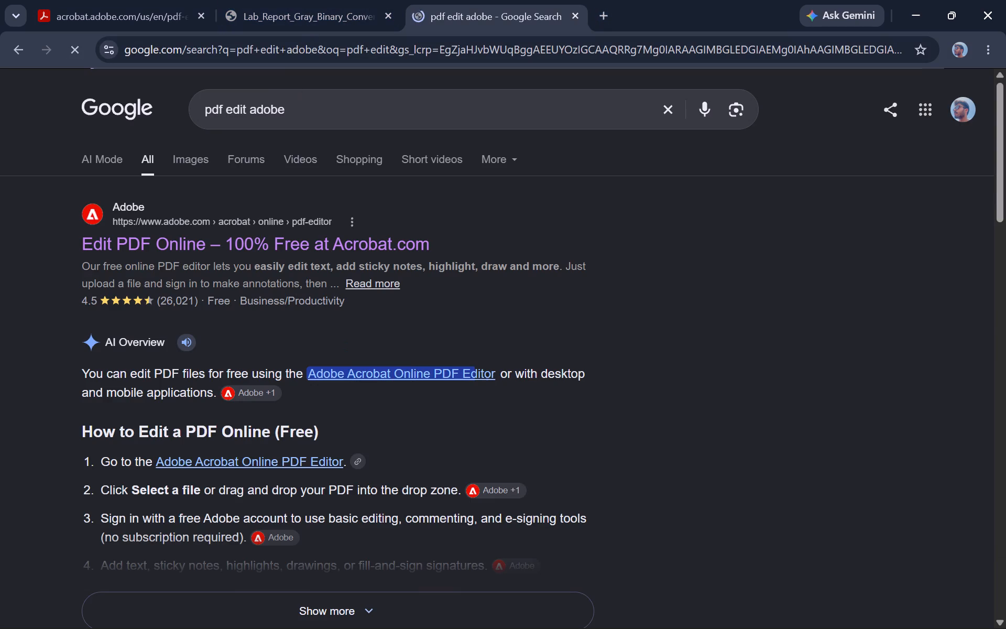
Shorten the Google query to pdf edit and run the search again.
{"action": "left_click", "coordinate": [325, 110]}
{"action": "key", "text": "BackSpace"}
{"action": "key", "text": "BackSpace"}
{"action": "key", "text": "BackSpace"}
{"action": "key", "text": "BackSpace"}
{"action": "key", "text": "BackSpace"}
{"action": "key", "text": "BackSpace"}
{"action": "key", "text": "Return"}
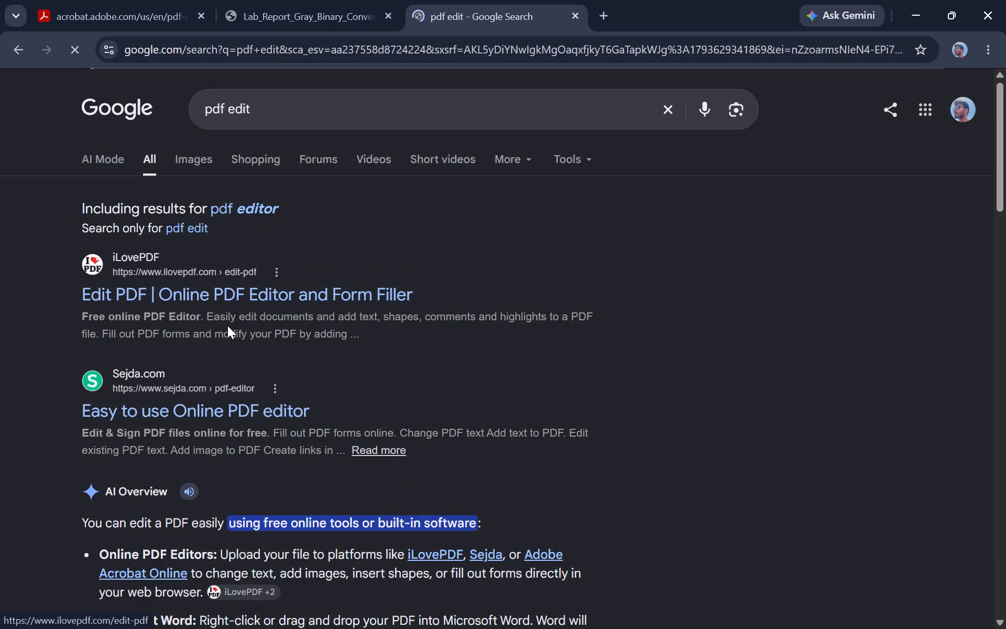
Browse the search results and open iLovePDF's Edit PDF page.
{"action": "scroll", "coordinate": [327, 262], "scroll_direction": "down", "scroll_amount": 2}
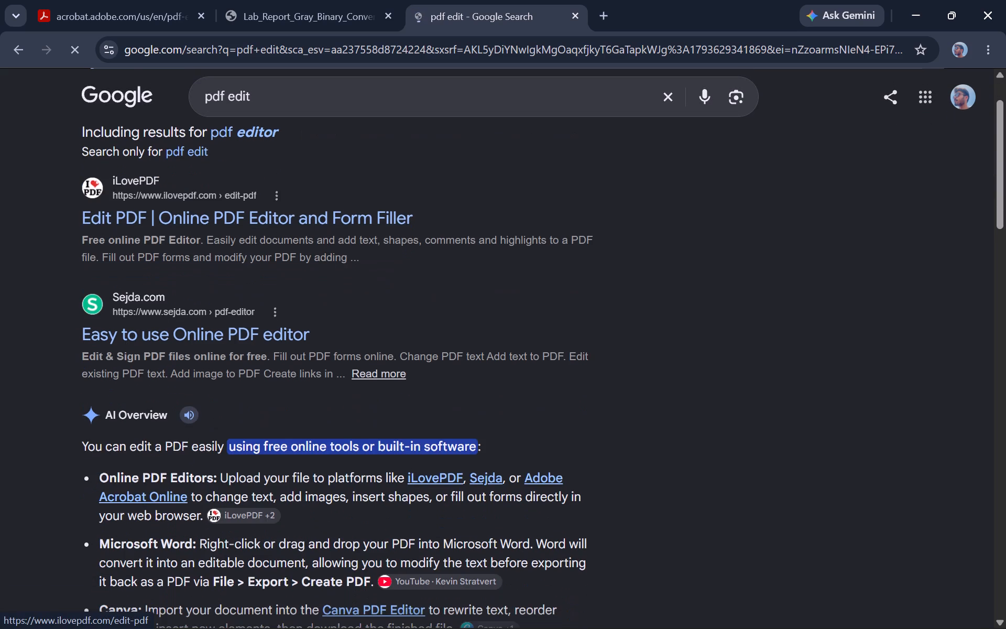
{"action": "scroll", "coordinate": [327, 262], "scroll_direction": "down", "scroll_amount": 1}
{"action": "left_click", "coordinate": [190, 0]}
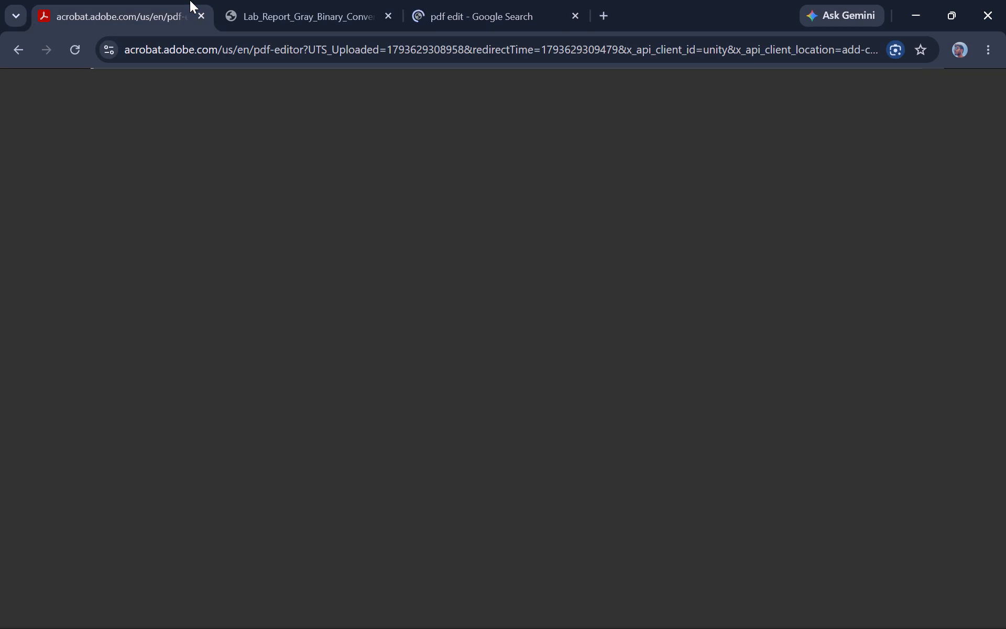
{"action": "left_click", "coordinate": [463, 1]}
{"action": "scroll", "coordinate": [260, 368], "scroll_direction": "up", "scroll_amount": 1}
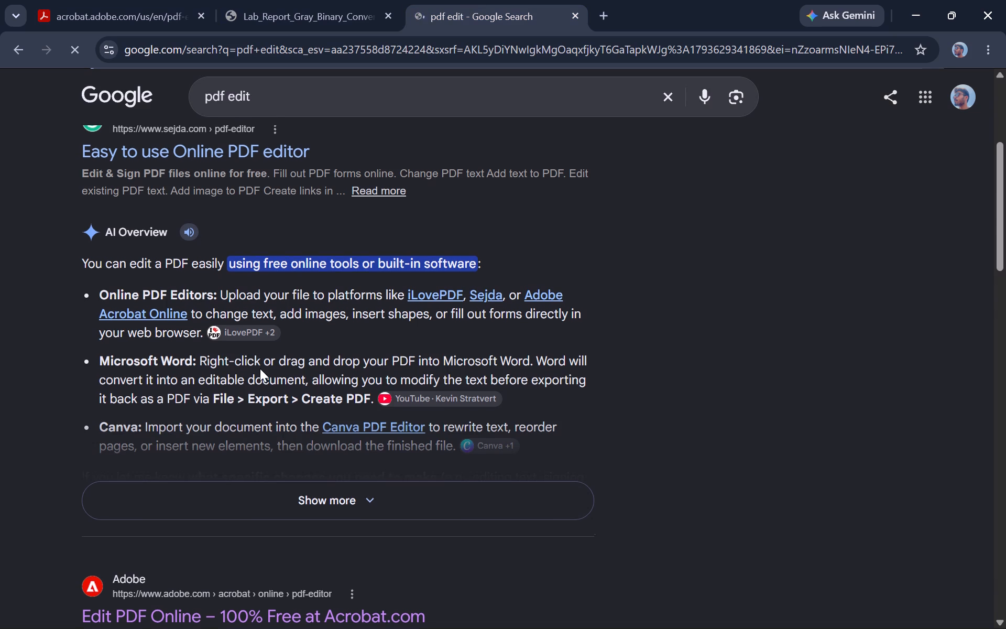
{"action": "scroll", "coordinate": [260, 368], "scroll_direction": "up", "scroll_amount": 2}
{"action": "left_click", "coordinate": [296, 190]}
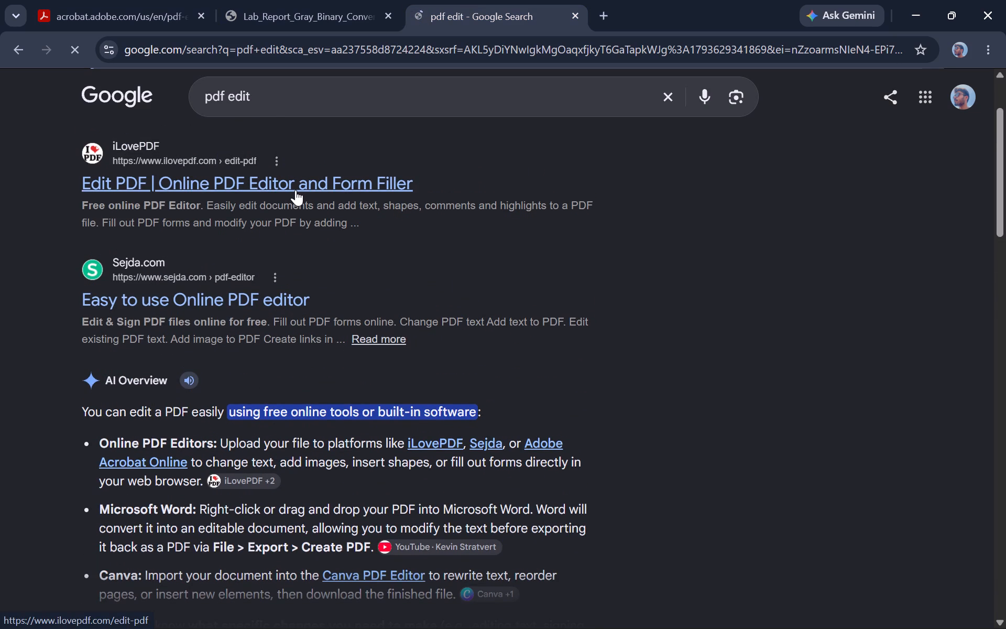
{"action": "left_click", "coordinate": [296, 190]}
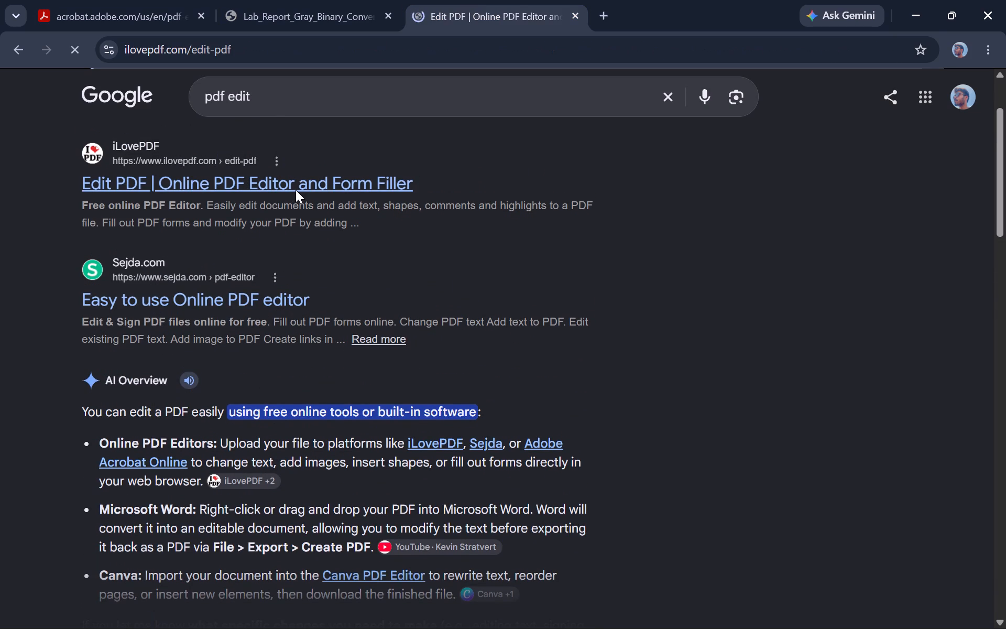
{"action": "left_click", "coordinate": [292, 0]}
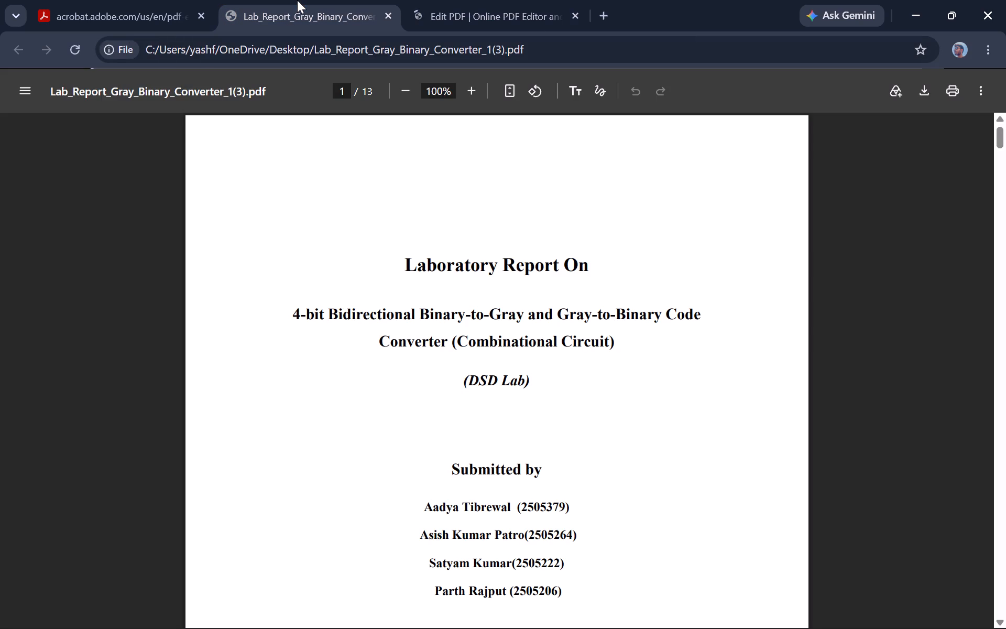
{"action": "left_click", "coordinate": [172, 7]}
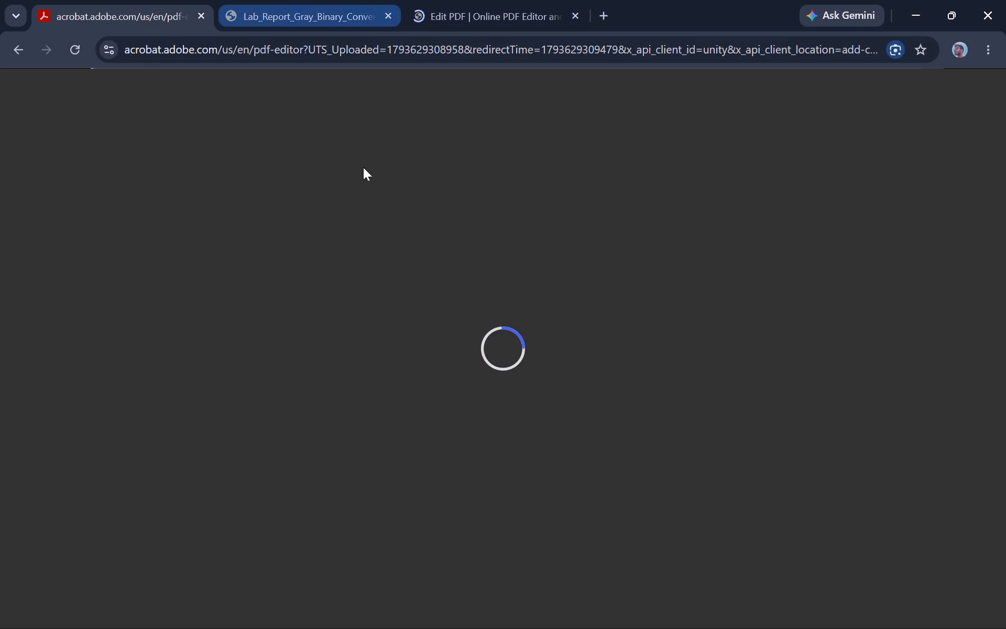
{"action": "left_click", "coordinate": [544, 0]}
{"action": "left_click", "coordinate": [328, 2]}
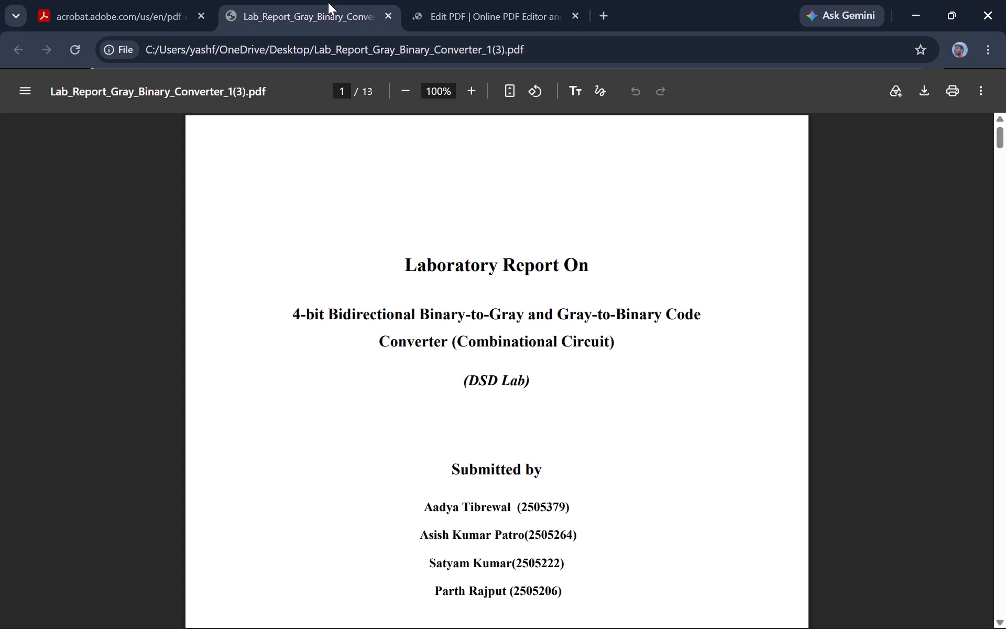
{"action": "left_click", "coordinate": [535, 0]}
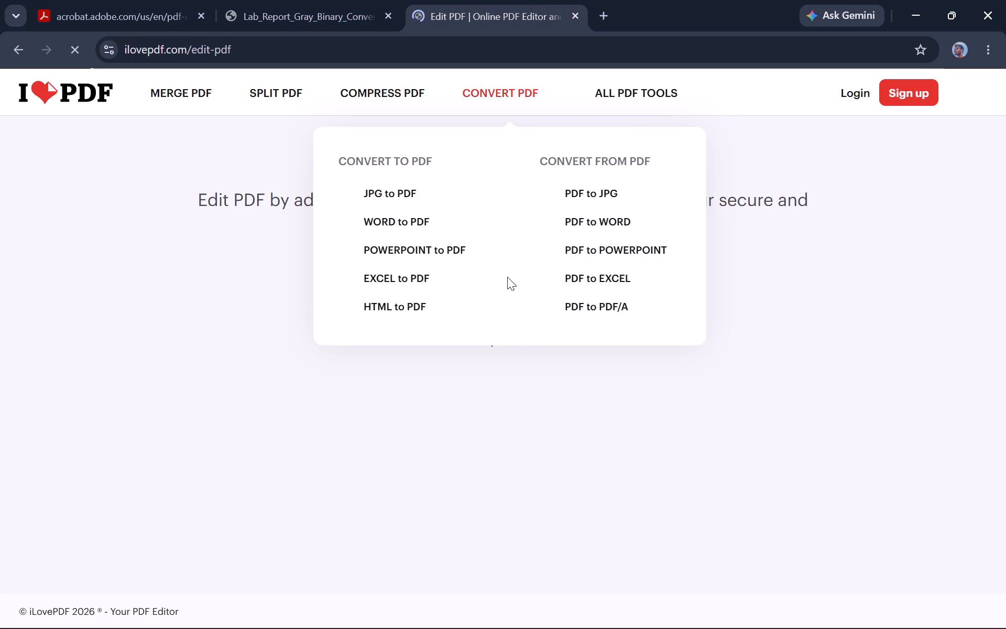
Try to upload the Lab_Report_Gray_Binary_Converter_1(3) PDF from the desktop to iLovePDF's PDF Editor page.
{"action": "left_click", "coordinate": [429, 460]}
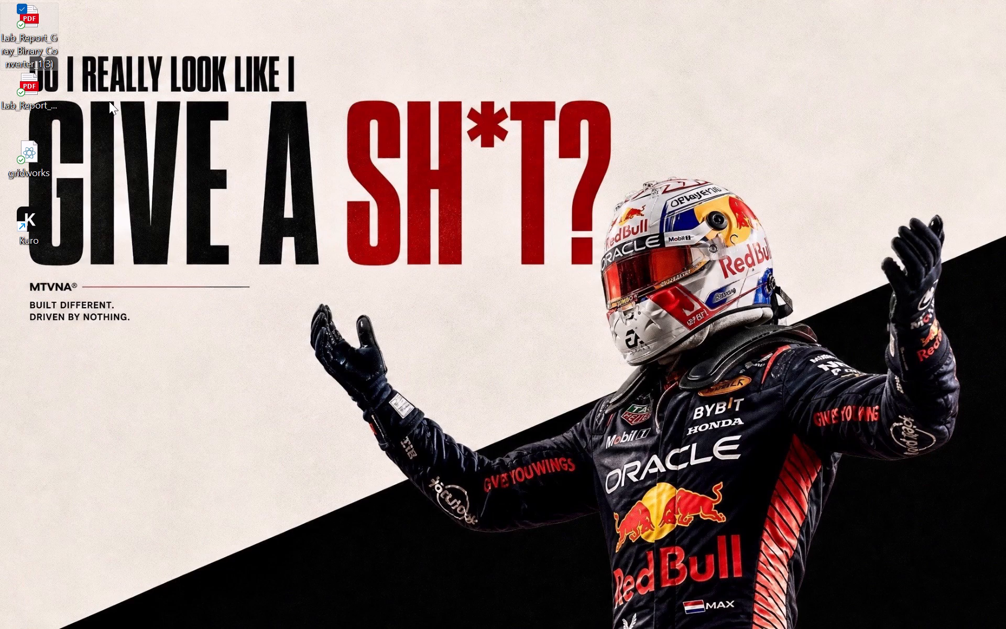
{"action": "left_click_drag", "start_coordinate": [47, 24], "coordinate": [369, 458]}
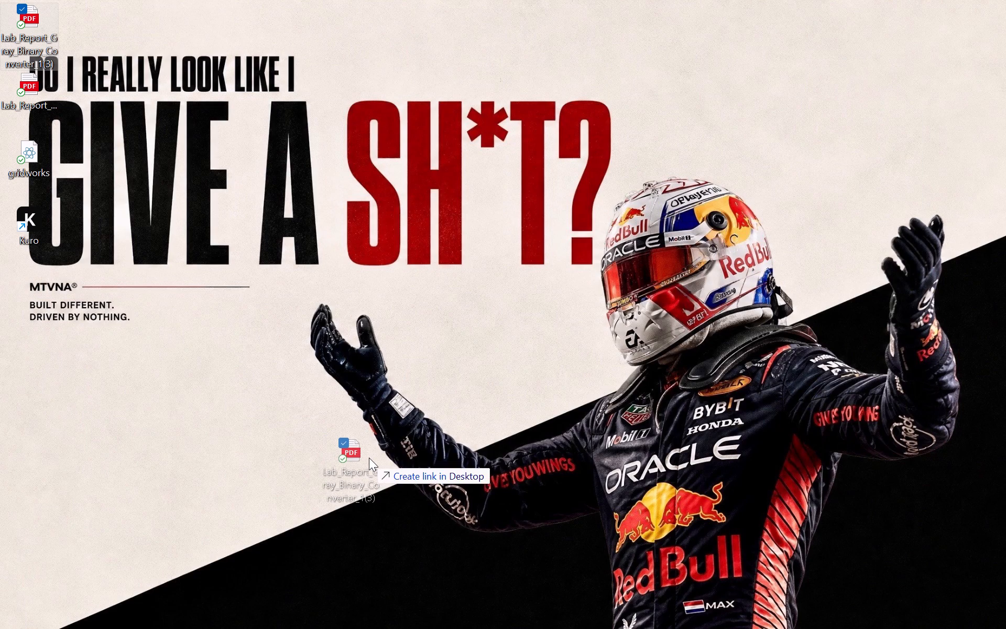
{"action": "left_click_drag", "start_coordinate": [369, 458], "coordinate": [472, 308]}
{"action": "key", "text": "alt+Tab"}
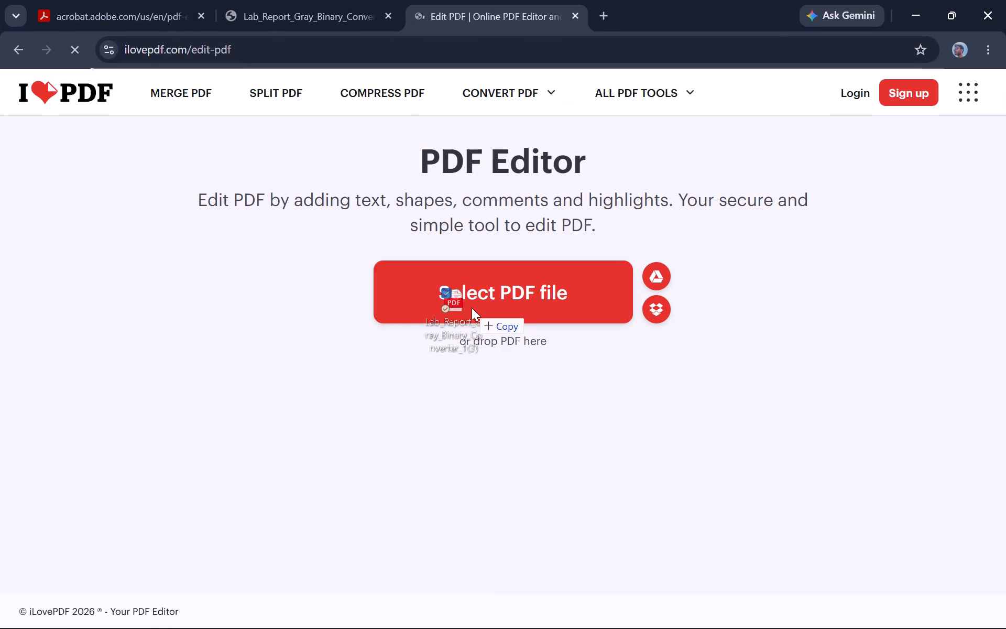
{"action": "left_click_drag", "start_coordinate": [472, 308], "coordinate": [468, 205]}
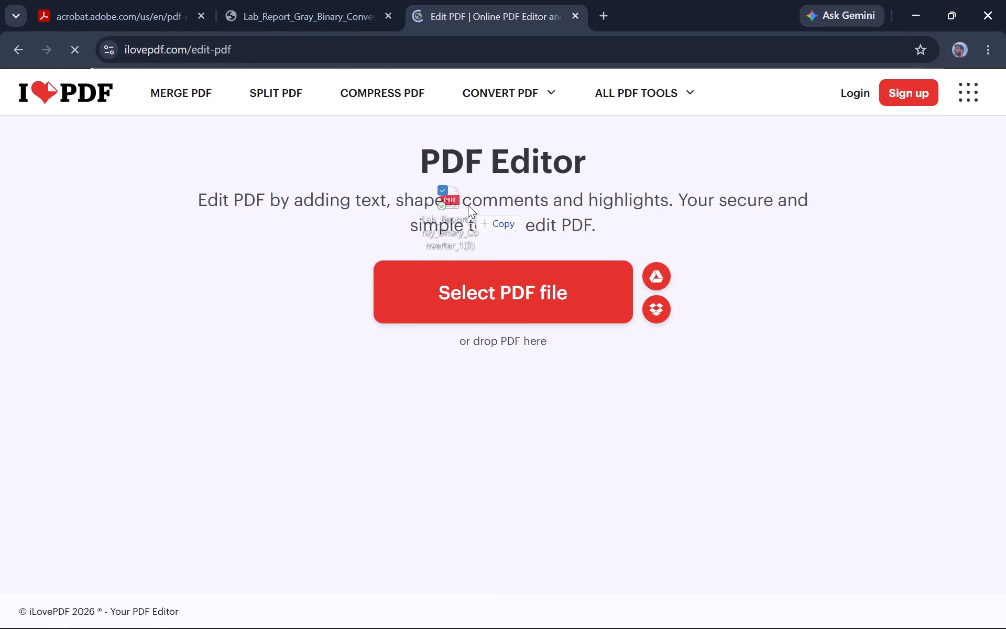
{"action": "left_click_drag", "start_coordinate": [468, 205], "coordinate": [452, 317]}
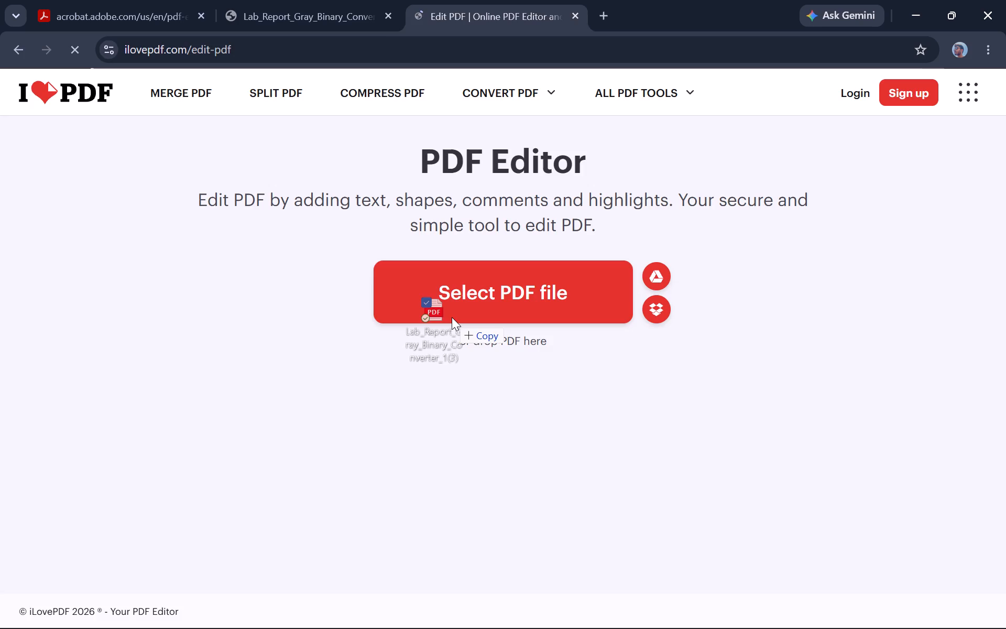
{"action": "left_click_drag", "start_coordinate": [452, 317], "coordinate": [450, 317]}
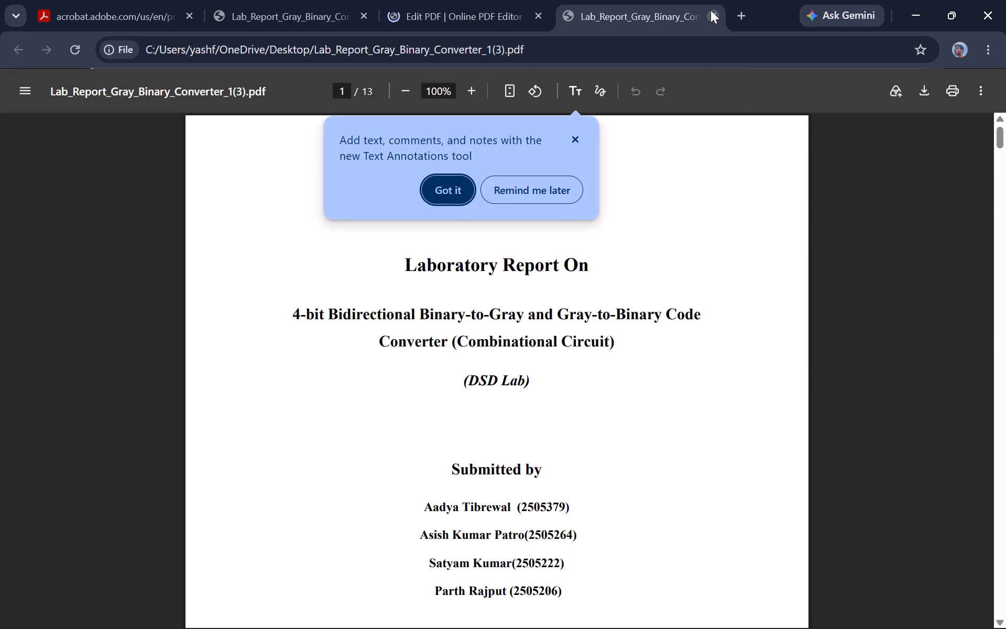
Close both browser tabs showing the lab report PDF.
{"action": "left_click", "coordinate": [710, 10]}
{"action": "left_click", "coordinate": [387, 9]}
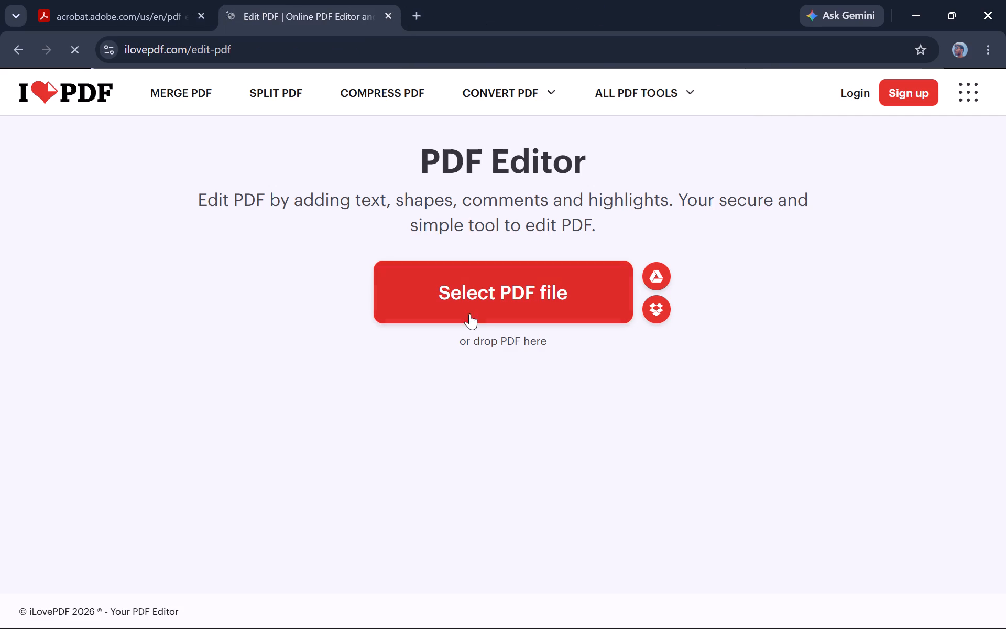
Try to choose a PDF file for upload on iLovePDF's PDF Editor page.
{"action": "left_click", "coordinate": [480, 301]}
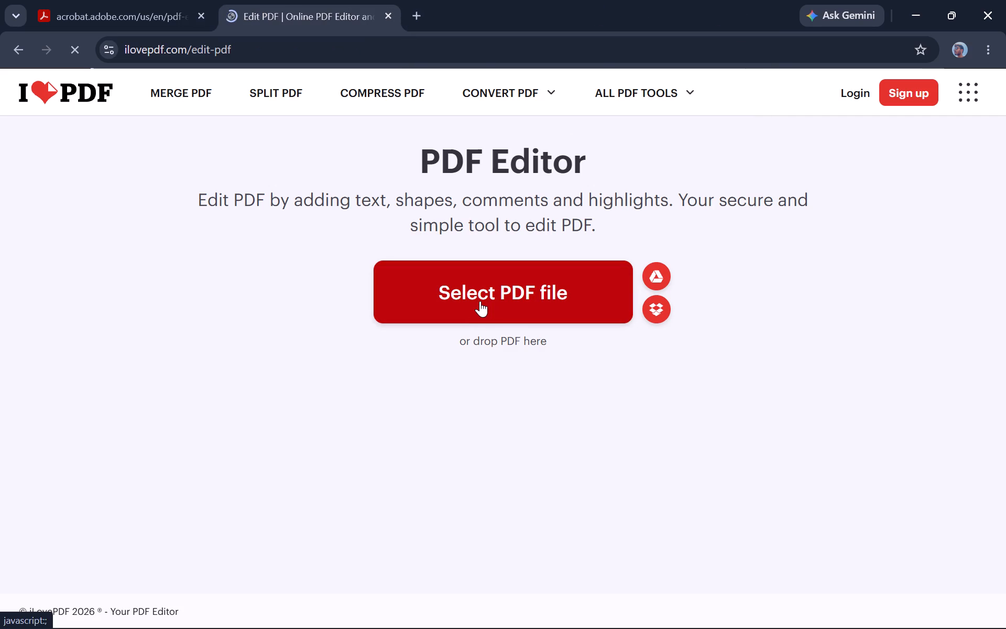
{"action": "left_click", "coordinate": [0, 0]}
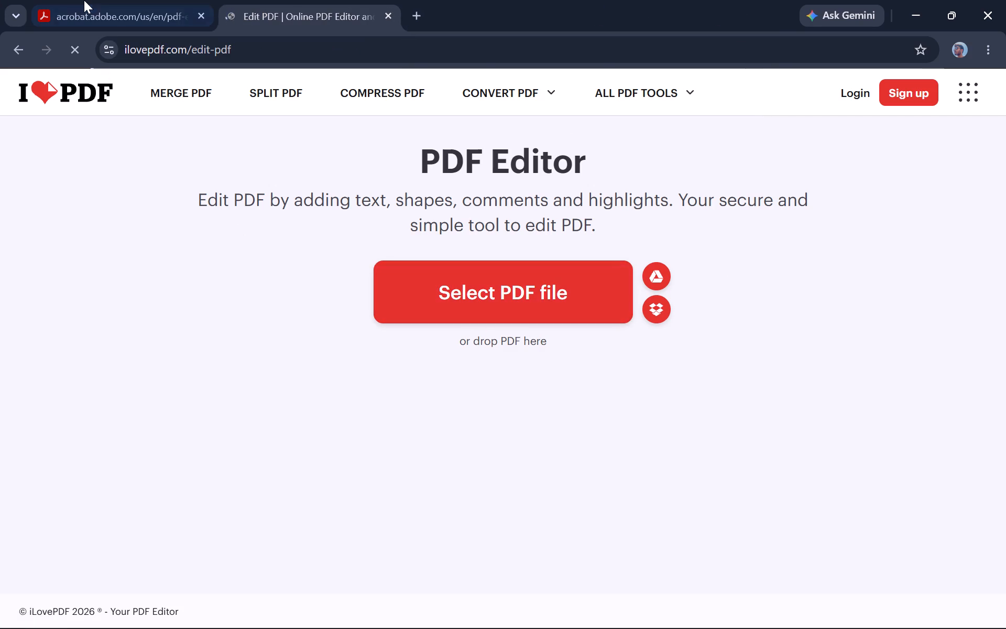
Switch back to the Acrobat PDF editor tab to check whether it has loaded.
{"action": "left_click", "coordinate": [85, 0]}
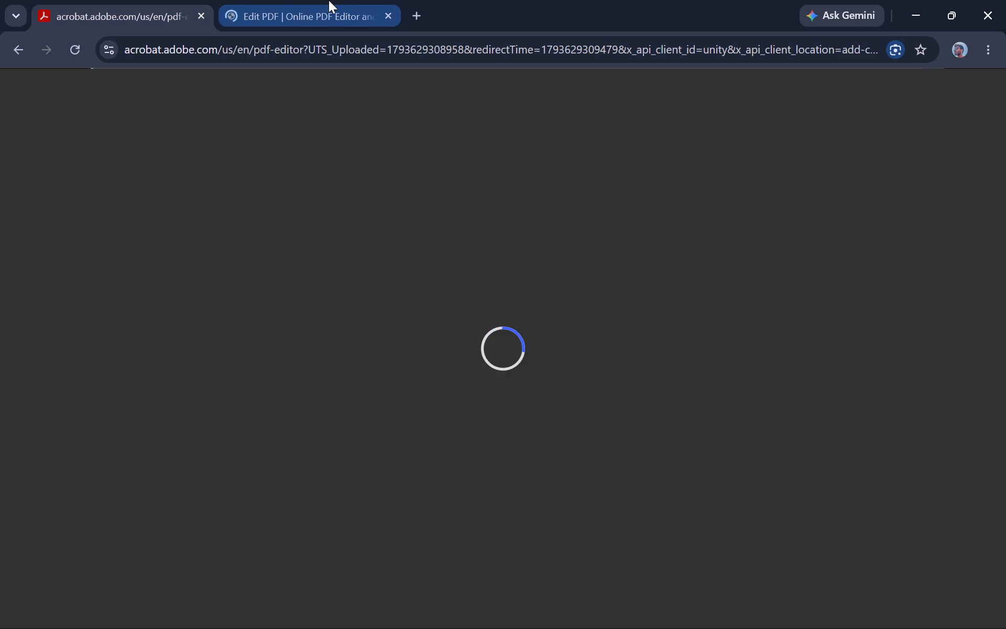
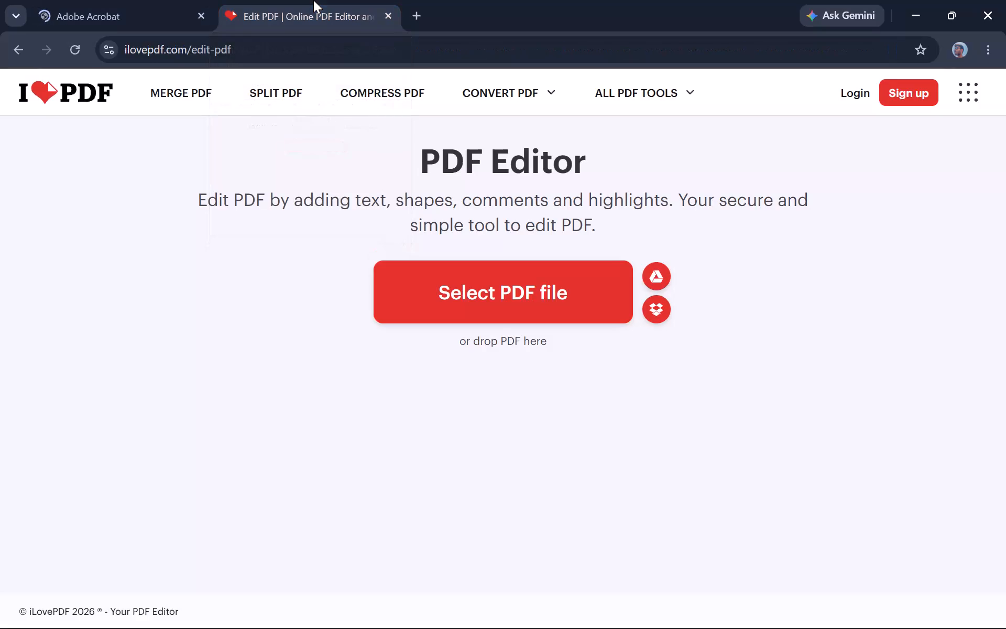
Upload Lab_Report_Gray_Binary_Converter_1(3) from the Desktop folder to iLovePDF's PDF Editor.
{"action": "left_click", "coordinate": [497, 279]}
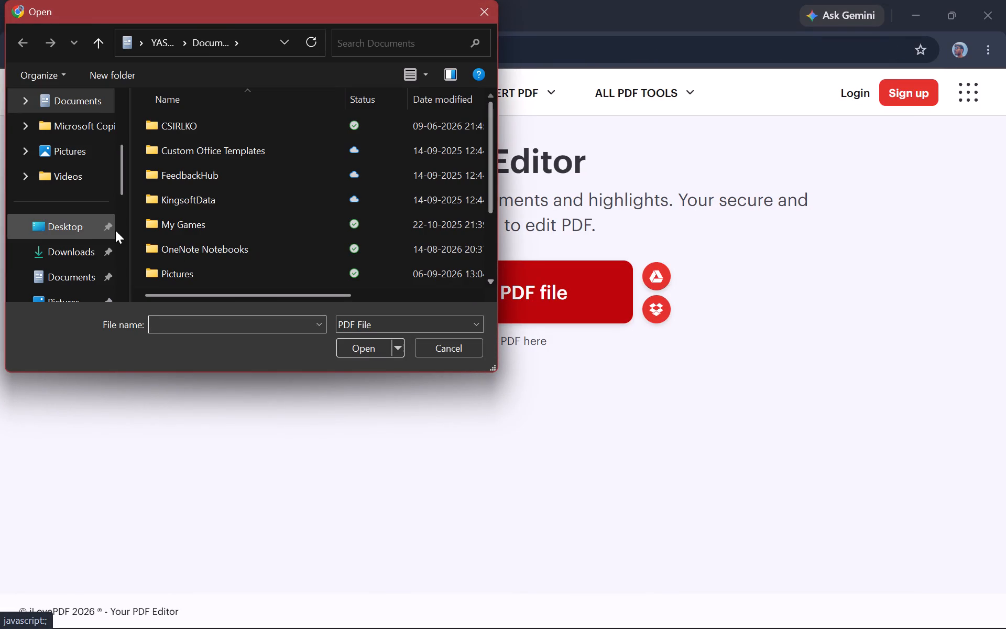
{"action": "left_click", "coordinate": [85, 225]}
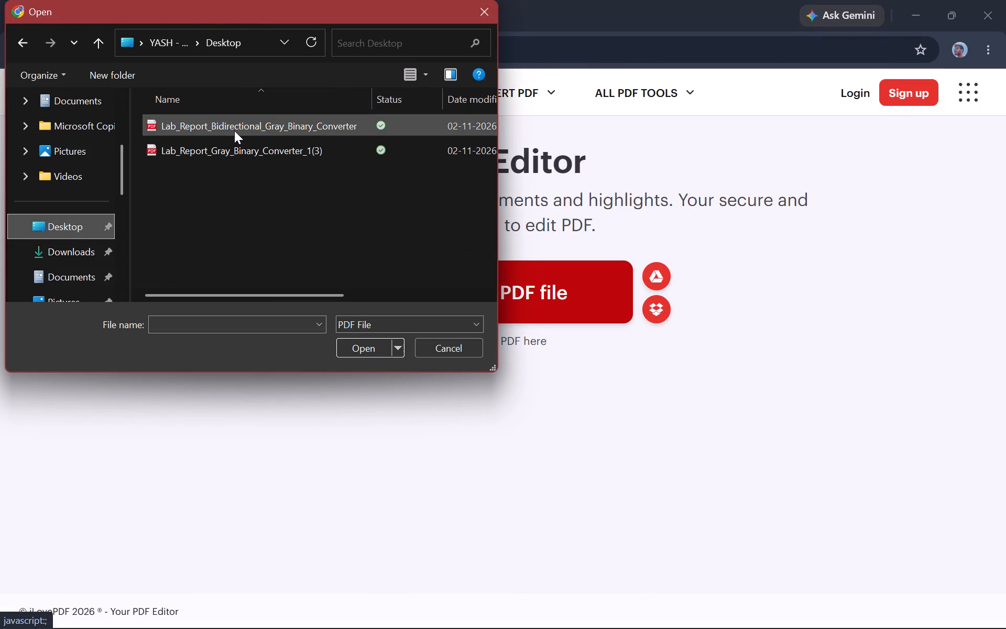
{"action": "left_click", "coordinate": [244, 160]}
{"action": "left_click", "coordinate": [257, 154]}
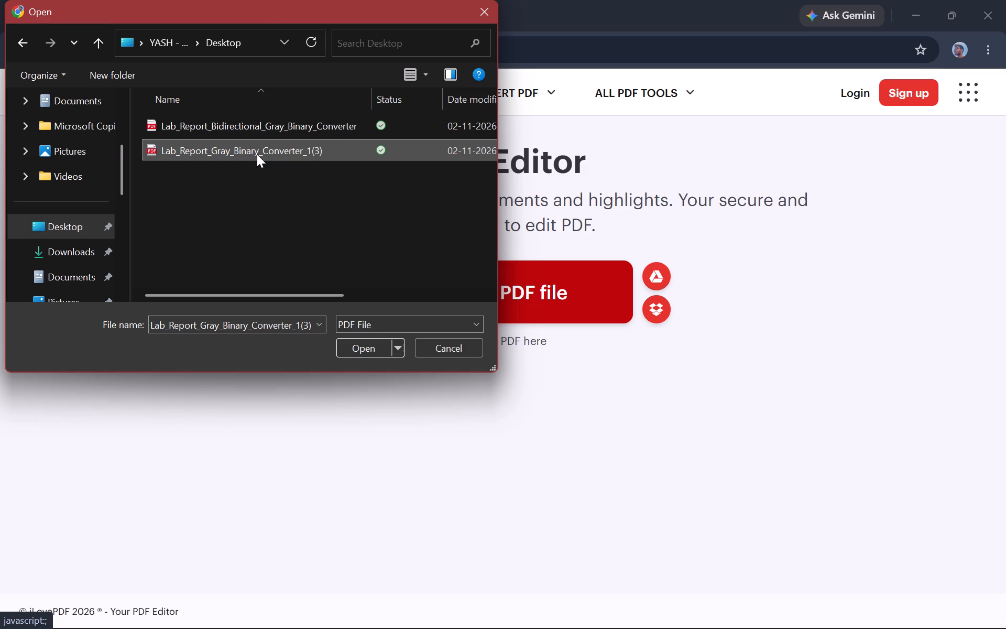
{"action": "left_click", "coordinate": [364, 353]}
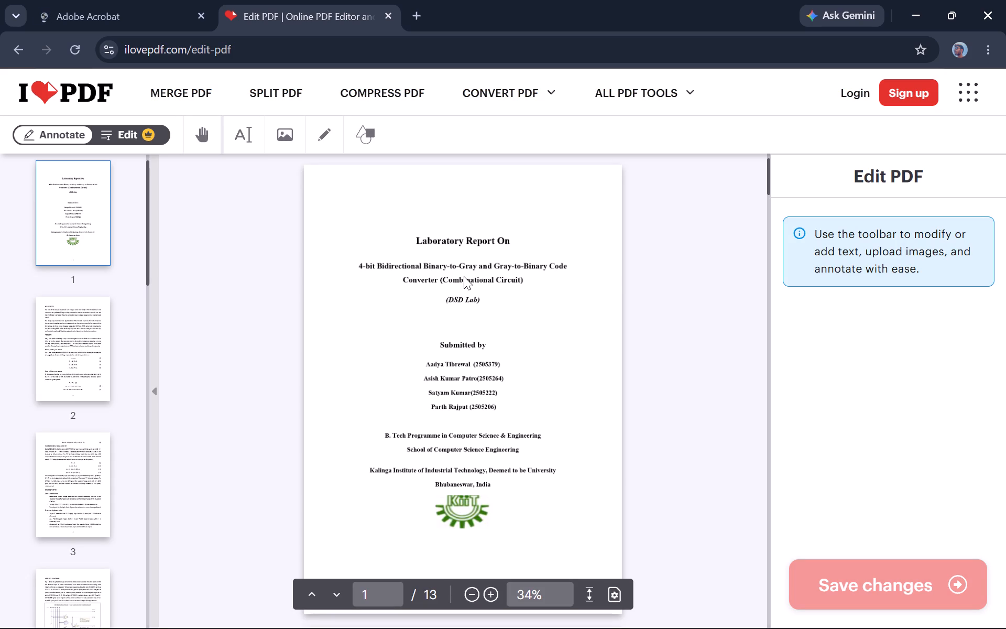
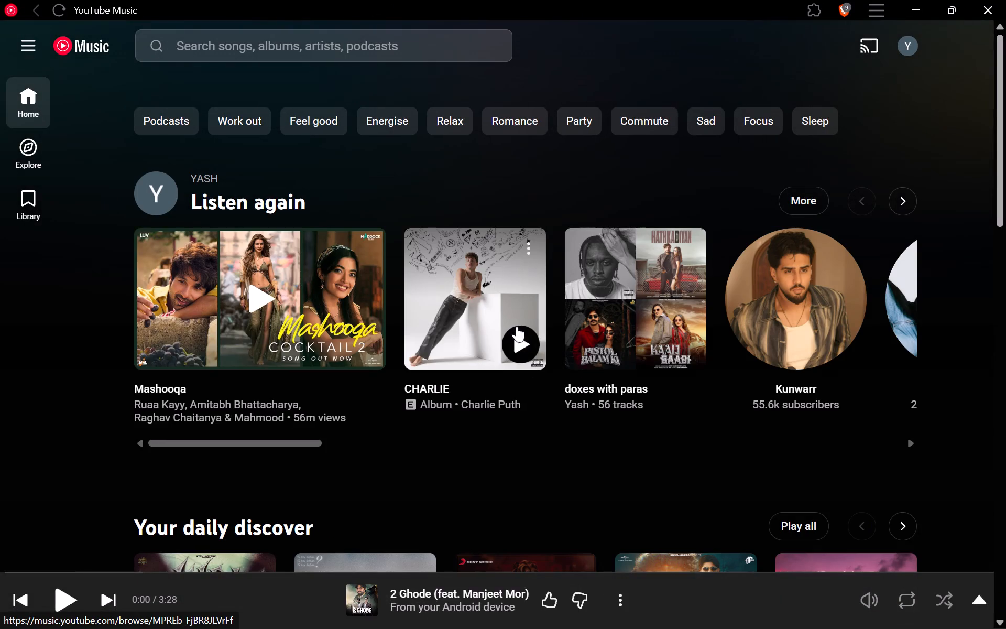
Open the "doxes with paras" playlist in YouTube Music and play the song Piche Tere by Kunwarr.
{"action": "scroll", "coordinate": [517, 336], "scroll_direction": "down", "scroll_amount": 4}
{"action": "scroll", "coordinate": [517, 336], "scroll_direction": "up", "scroll_amount": 1}
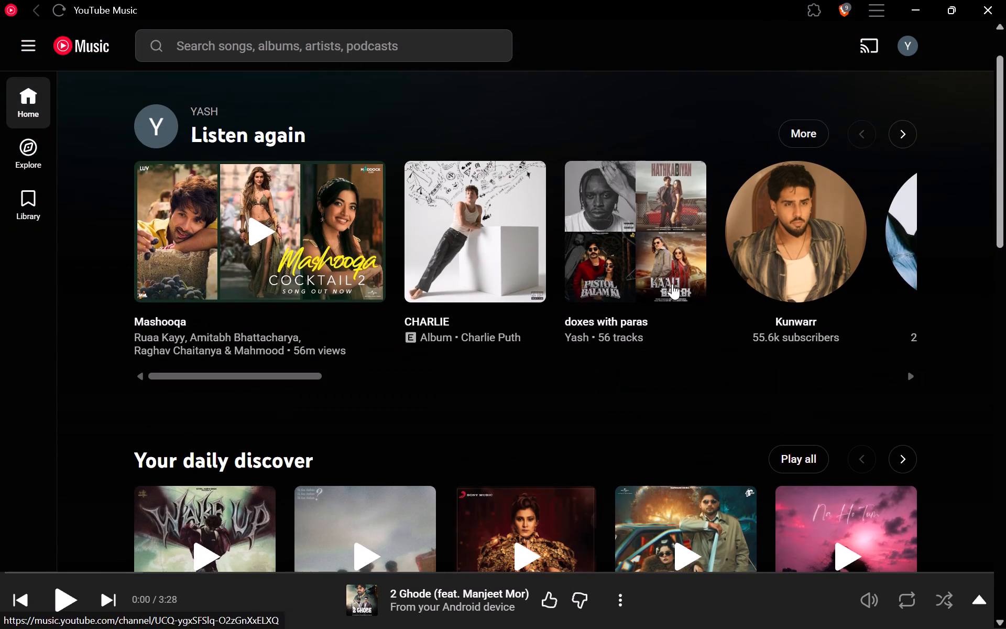
{"action": "left_click", "coordinate": [625, 232]}
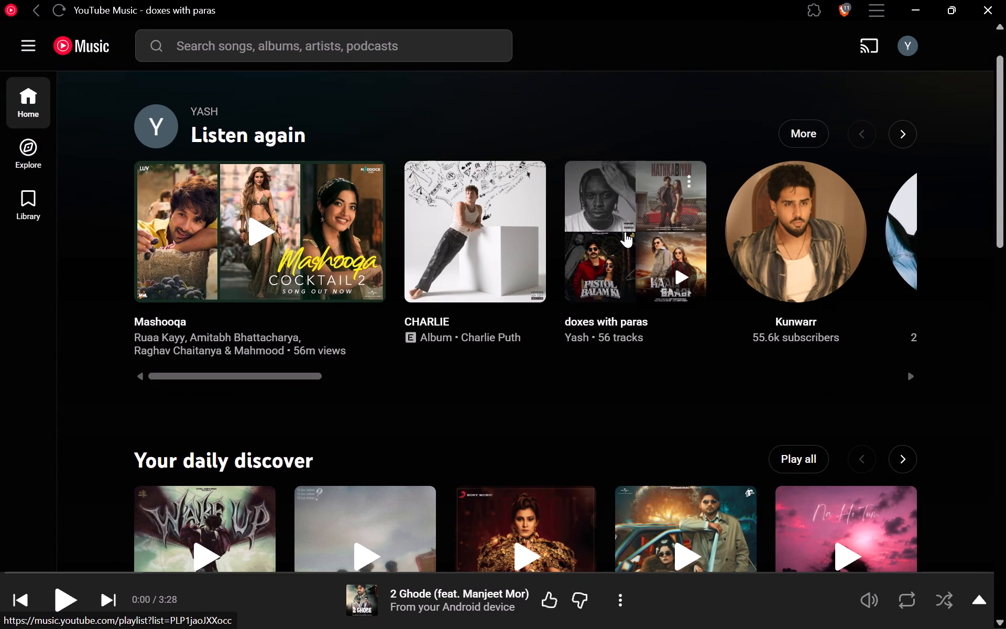
{"action": "scroll", "coordinate": [591, 322], "scroll_direction": "down", "scroll_amount": 2}
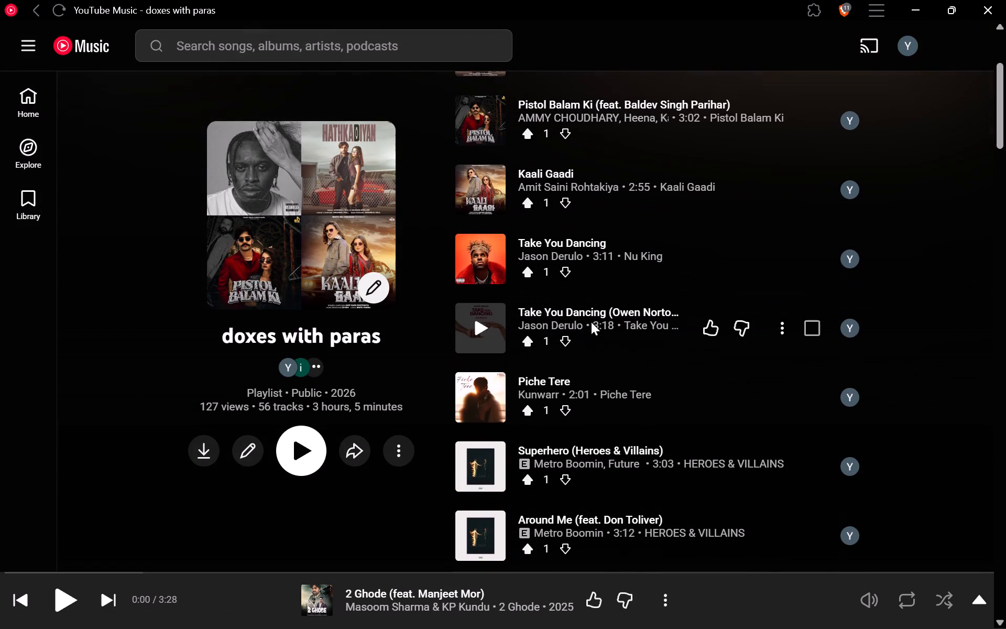
{"action": "scroll", "coordinate": [591, 322], "scroll_direction": "down", "scroll_amount": 1}
{"action": "left_click", "coordinate": [483, 331]}
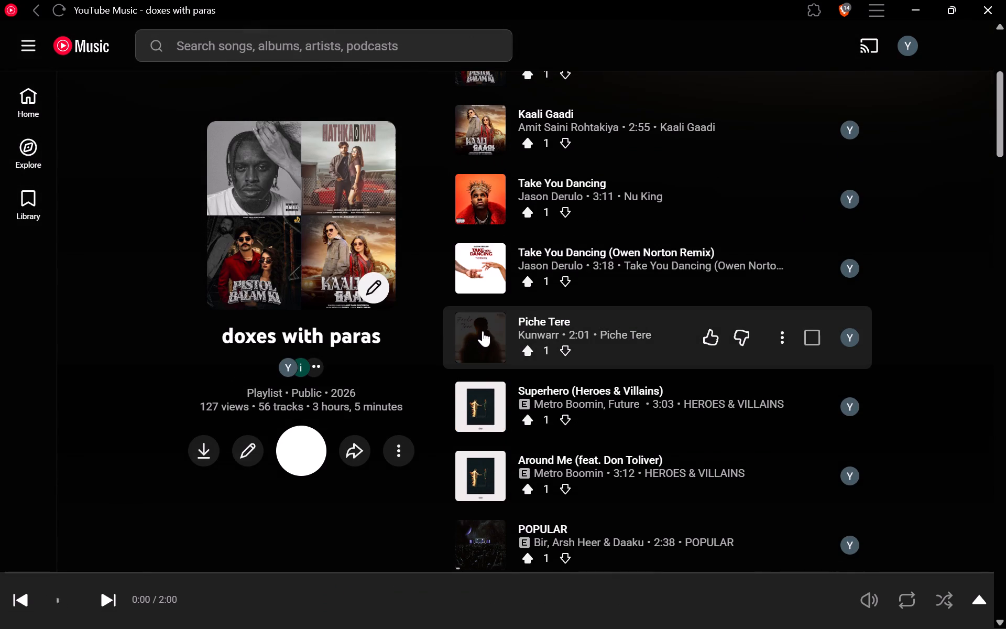
Choose the Buds Core headphones as the Windows sound output device and return to the playlist.
{"action": "key", "text": "ctrl+super+v"}
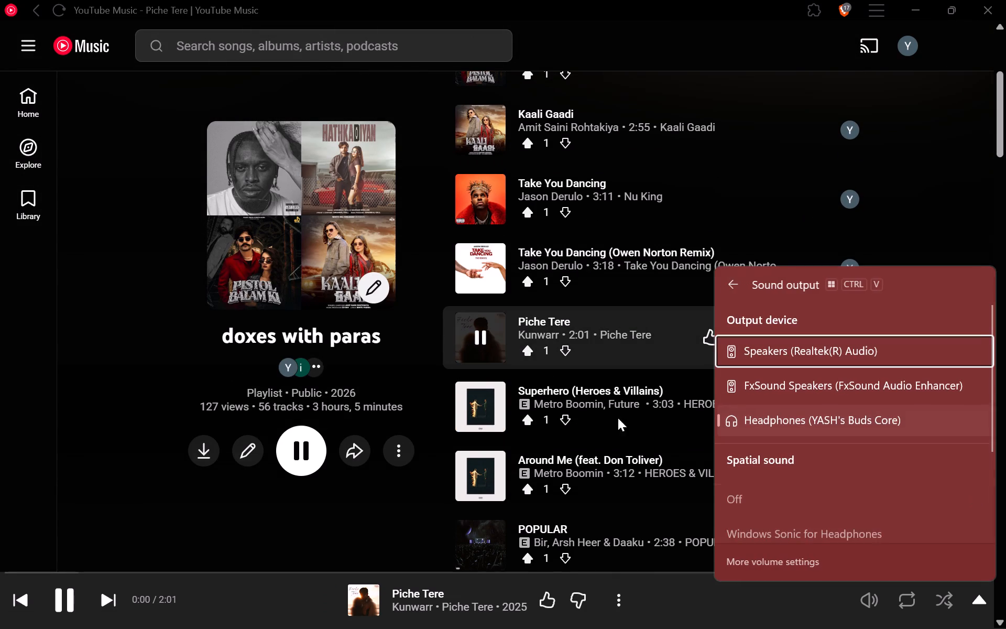
{"action": "left_click", "coordinate": [752, 420]}
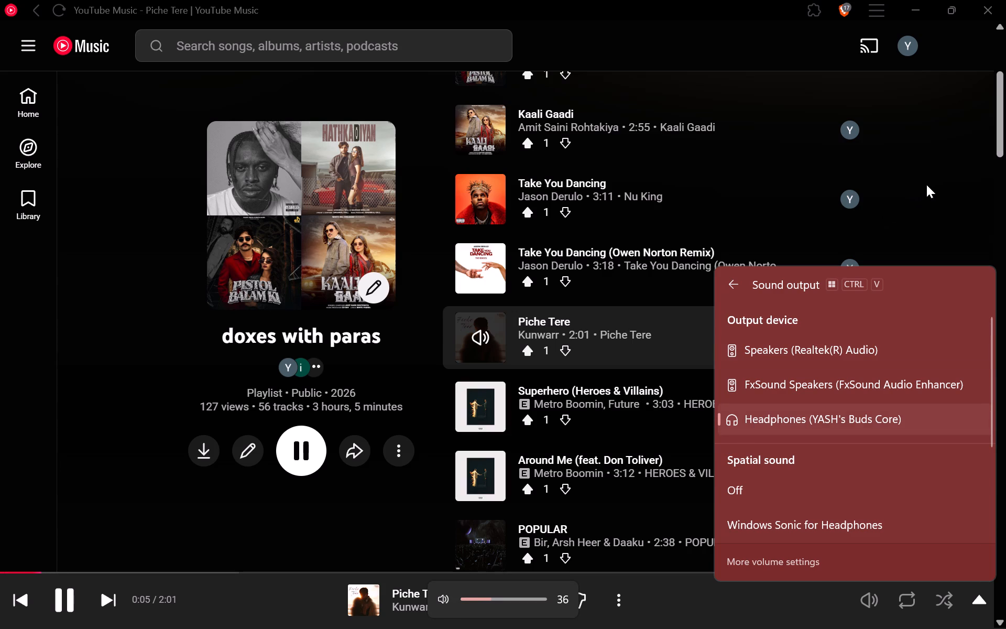
{"action": "left_click", "coordinate": [928, 204]}
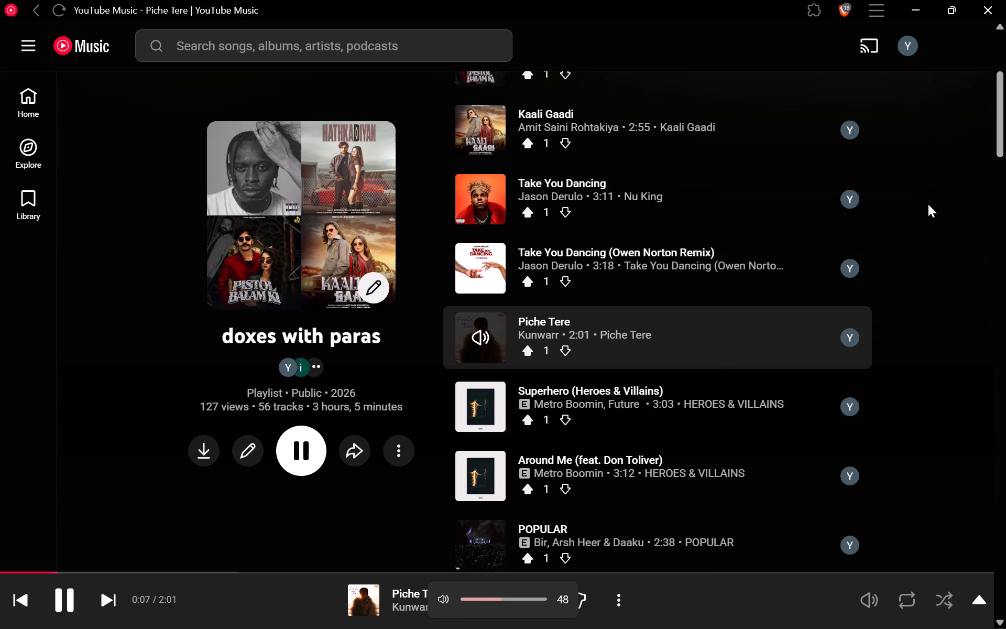
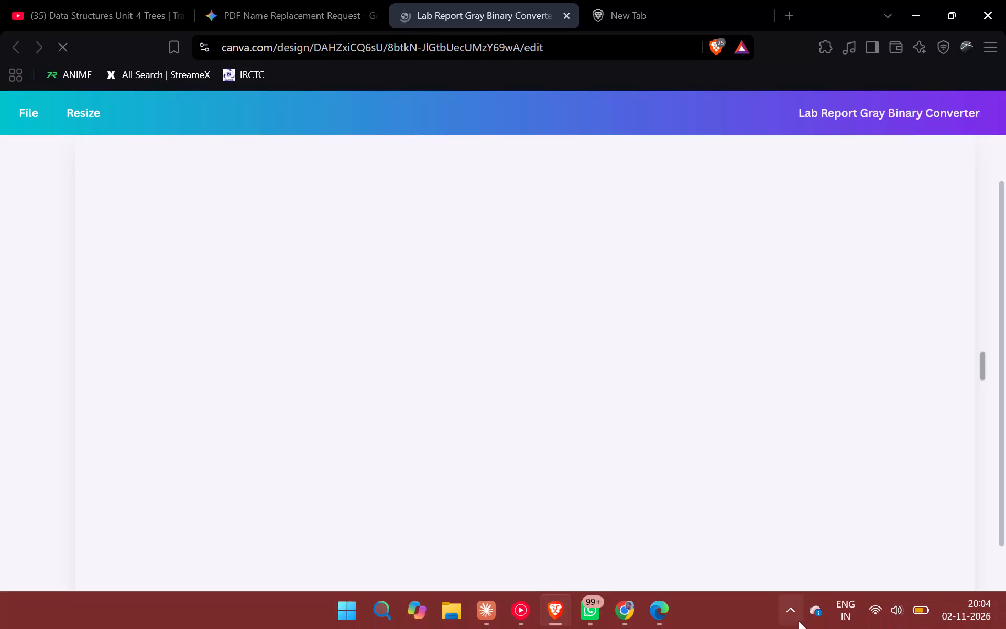
Open the list of available Wi-Fi networks from the Windows quick settings.
{"action": "left_click", "coordinate": [881, 613]}
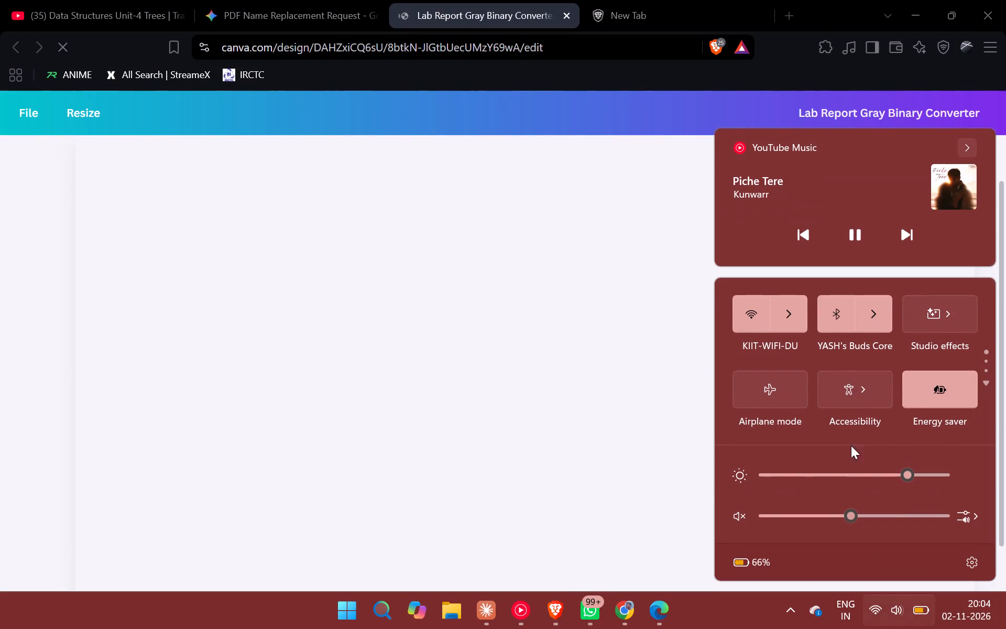
{"action": "left_click", "coordinate": [798, 322]}
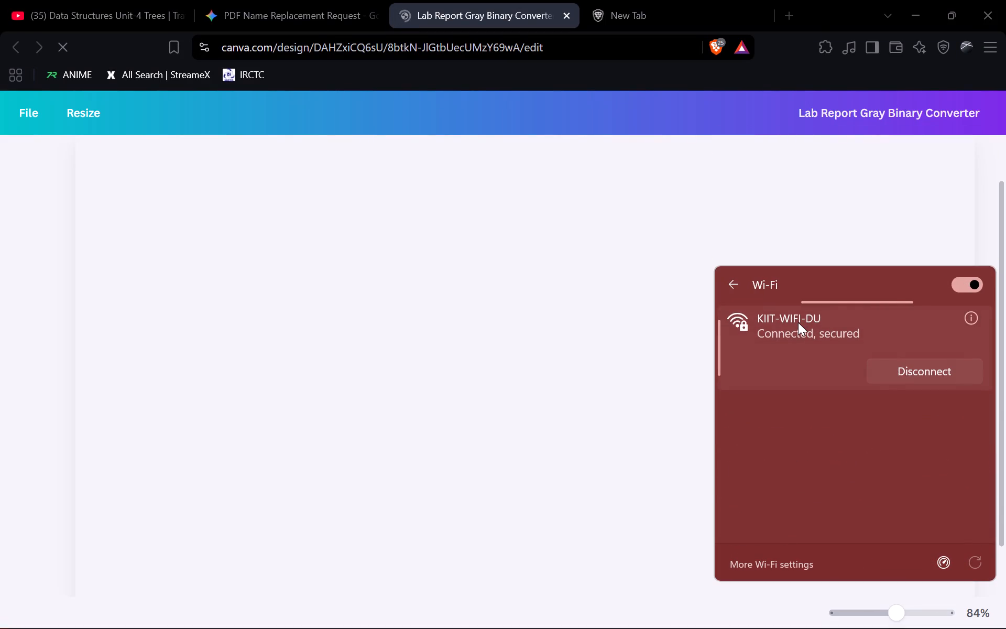
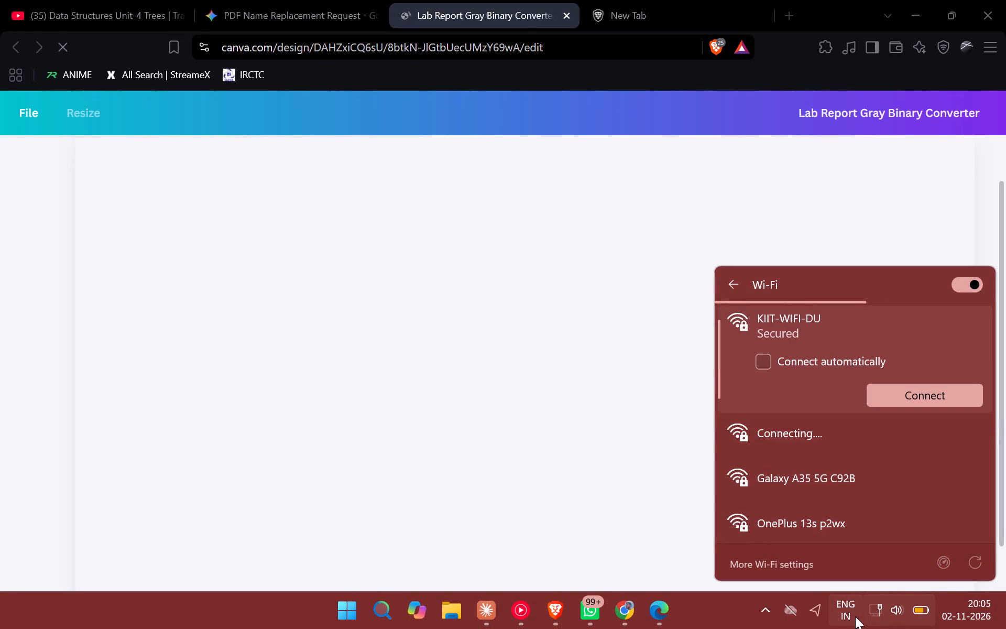
Dismiss the Wi-Fi network list and return to the Lab Report Gray Binary Converter design in Canva.
{"action": "left_click", "coordinate": [536, 108]}
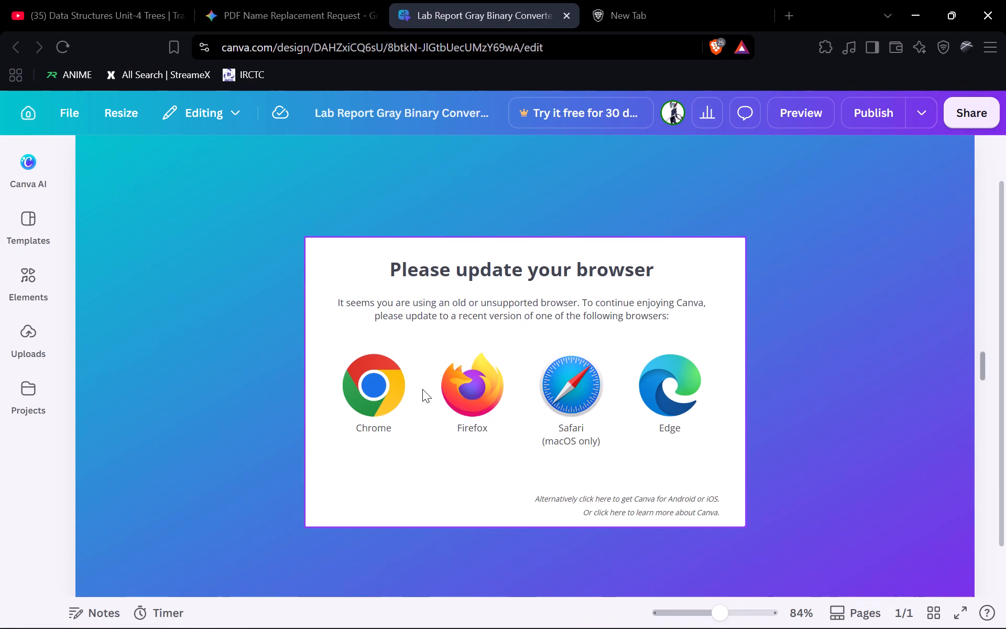
Reload the Lab Report Gray Binary Converter design page in Canva.
{"action": "left_click", "coordinate": [839, 383]}
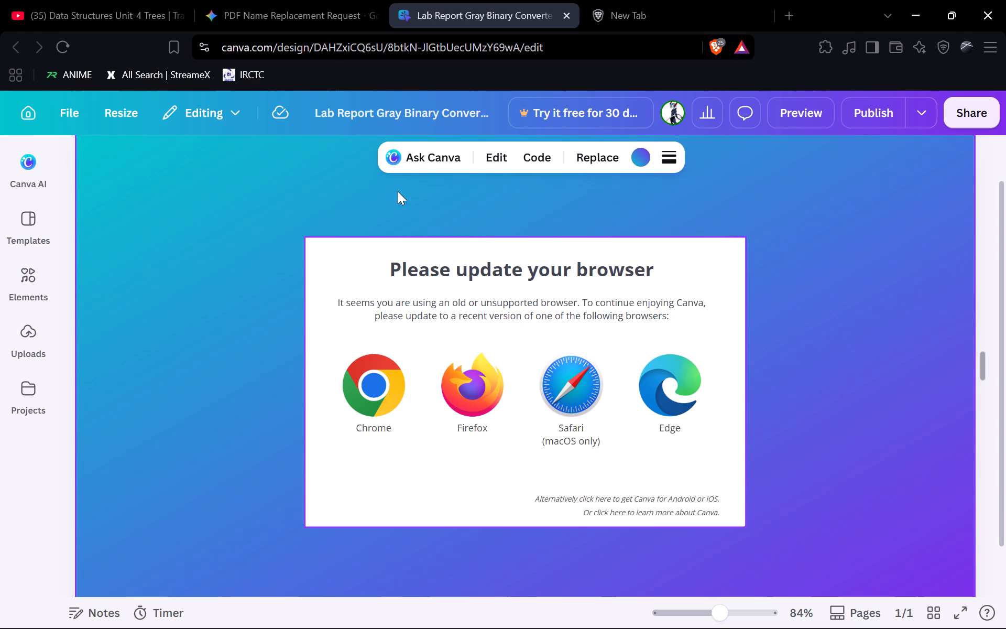
{"action": "left_click", "coordinate": [398, 191]}
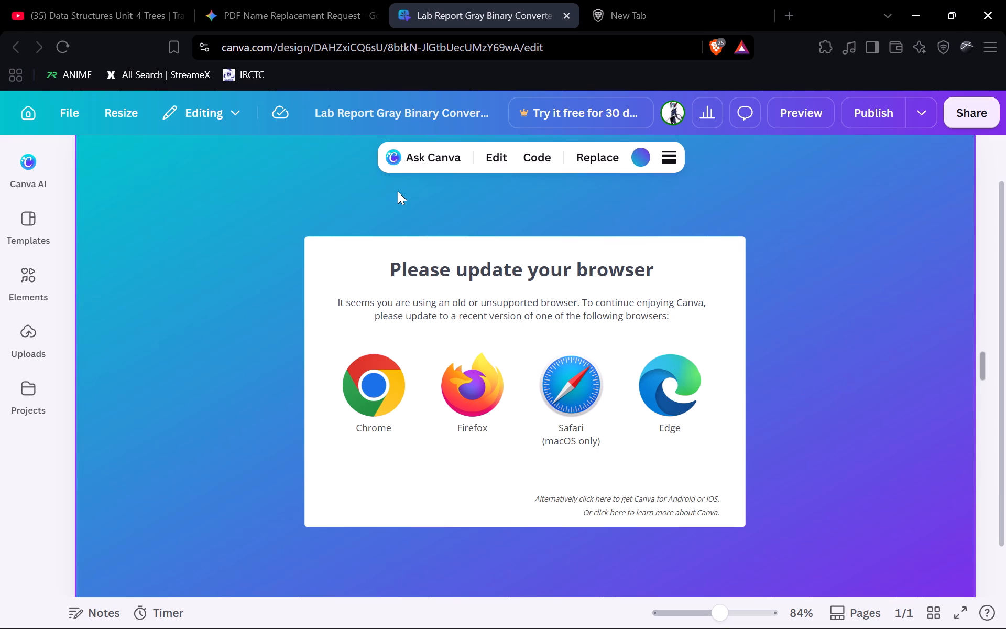
{"action": "left_click", "coordinate": [64, 39]}
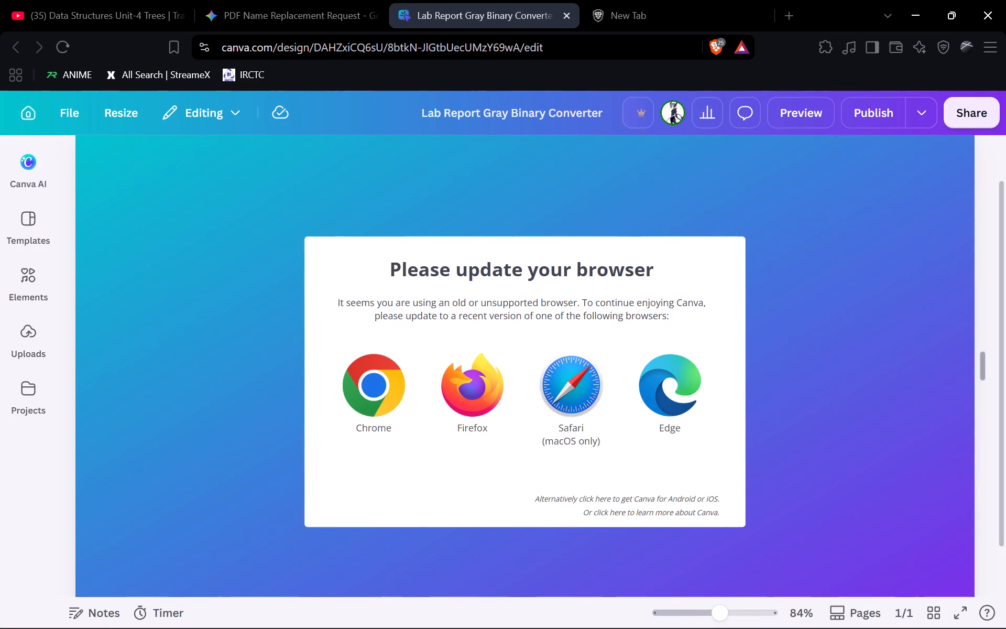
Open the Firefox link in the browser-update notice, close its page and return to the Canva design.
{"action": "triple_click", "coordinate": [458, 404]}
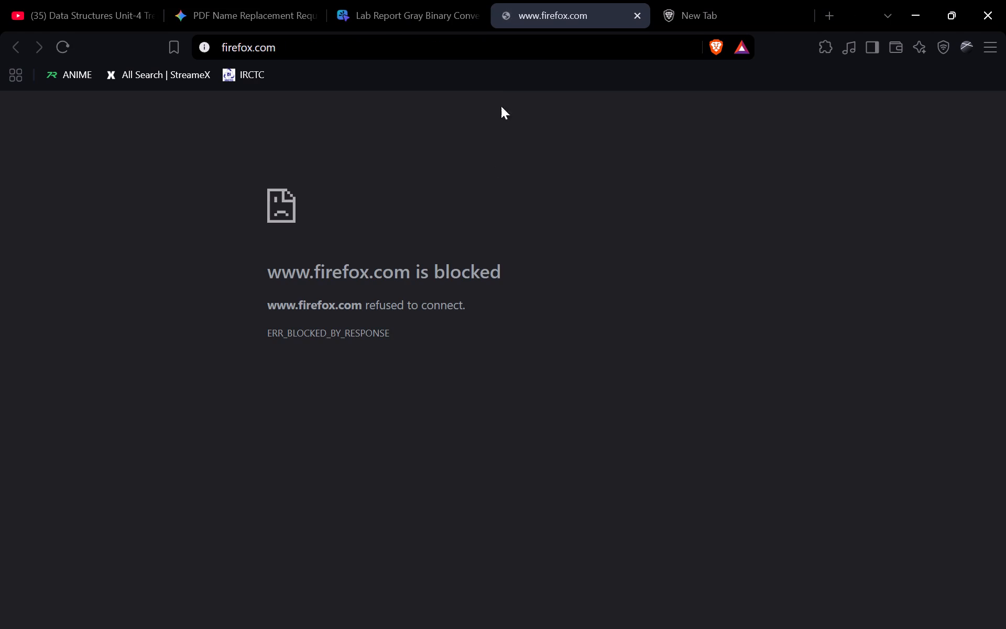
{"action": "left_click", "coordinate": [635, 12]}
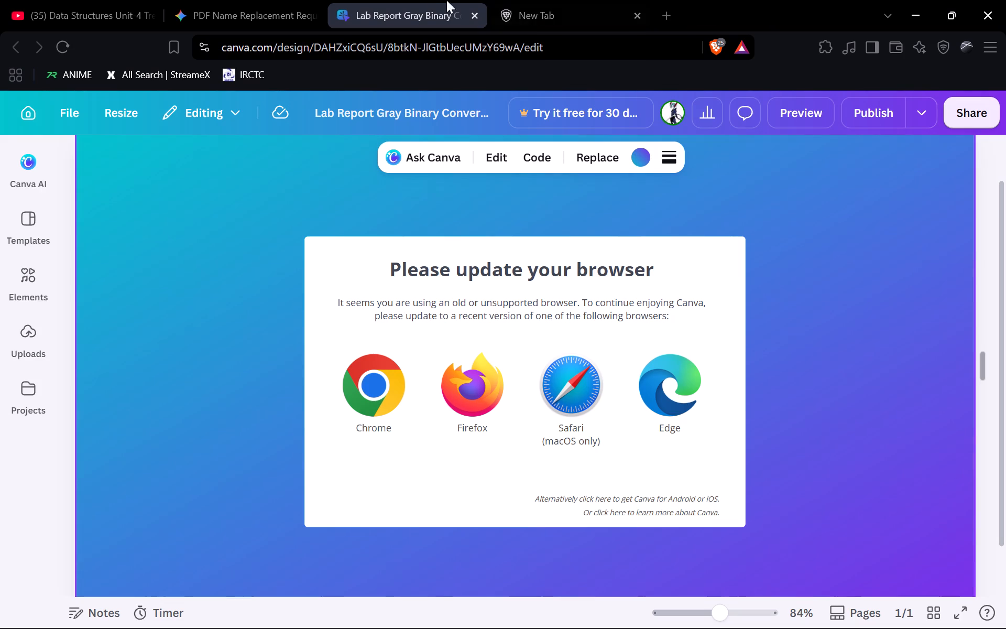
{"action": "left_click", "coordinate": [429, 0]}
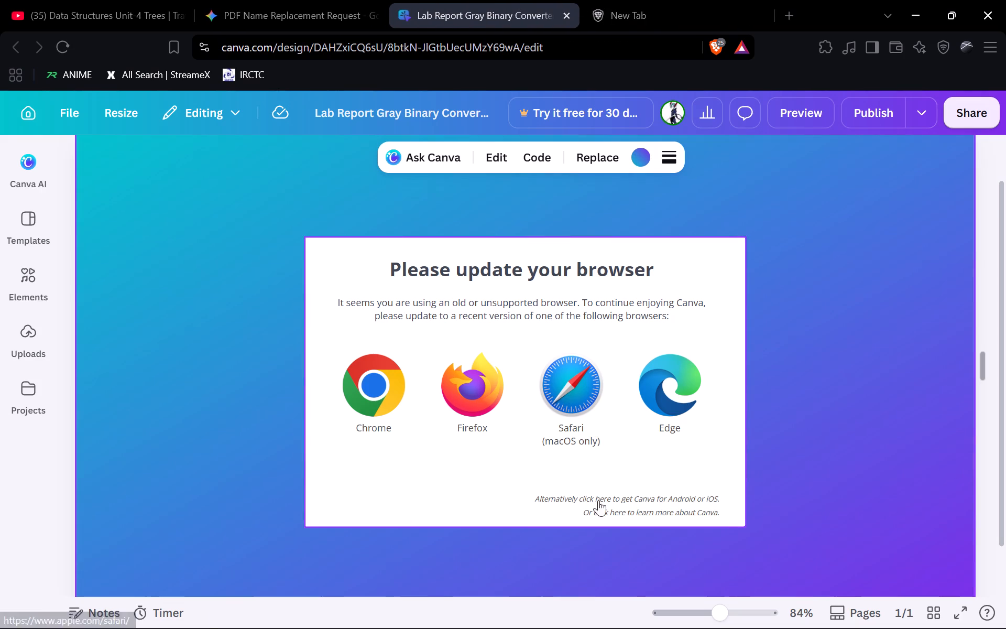
Copy the Canva design's web address and switch to the Google Chrome window showing the iLovePDF editor.
{"action": "left_click", "coordinate": [364, 51]}
{"action": "key", "text": "ctrl+c"}
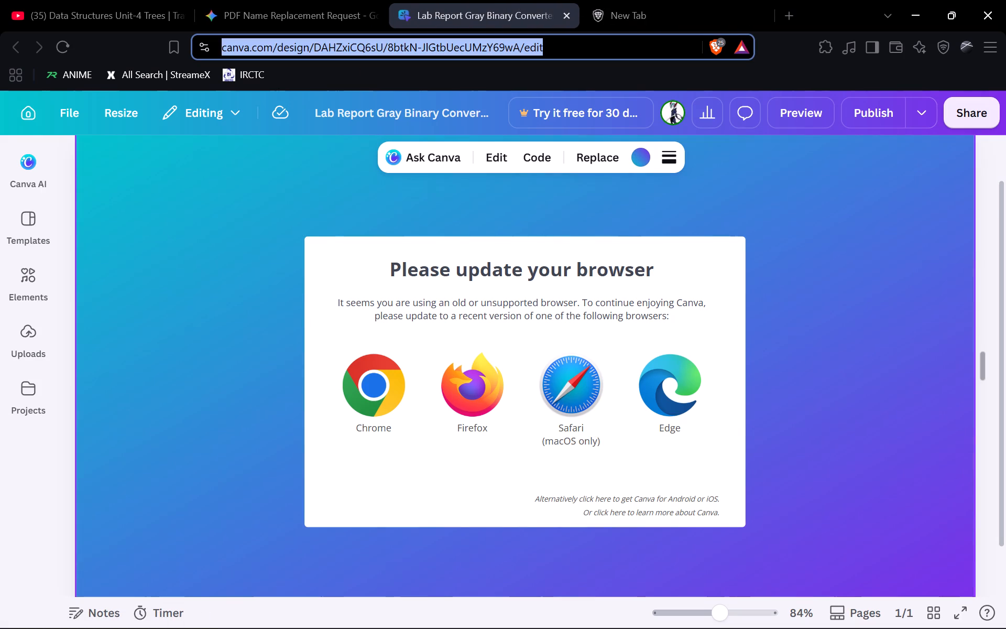
{"action": "key", "text": "alt+Tab"}
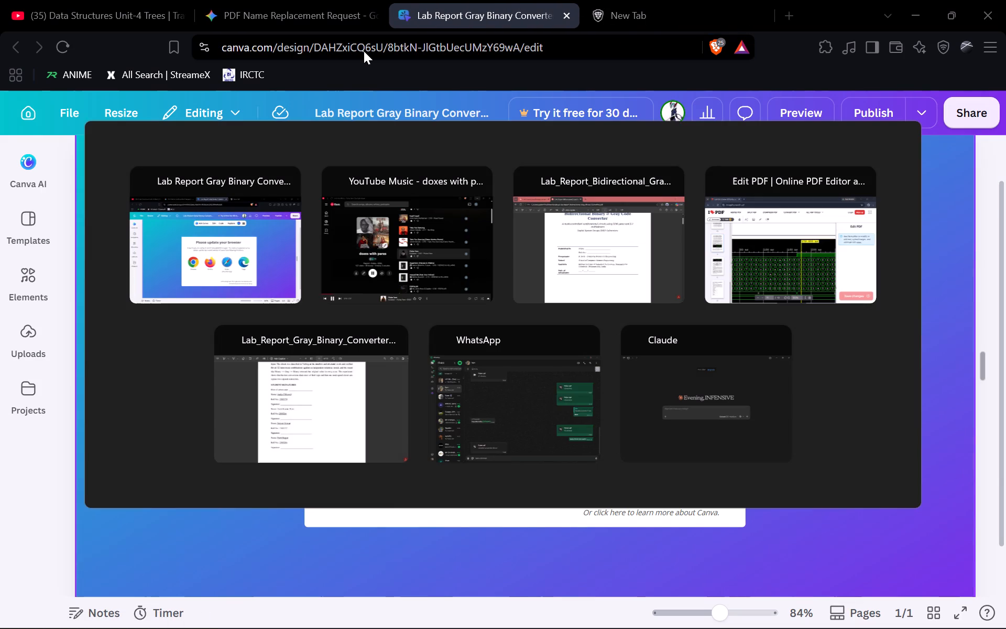
{"action": "key", "text": "alt+Tab"}
{"action": "key", "text": "alt+Tab"}
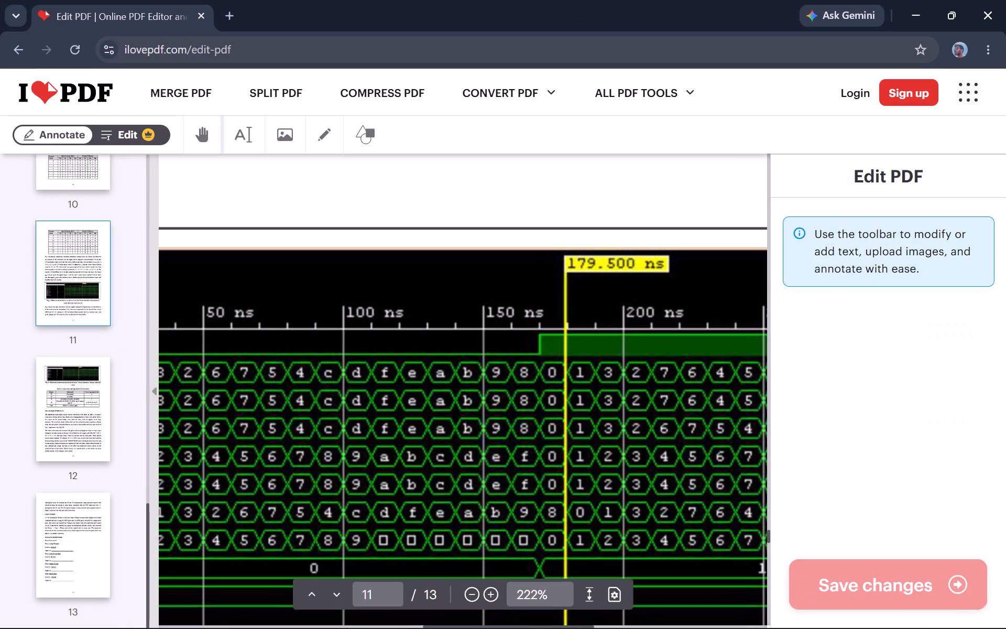
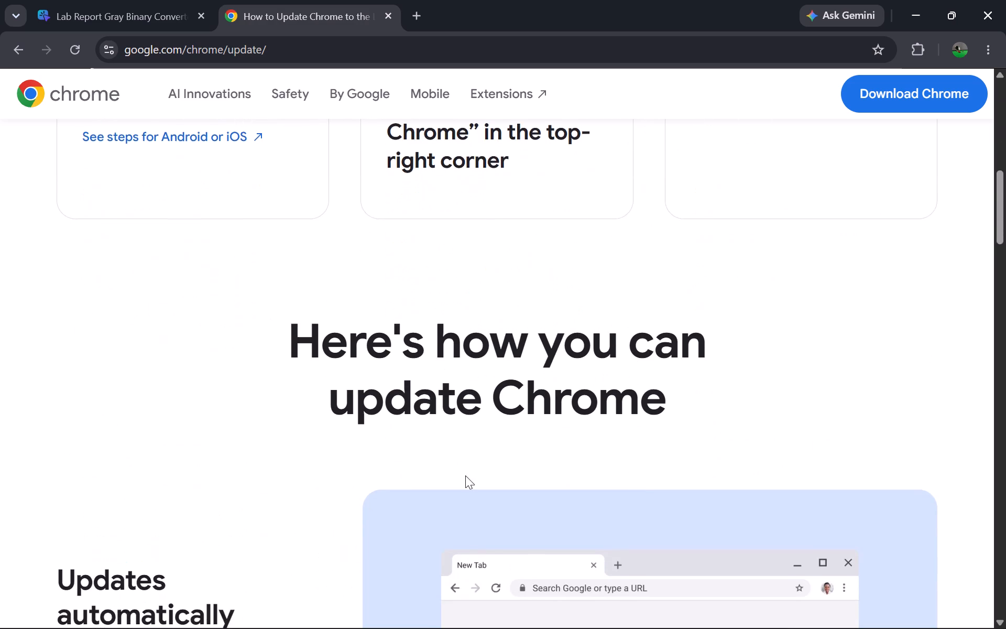
{"action": "scroll", "coordinate": [465, 475], "scroll_direction": "down", "scroll_amount": 4}
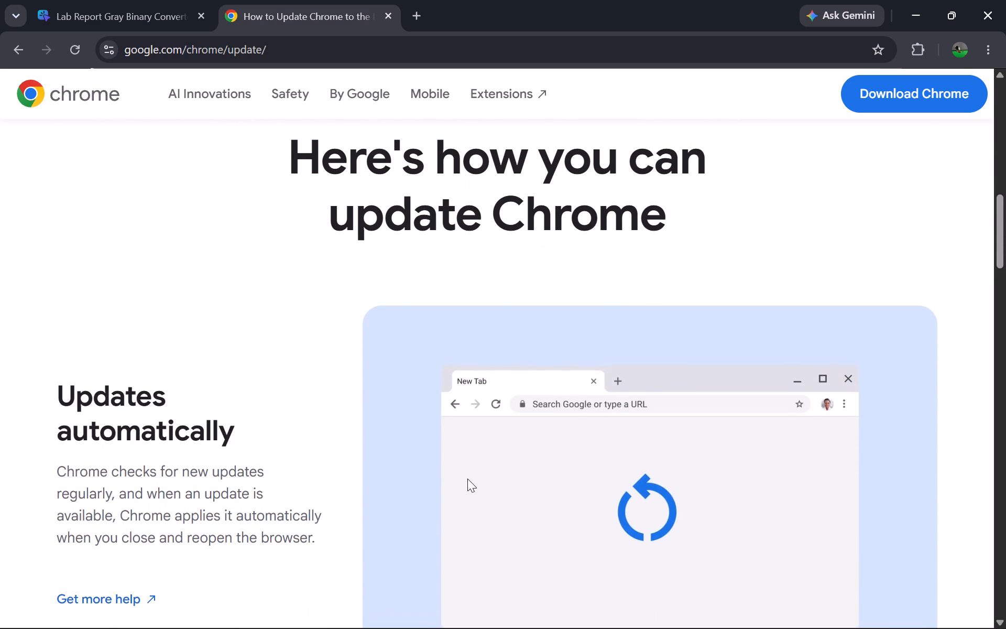
{"action": "scroll", "coordinate": [467, 479], "scroll_direction": "down", "scroll_amount": 2}
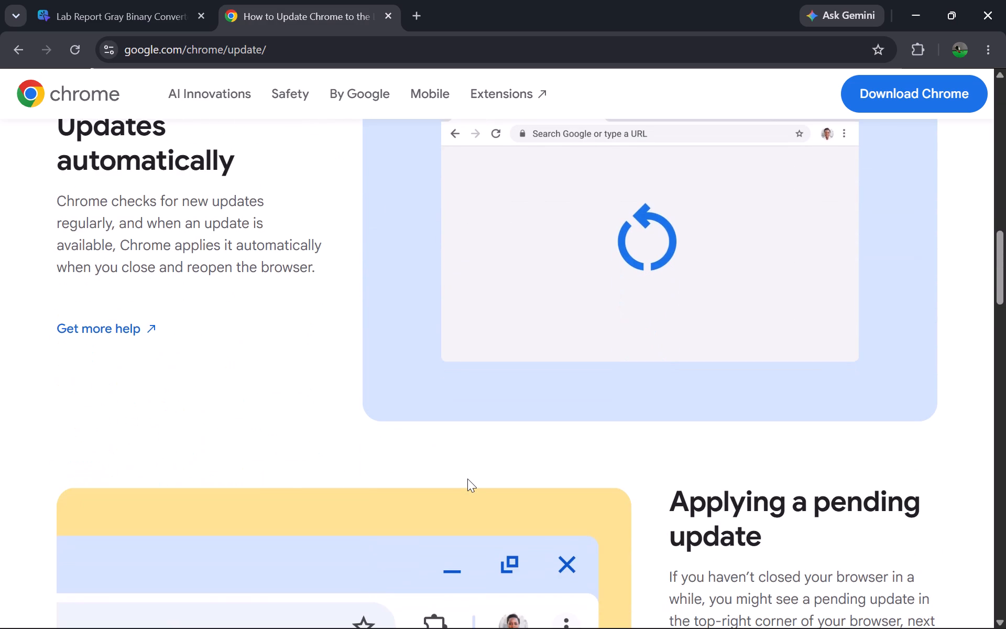
{"action": "scroll", "coordinate": [467, 479], "scroll_direction": "down", "scroll_amount": 5}
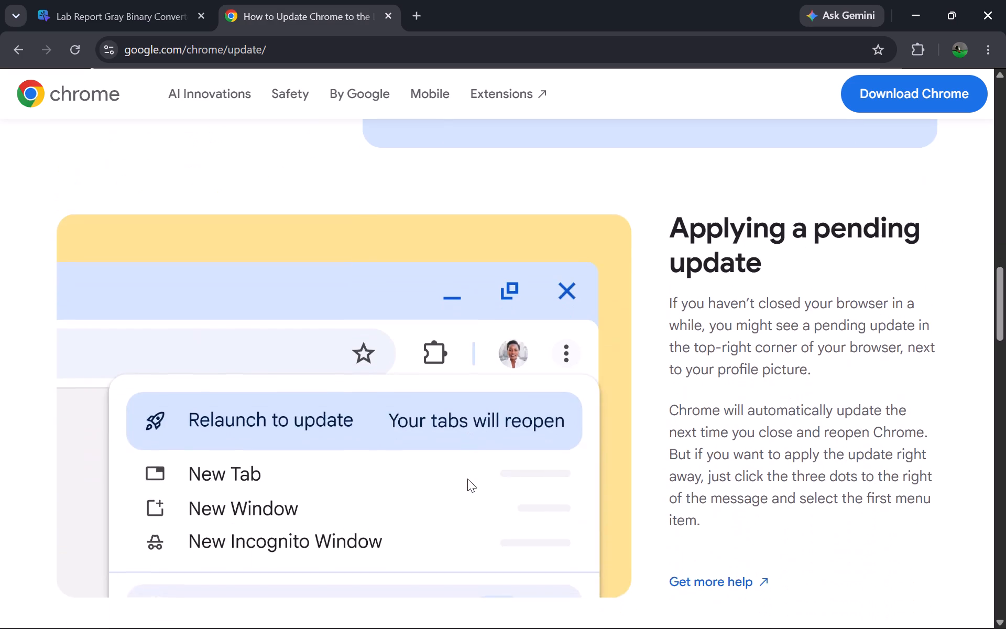
{"action": "scroll", "coordinate": [467, 479], "scroll_direction": "down", "scroll_amount": 6}
{"action": "scroll", "coordinate": [467, 479], "scroll_direction": "up", "scroll_amount": 2}
{"action": "scroll", "coordinate": [467, 479], "scroll_direction": "down", "scroll_amount": 3}
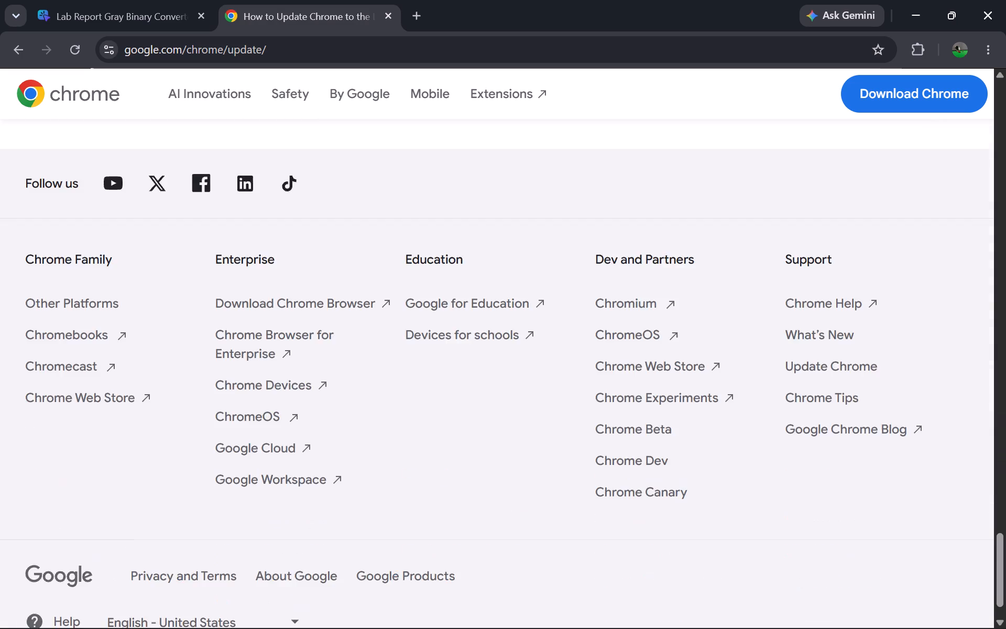
{"action": "scroll", "coordinate": [467, 479], "scroll_direction": "up", "scroll_amount": 20}
{"action": "scroll", "coordinate": [467, 479], "scroll_direction": "up", "scroll_amount": 7}
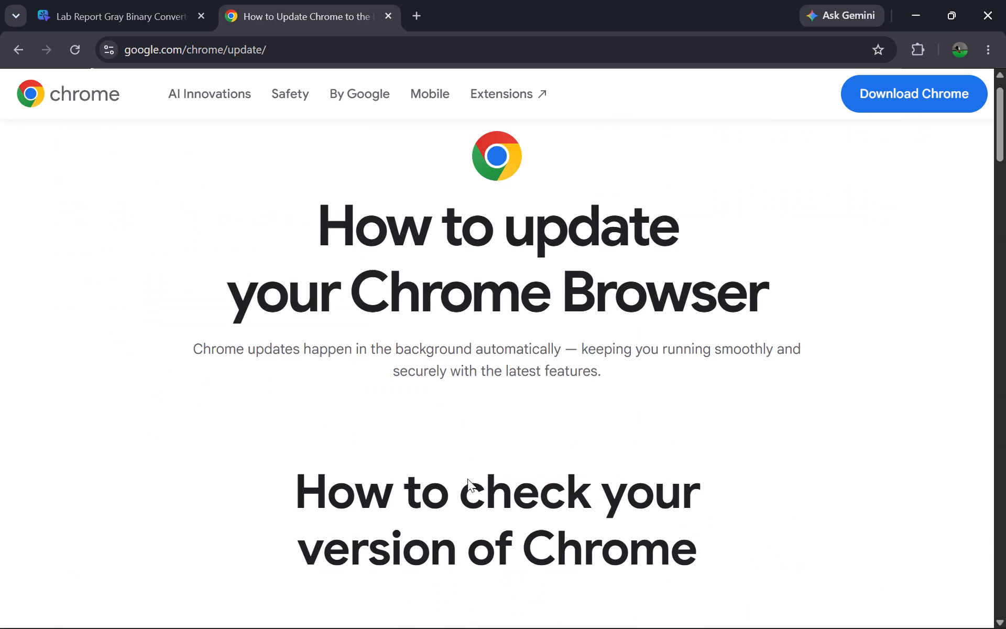
Close the Chrome update page and try the learn-more-about-Canva link in the design's browser-update notice.
{"action": "left_click", "coordinate": [122, 1]}
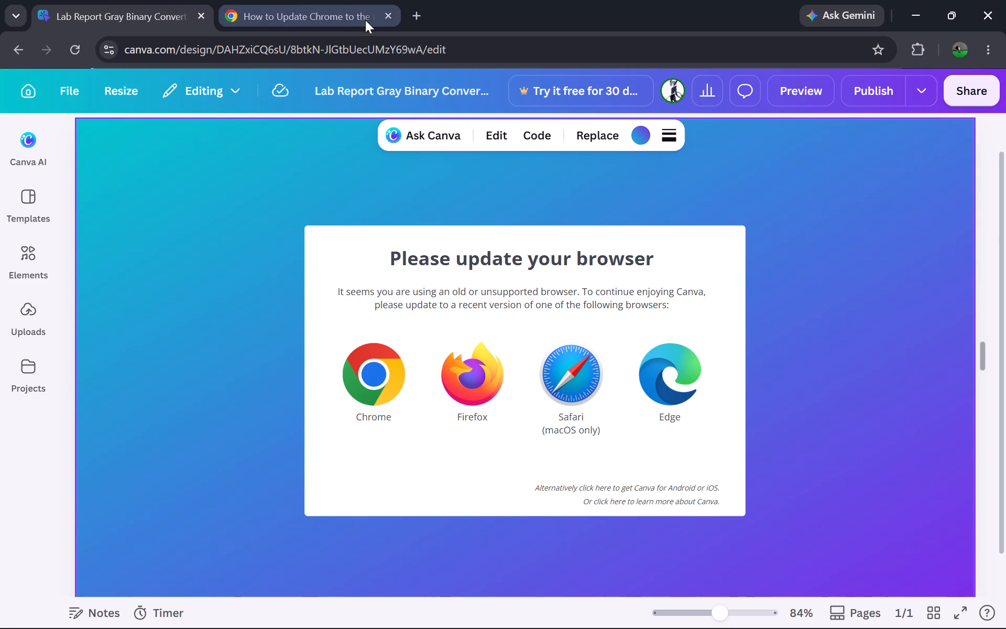
{"action": "left_click", "coordinate": [386, 12]}
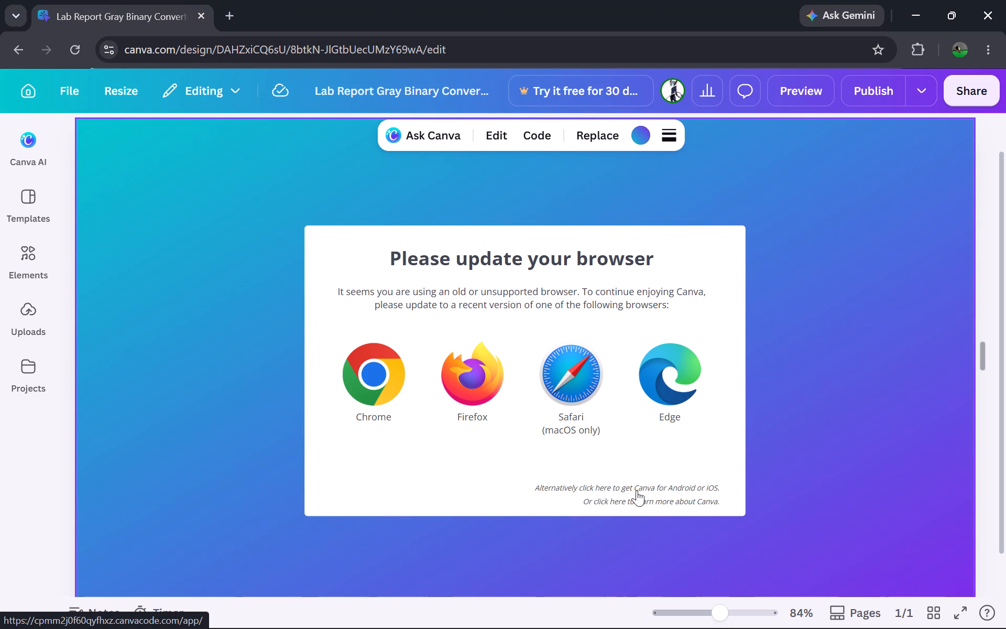
{"action": "left_click", "coordinate": [649, 498]}
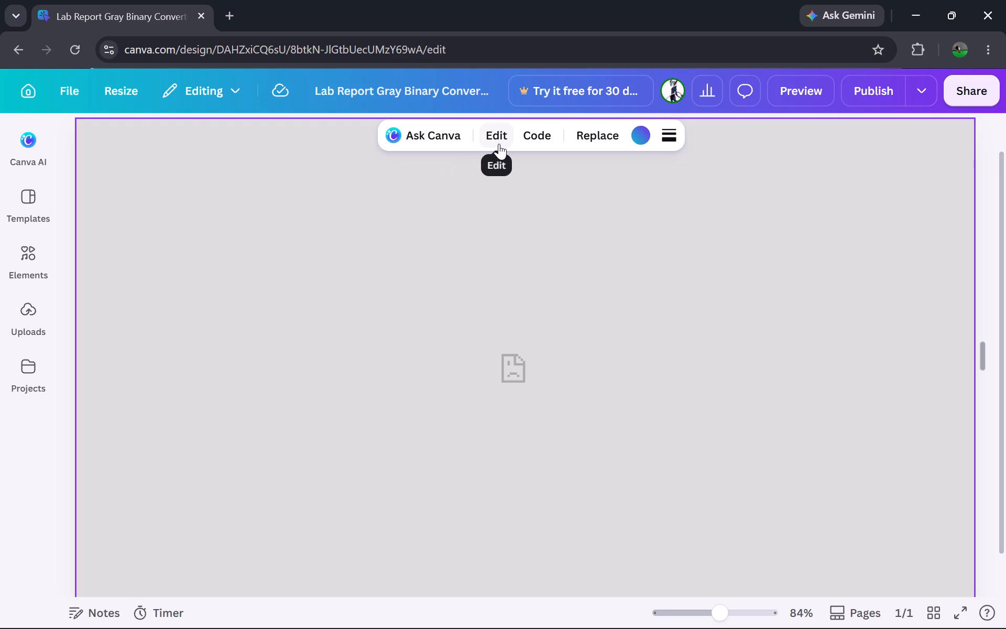
Close the Chrome window and switch back to the Brave window holding the Lab Report Gray Binary Converter design.
{"action": "left_click", "coordinate": [1005, 0]}
{"action": "scroll", "coordinate": [505, 528], "scroll_direction": "up", "scroll_amount": 3}
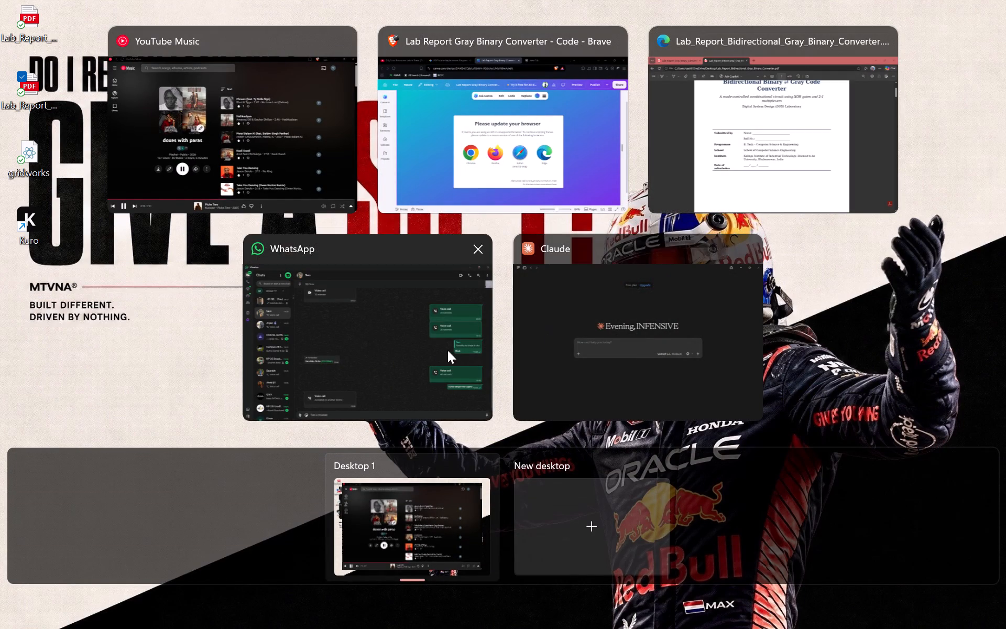
{"action": "left_click", "coordinate": [540, 122]}
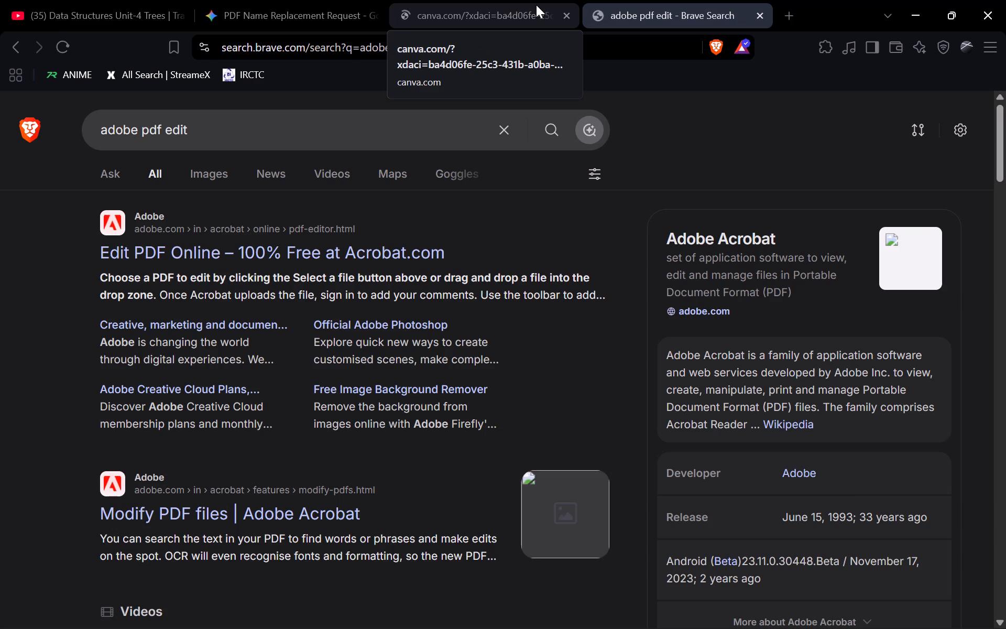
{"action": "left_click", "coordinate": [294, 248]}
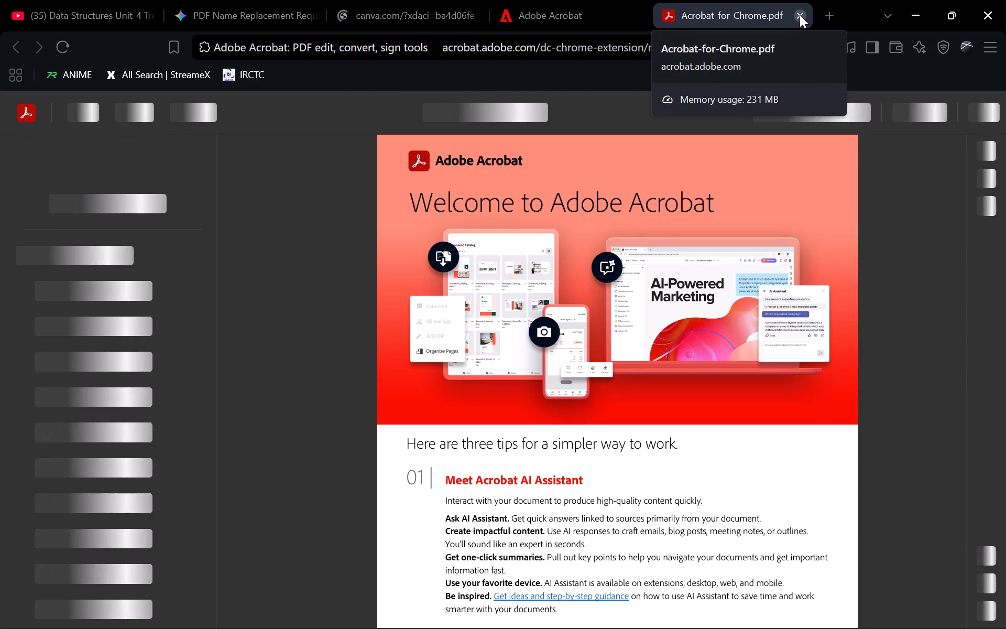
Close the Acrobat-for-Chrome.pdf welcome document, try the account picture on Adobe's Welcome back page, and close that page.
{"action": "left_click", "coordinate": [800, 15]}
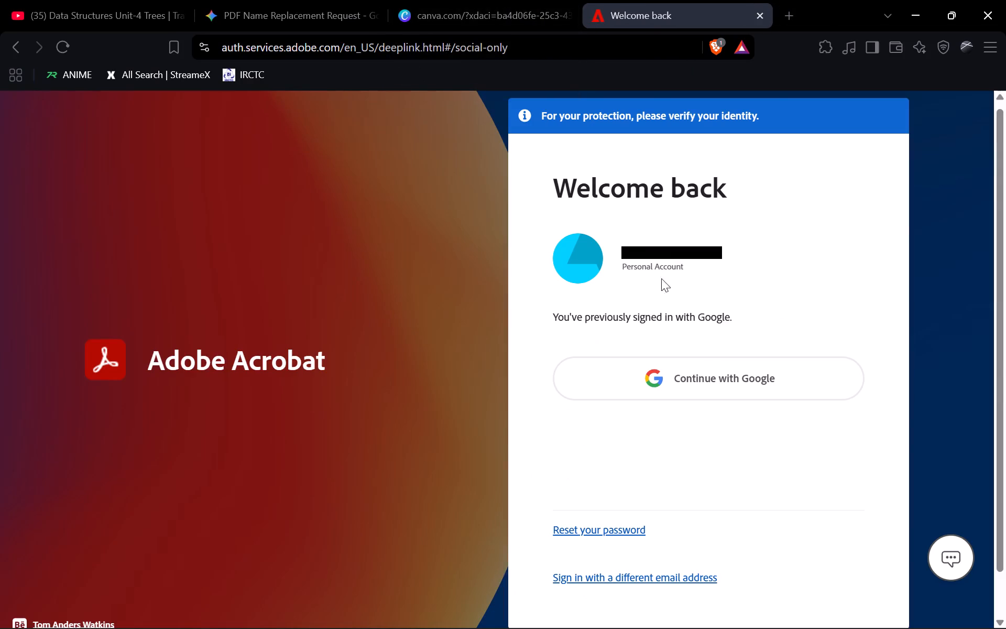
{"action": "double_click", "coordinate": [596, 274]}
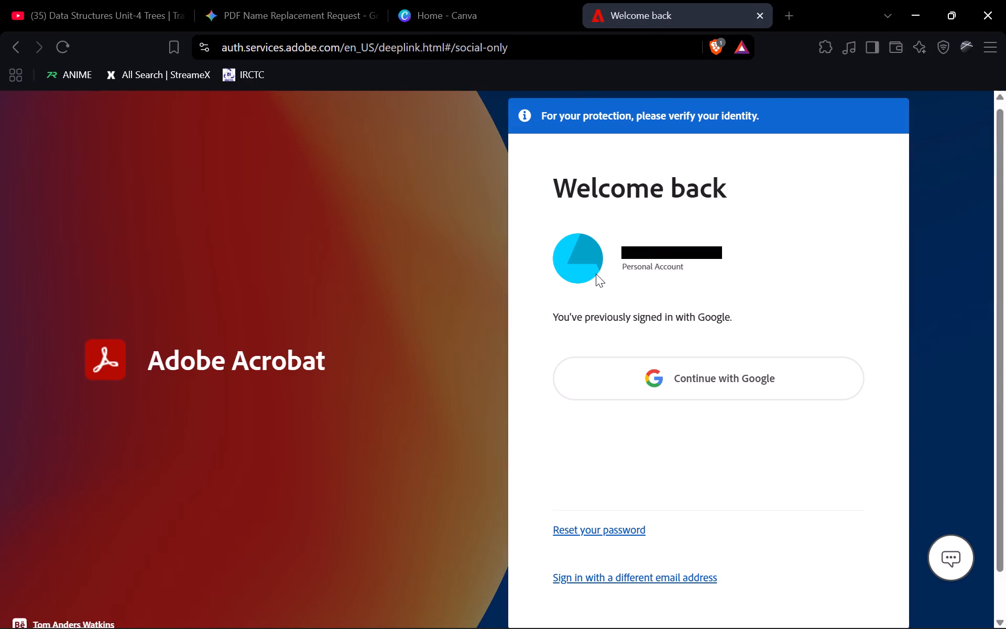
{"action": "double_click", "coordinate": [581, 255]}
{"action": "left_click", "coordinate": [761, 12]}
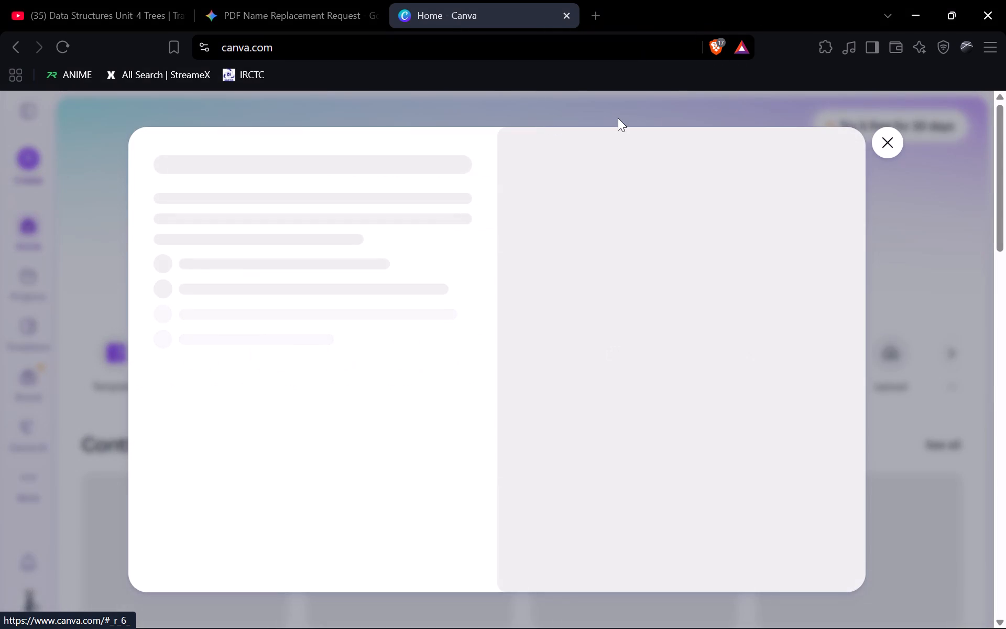
Dismiss the pop-up dialog covering the Canva home page.
{"action": "left_click", "coordinate": [899, 148]}
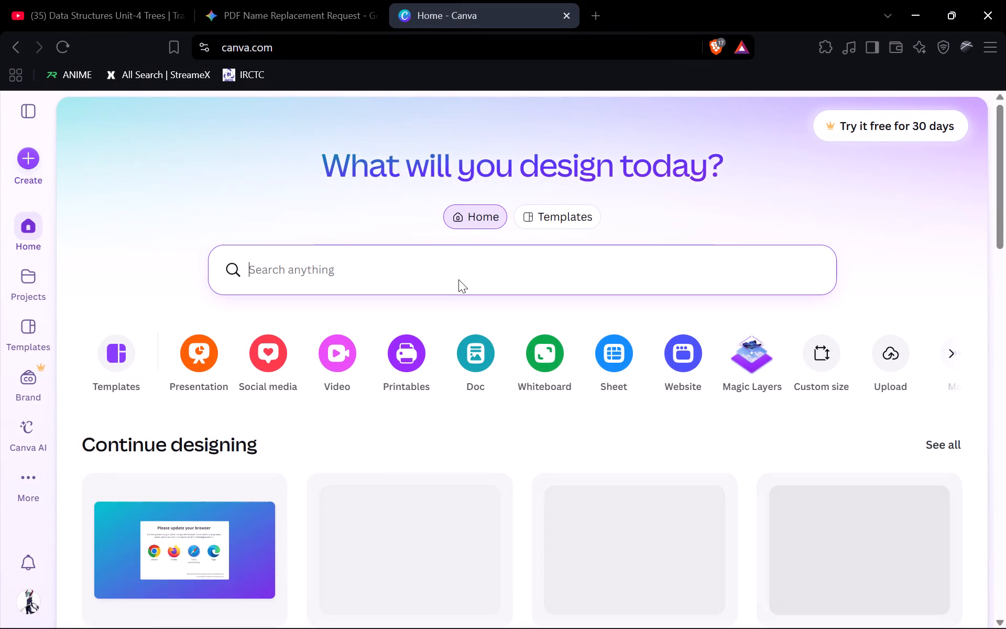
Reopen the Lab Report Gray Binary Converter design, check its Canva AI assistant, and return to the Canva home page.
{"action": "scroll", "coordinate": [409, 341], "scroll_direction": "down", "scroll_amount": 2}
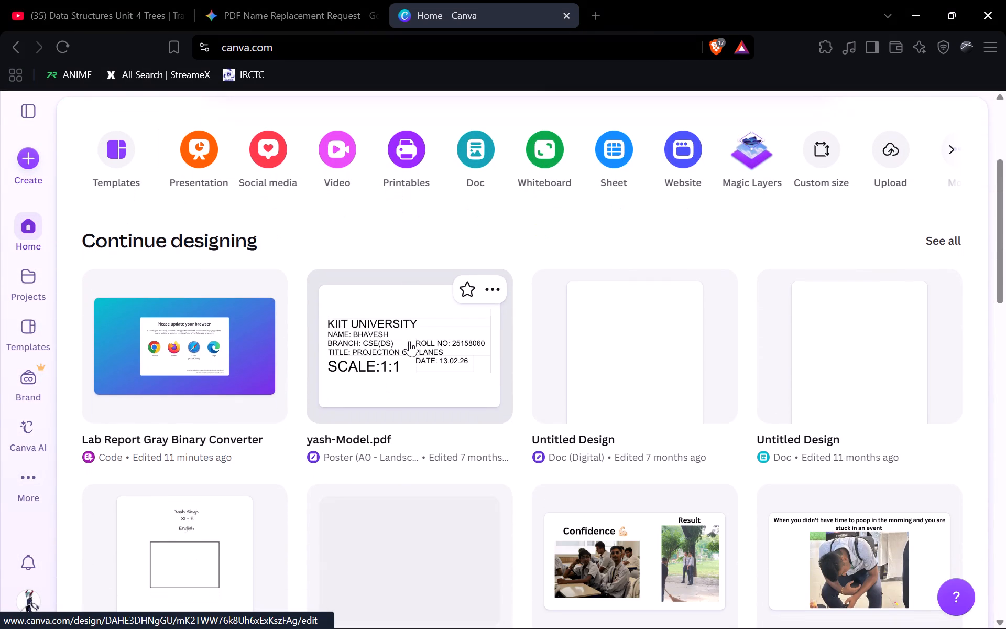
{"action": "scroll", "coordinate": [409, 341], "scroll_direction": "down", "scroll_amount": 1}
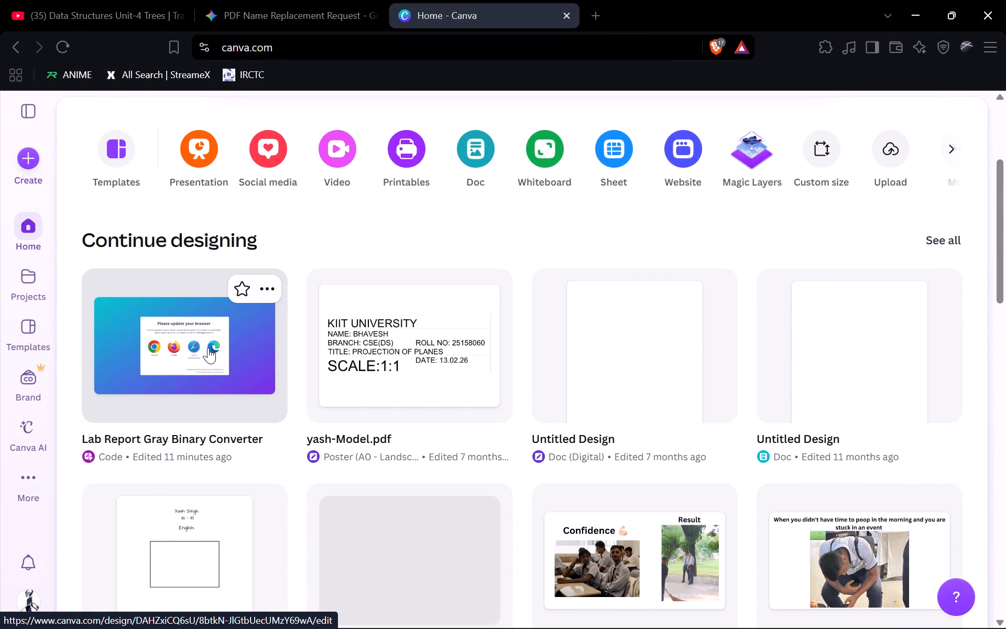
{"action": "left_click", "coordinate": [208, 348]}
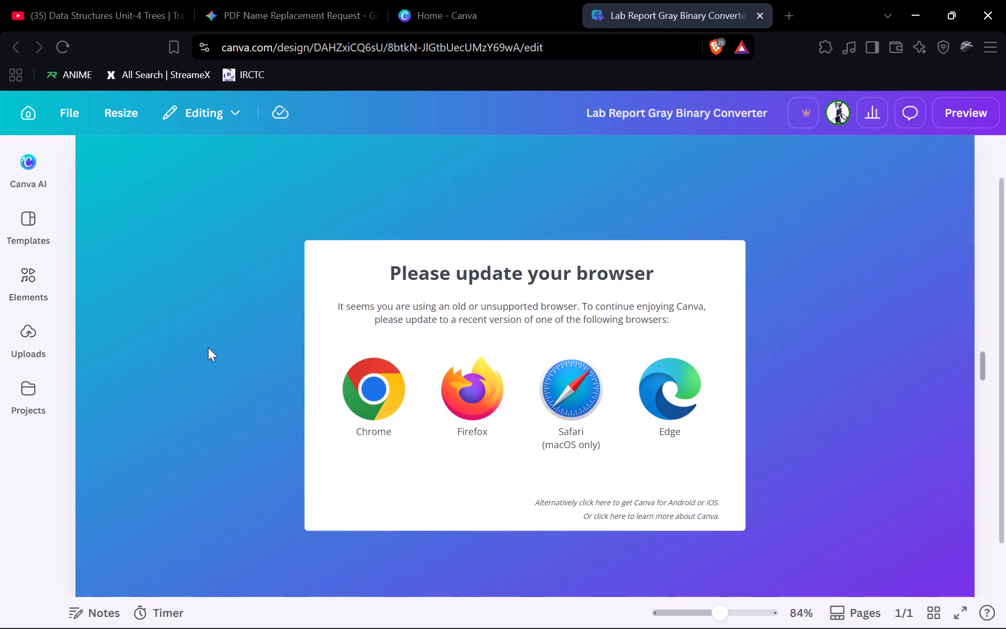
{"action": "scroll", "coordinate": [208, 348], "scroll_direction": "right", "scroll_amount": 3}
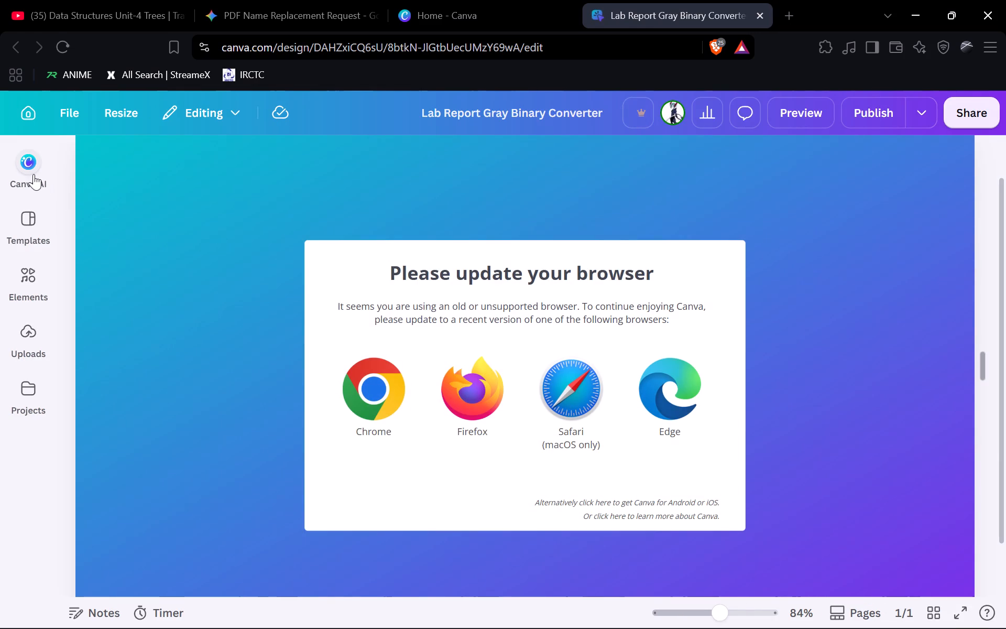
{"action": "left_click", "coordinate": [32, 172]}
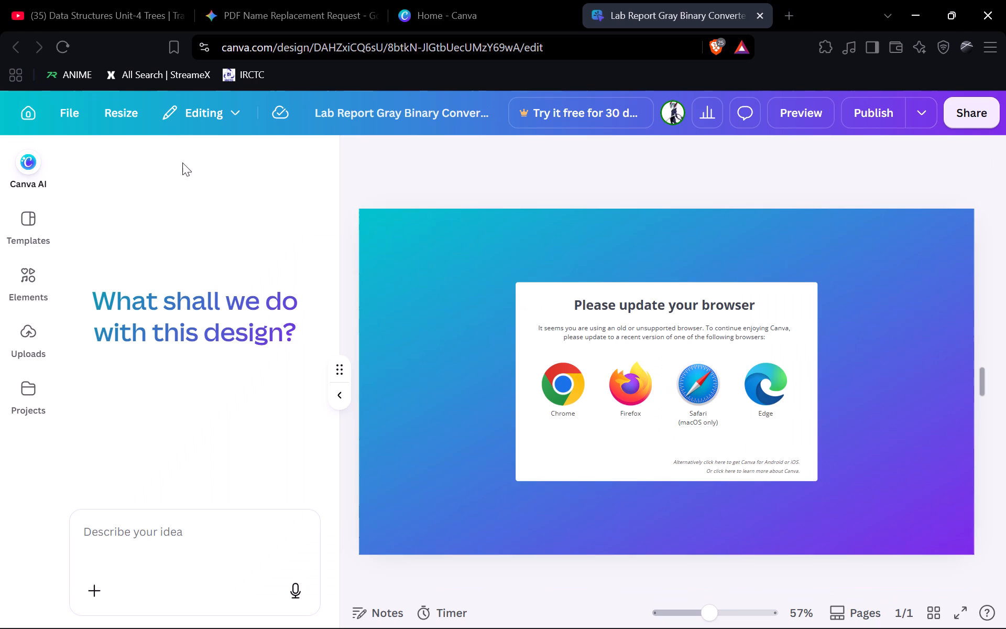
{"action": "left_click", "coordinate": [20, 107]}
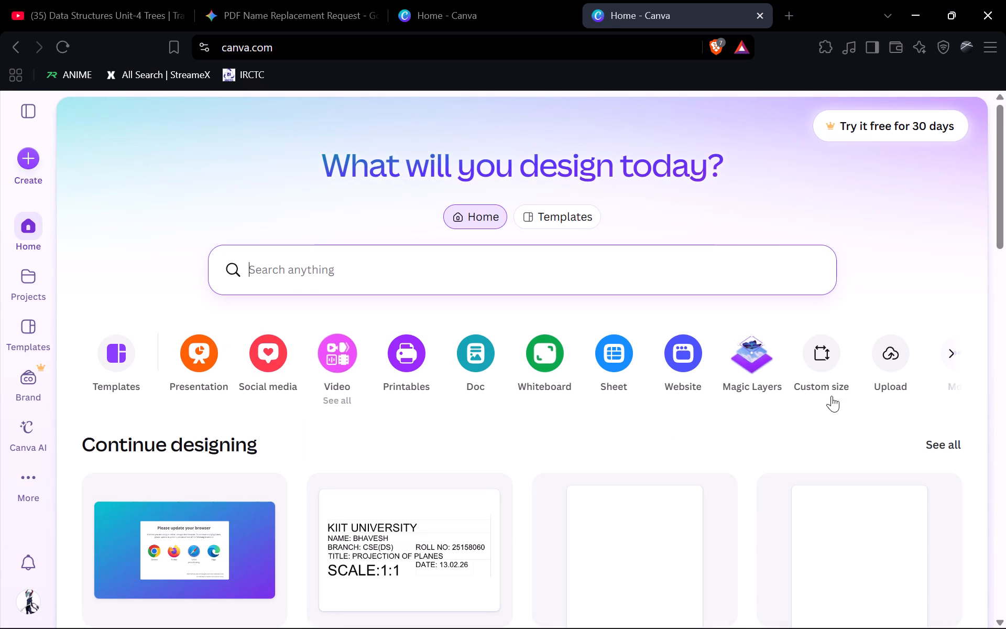
Upload the Lab_Report_Gray_Binary_Converter_1(3) PDF from the desktop to Canva.
{"action": "left_click", "coordinate": [901, 354]}
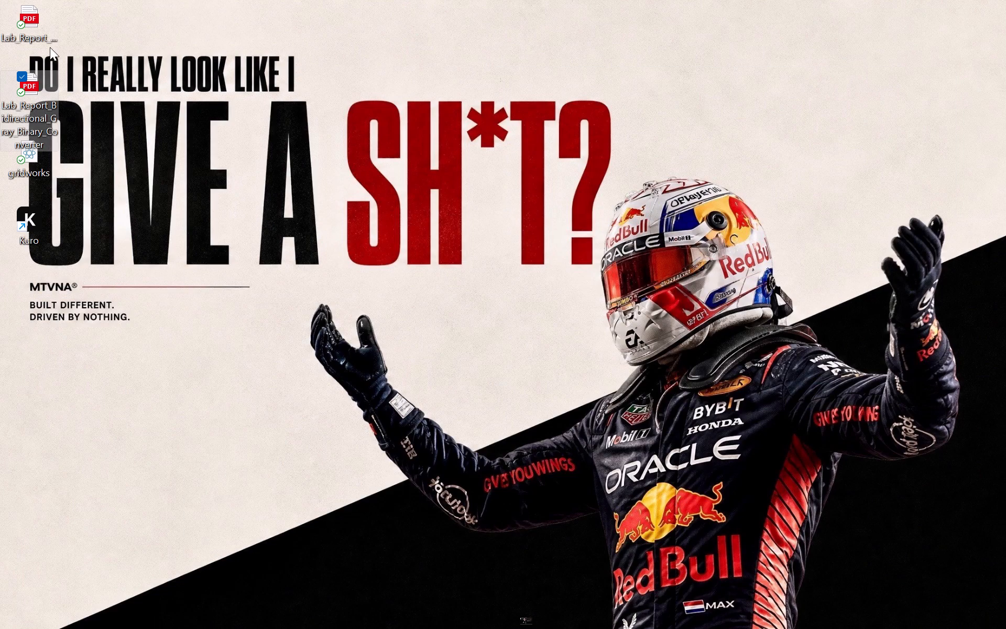
{"action": "left_click", "coordinate": [28, 53]}
{"action": "left_click", "coordinate": [39, 29]}
{"action": "left_click_drag", "start_coordinate": [40, 38], "coordinate": [411, 414]}
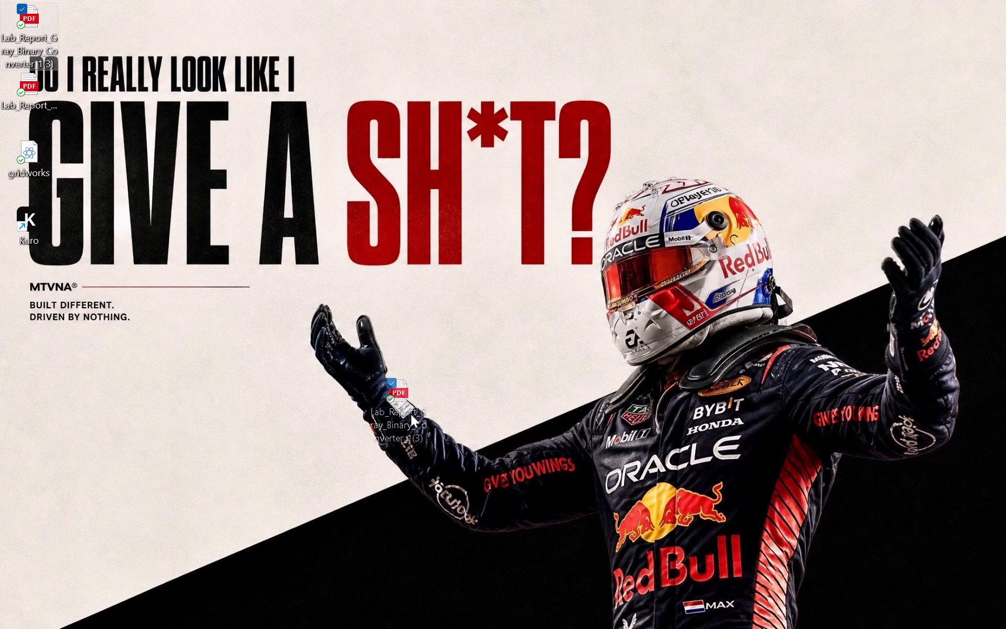
{"action": "left_click_drag", "start_coordinate": [411, 414], "coordinate": [457, 422]}
{"action": "key", "text": "alt+Tab"}
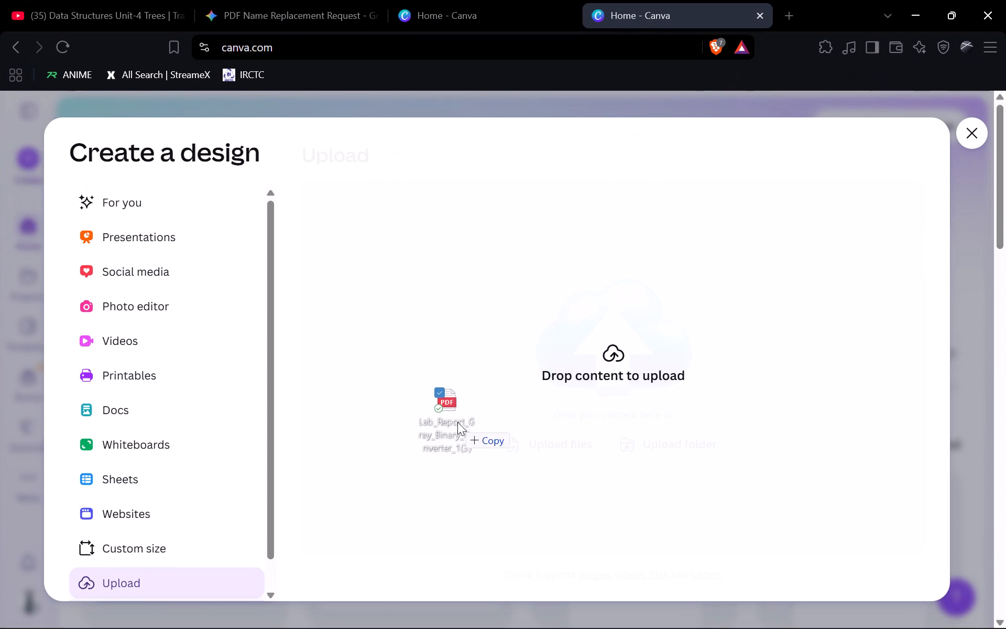
{"action": "left_click_drag", "start_coordinate": [457, 422], "coordinate": [457, 425]}
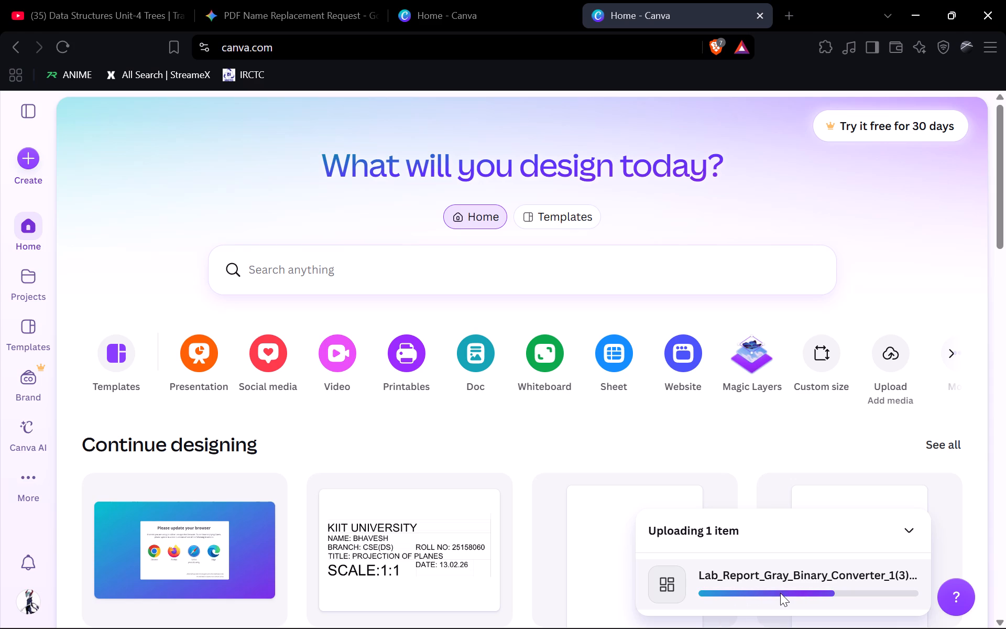
Go to the Uploads folder and open the uploaded Lab_Report_Gray_Binary_Converter_1(3) PDF in the design editor.
{"action": "scroll", "coordinate": [582, 496], "scroll_direction": "down", "scroll_amount": 4}
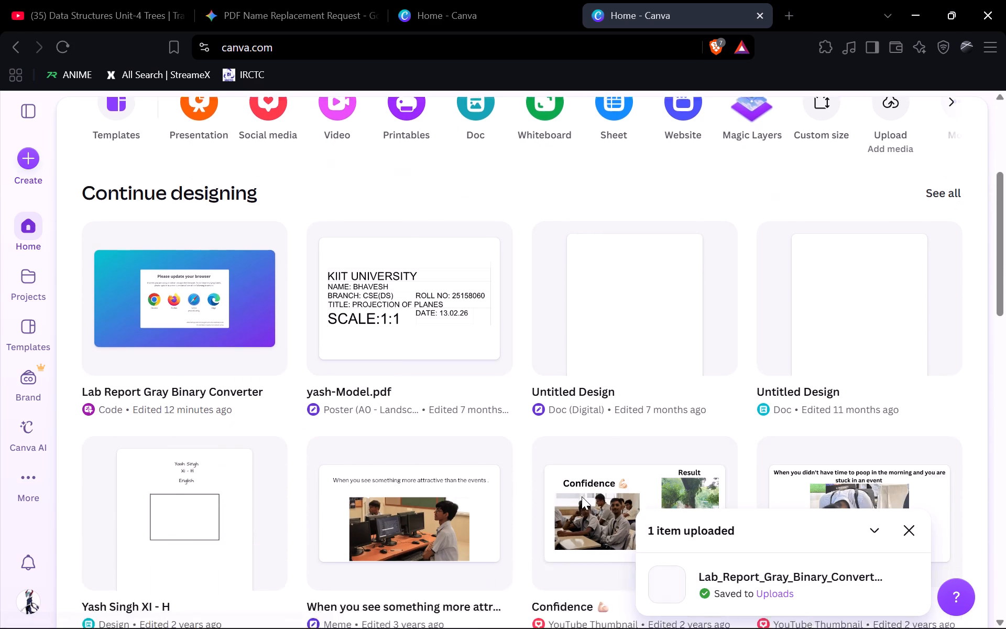
{"action": "scroll", "coordinate": [582, 496], "scroll_direction": "down", "scroll_amount": 1}
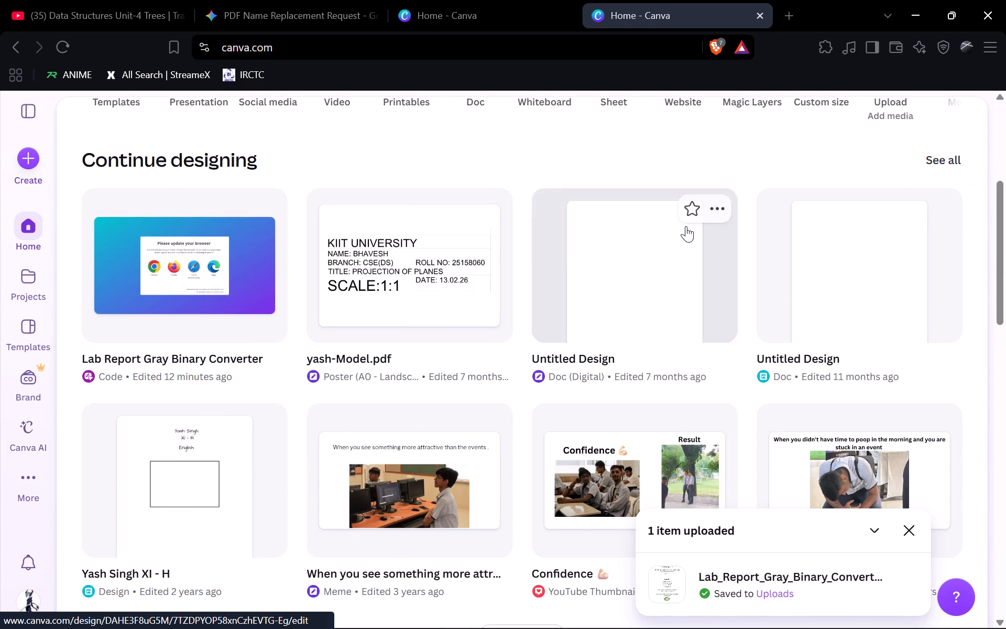
{"action": "scroll", "coordinate": [686, 226], "scroll_direction": "up", "scroll_amount": 5}
{"action": "scroll", "coordinate": [875, 364], "scroll_direction": "left", "scroll_amount": 2}
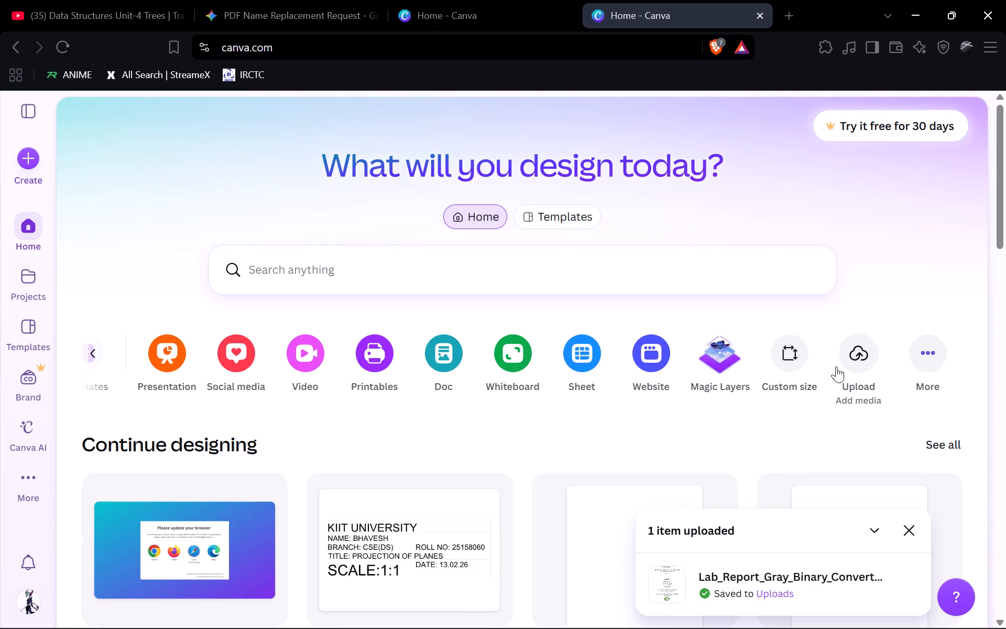
{"action": "scroll", "coordinate": [738, 450], "scroll_direction": "down", "scroll_amount": 1}
{"action": "scroll", "coordinate": [768, 523], "scroll_direction": "down", "scroll_amount": 1}
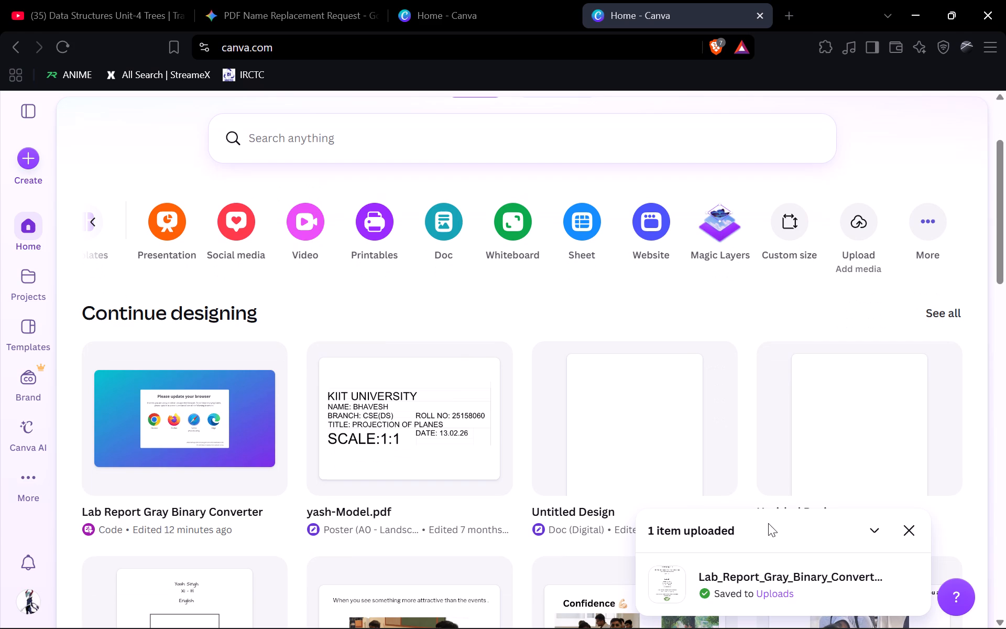
{"action": "left_click", "coordinate": [775, 593]}
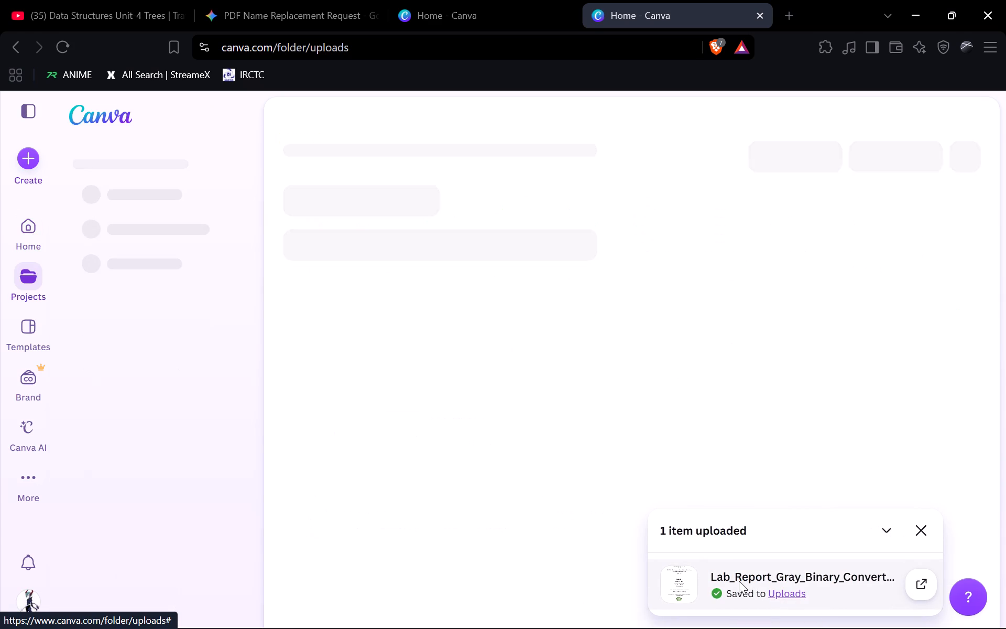
{"action": "left_click", "coordinate": [722, 579]}
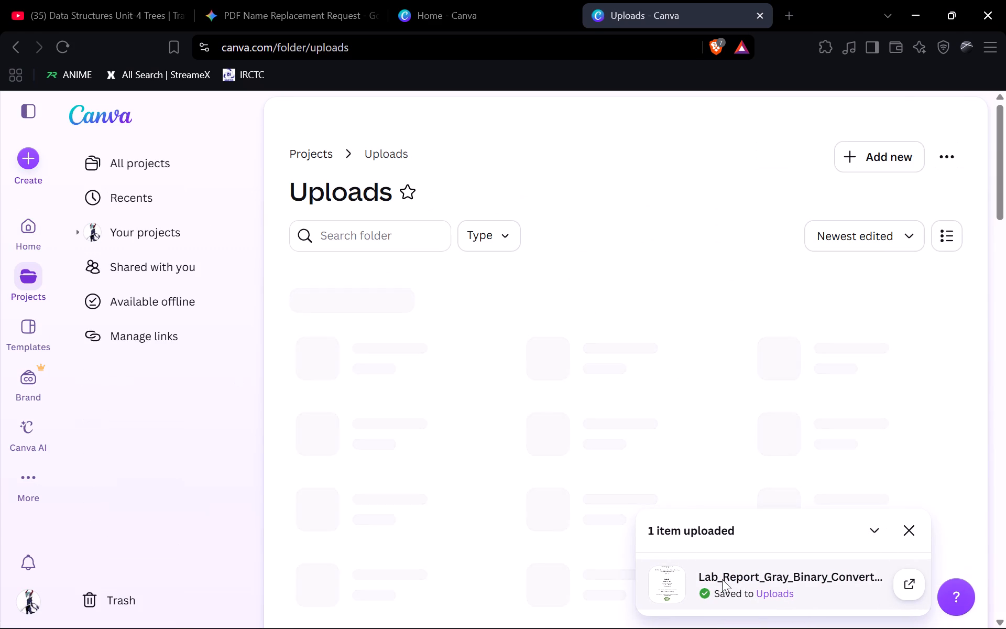
{"action": "left_click", "coordinate": [411, 337]}
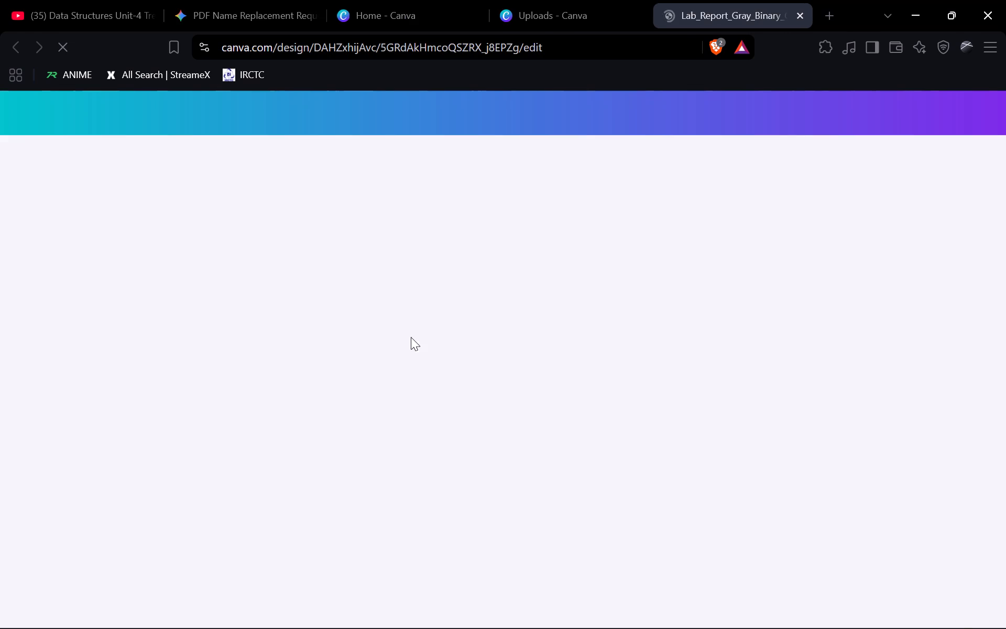
Select the first submitter's name and roll number line under "Submitted by" on page 1 and show its additional options.
{"action": "scroll", "coordinate": [554, 400], "scroll_direction": "up", "scroll_amount": 2}
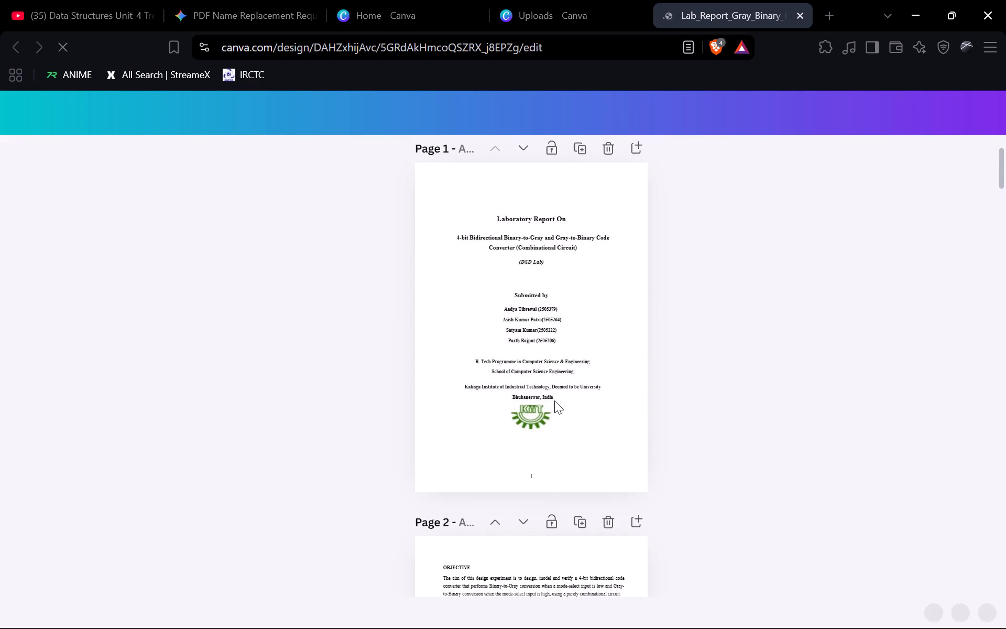
{"action": "scroll", "coordinate": [554, 400], "scroll_direction": "up", "scroll_amount": 1}
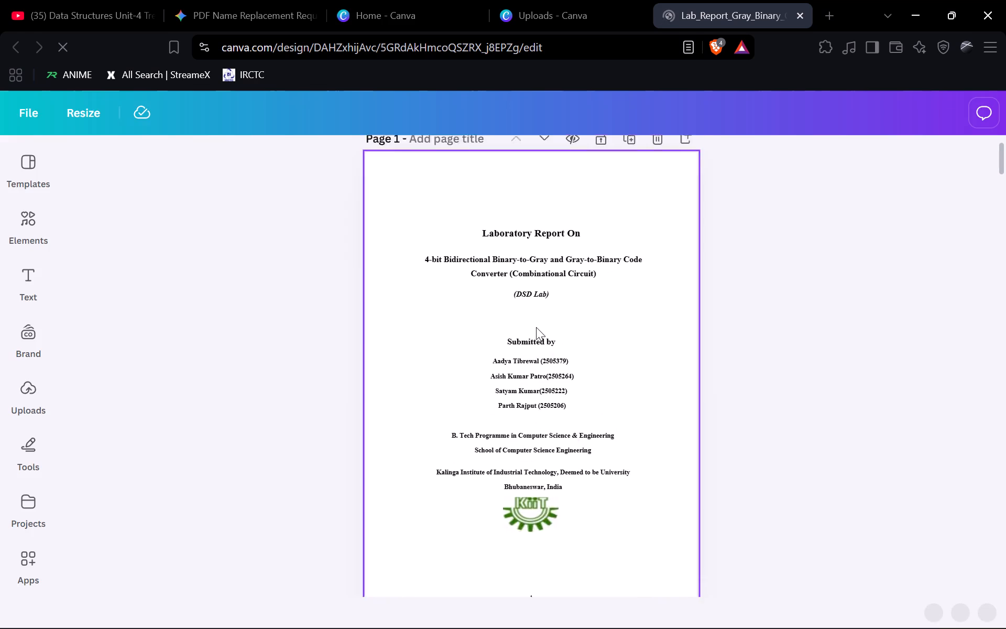
{"action": "left_click", "coordinate": [523, 370]}
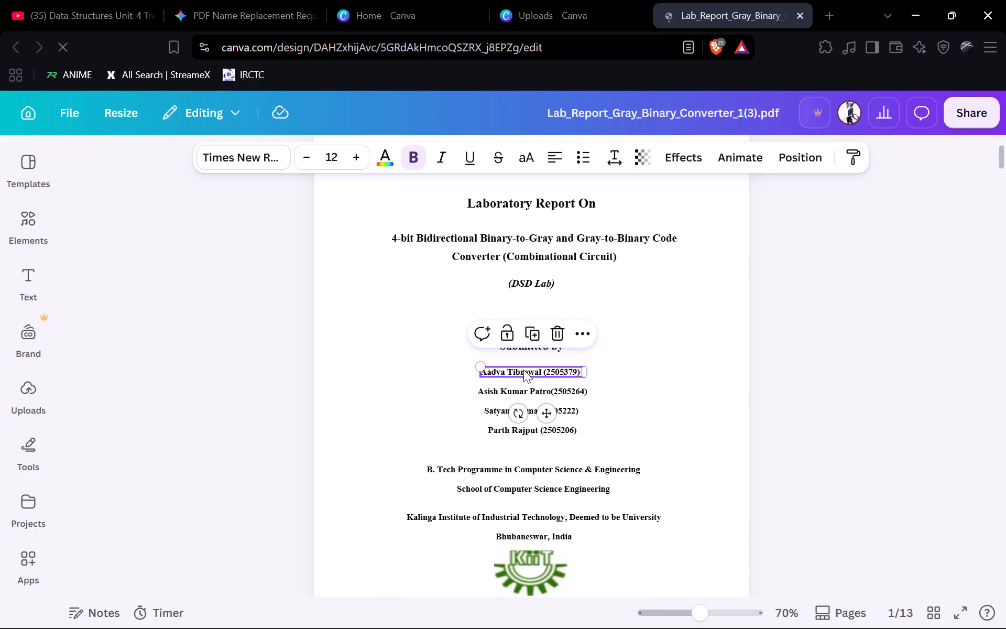
{"action": "left_click", "coordinate": [578, 333]}
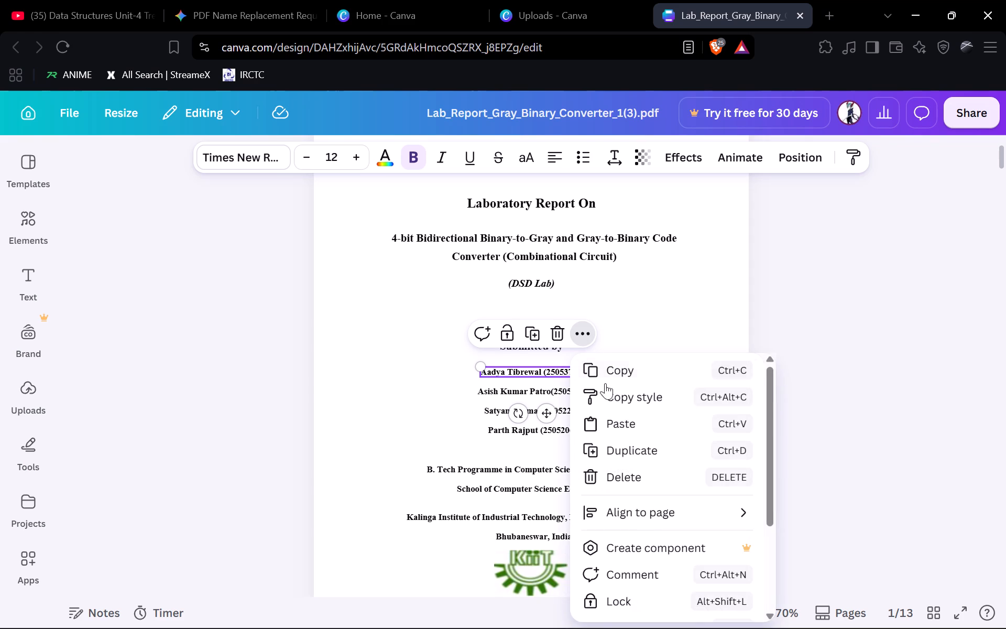
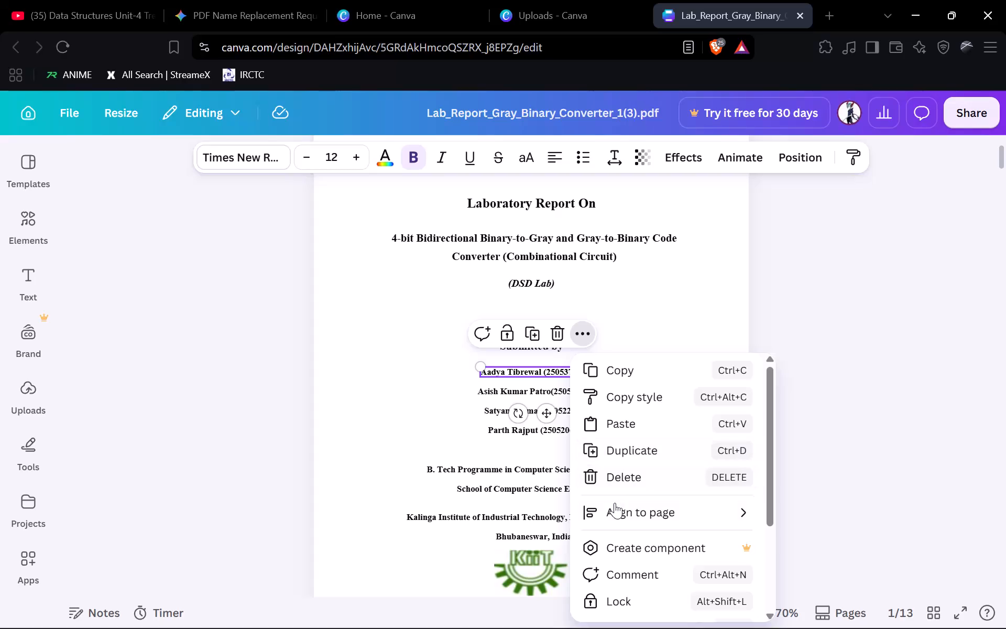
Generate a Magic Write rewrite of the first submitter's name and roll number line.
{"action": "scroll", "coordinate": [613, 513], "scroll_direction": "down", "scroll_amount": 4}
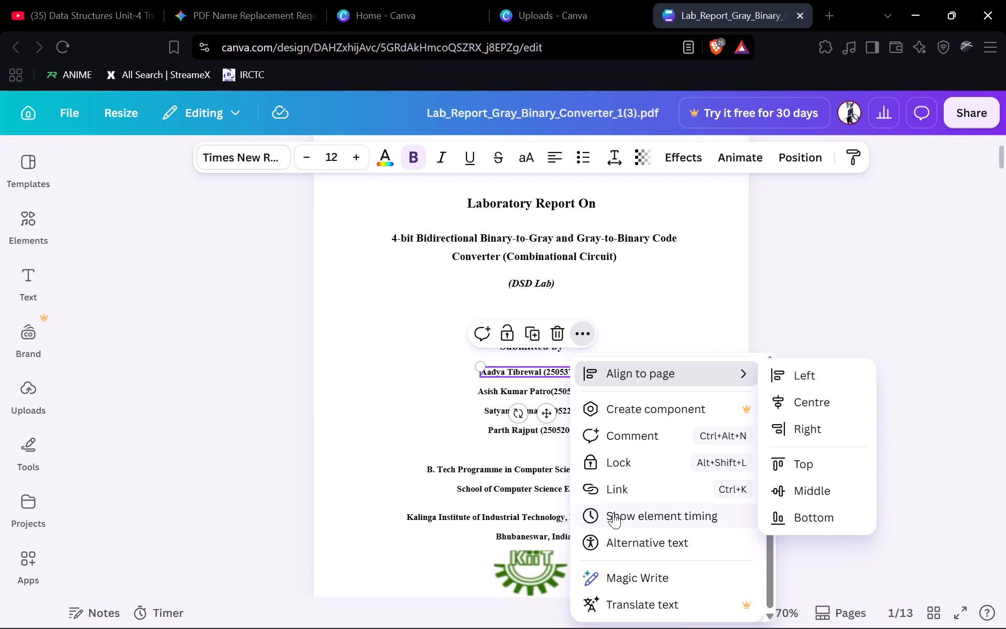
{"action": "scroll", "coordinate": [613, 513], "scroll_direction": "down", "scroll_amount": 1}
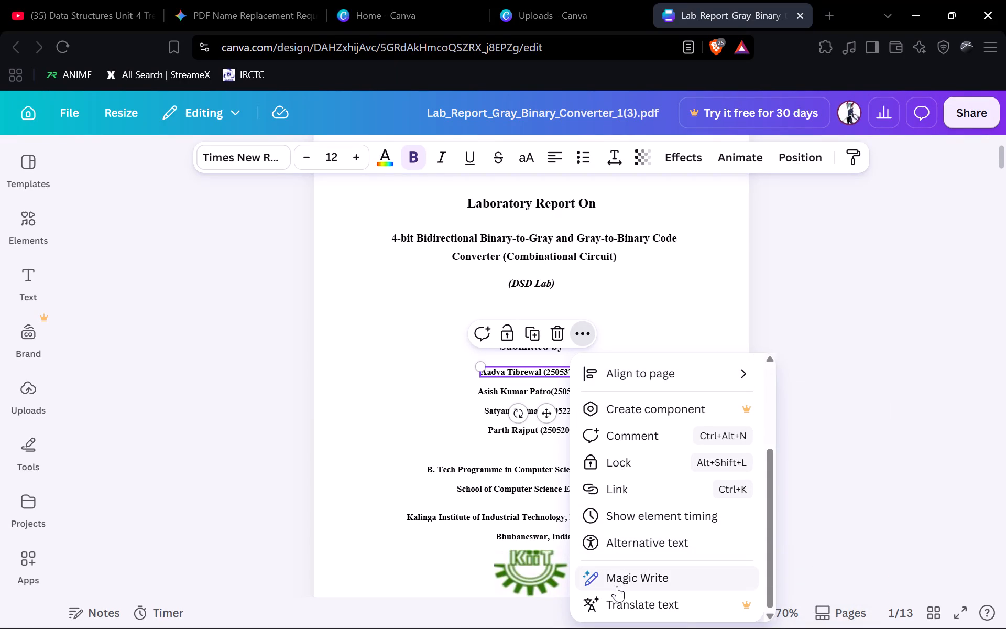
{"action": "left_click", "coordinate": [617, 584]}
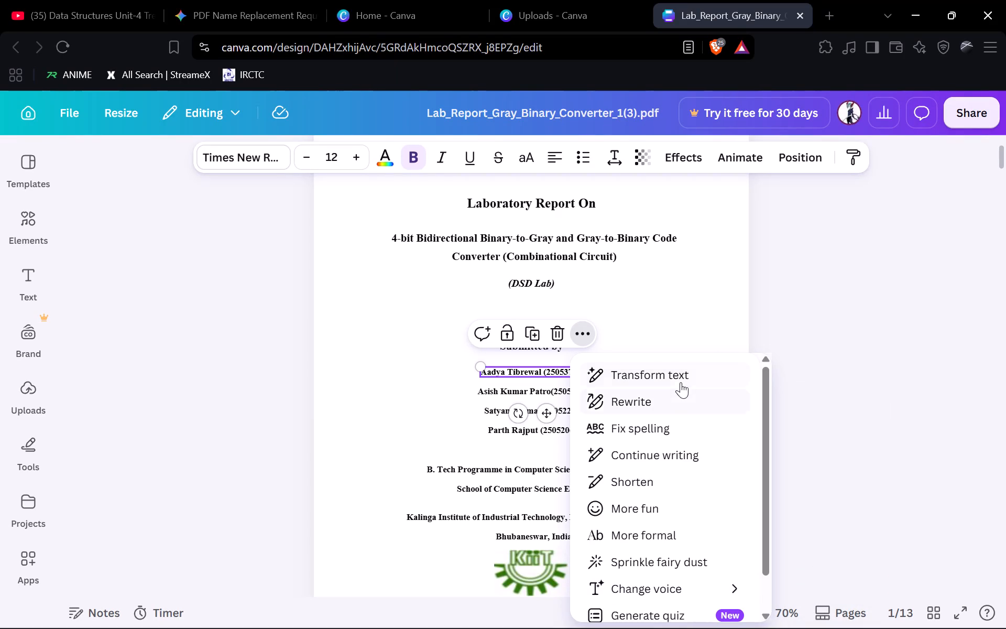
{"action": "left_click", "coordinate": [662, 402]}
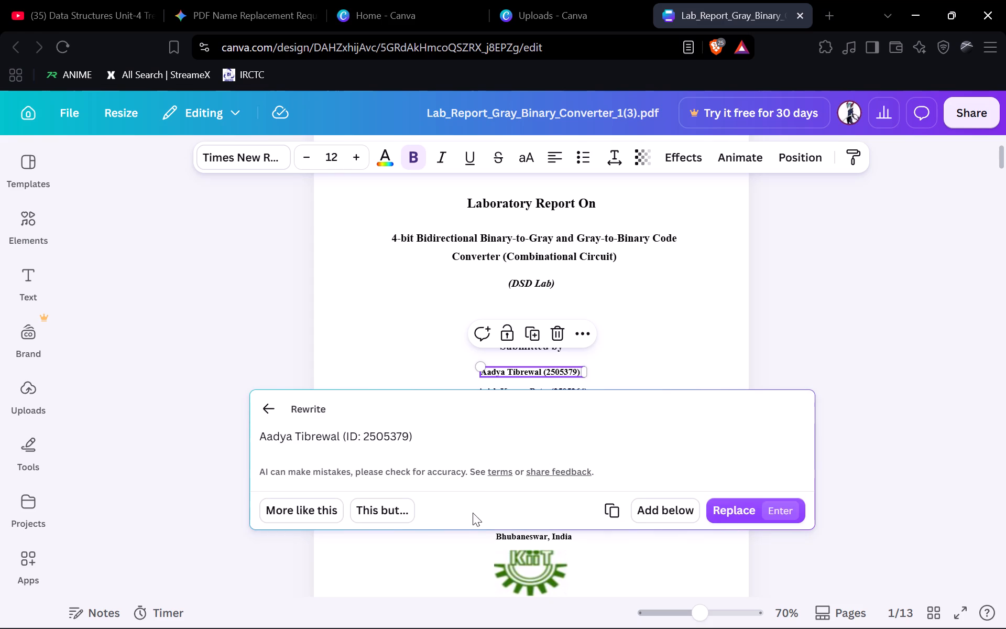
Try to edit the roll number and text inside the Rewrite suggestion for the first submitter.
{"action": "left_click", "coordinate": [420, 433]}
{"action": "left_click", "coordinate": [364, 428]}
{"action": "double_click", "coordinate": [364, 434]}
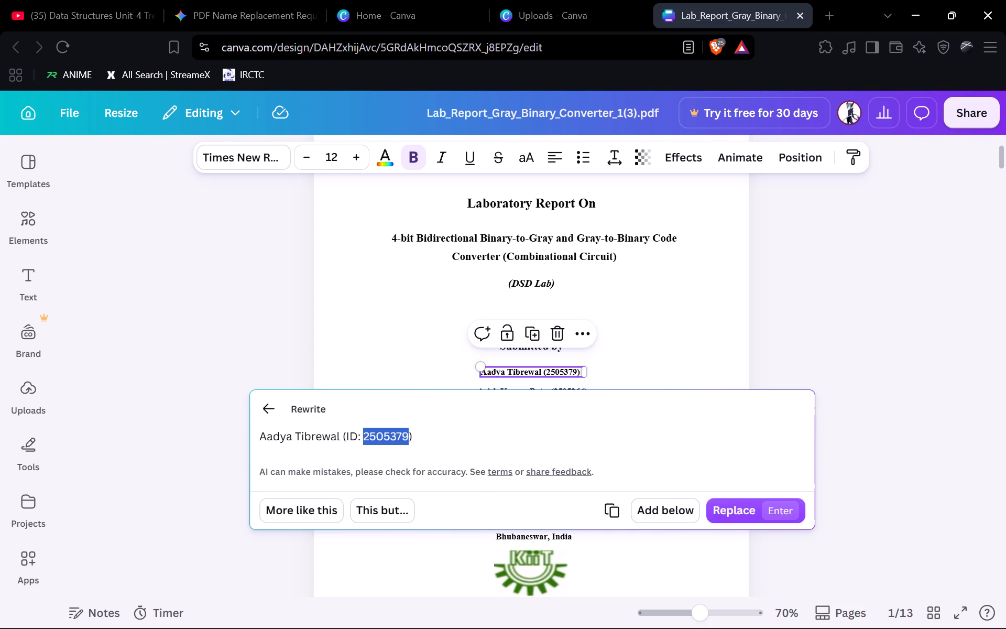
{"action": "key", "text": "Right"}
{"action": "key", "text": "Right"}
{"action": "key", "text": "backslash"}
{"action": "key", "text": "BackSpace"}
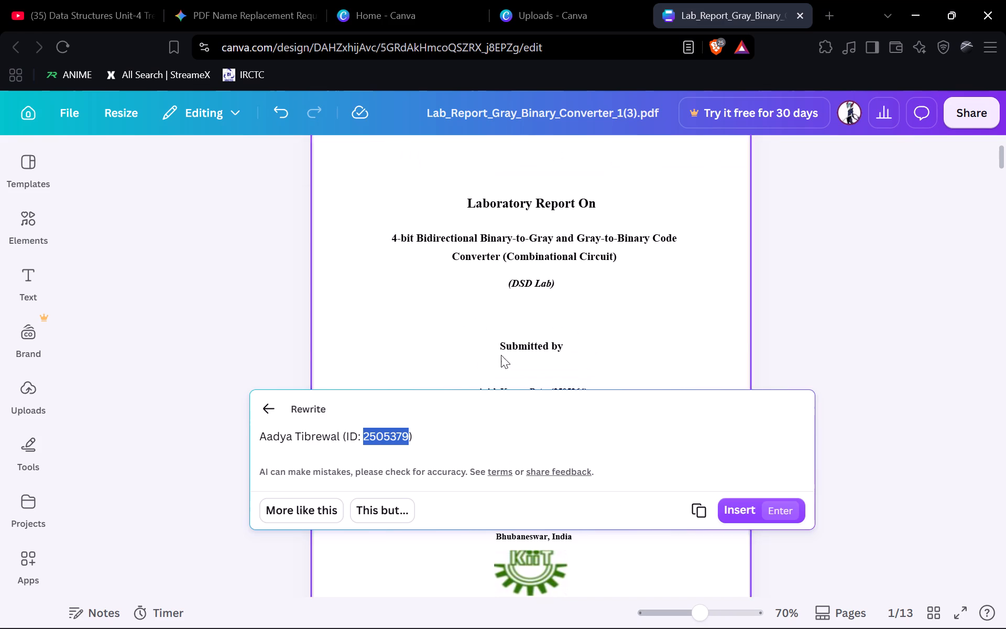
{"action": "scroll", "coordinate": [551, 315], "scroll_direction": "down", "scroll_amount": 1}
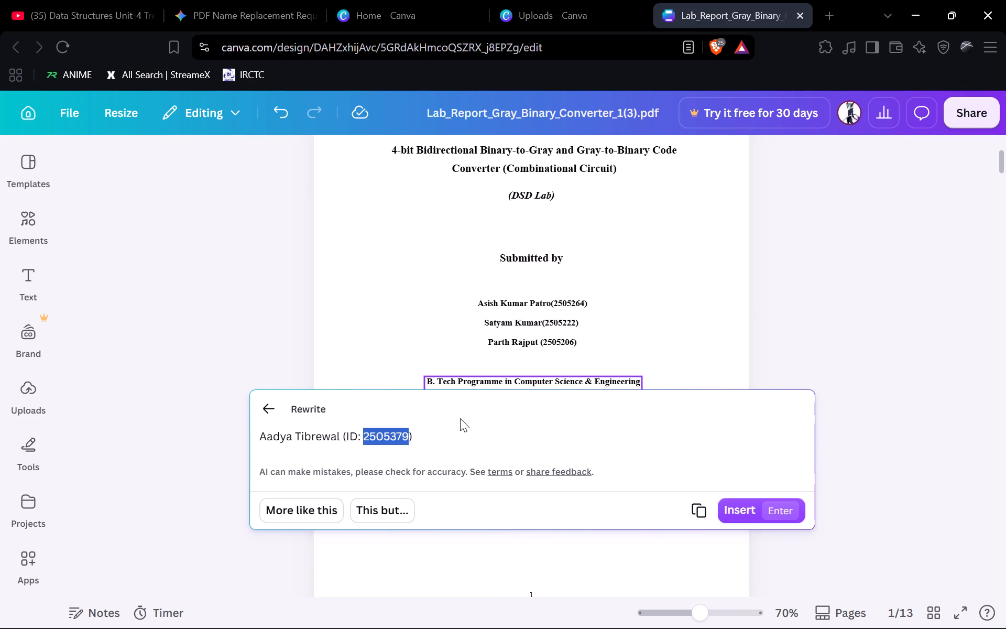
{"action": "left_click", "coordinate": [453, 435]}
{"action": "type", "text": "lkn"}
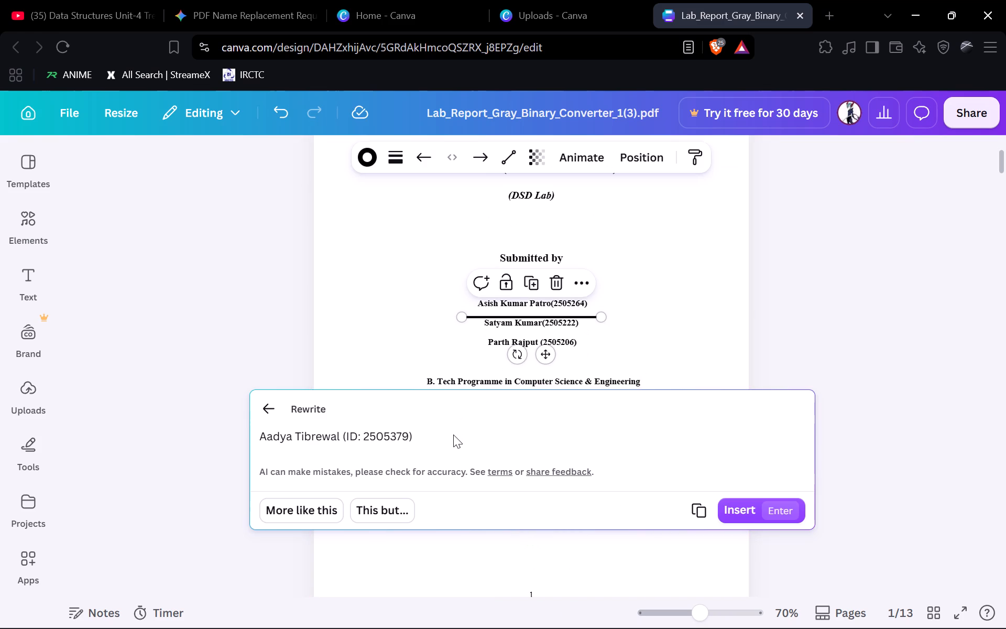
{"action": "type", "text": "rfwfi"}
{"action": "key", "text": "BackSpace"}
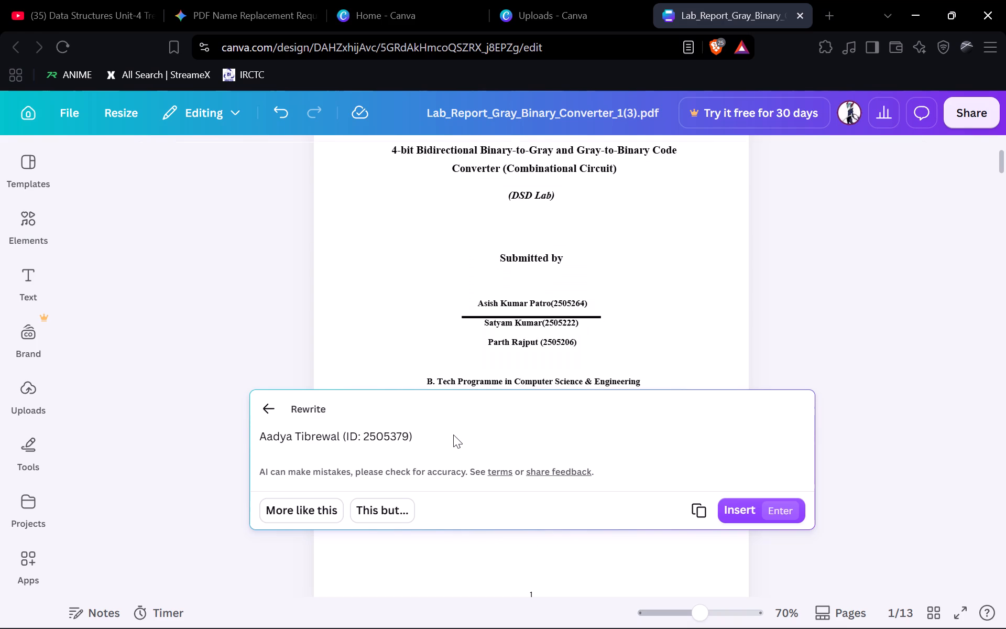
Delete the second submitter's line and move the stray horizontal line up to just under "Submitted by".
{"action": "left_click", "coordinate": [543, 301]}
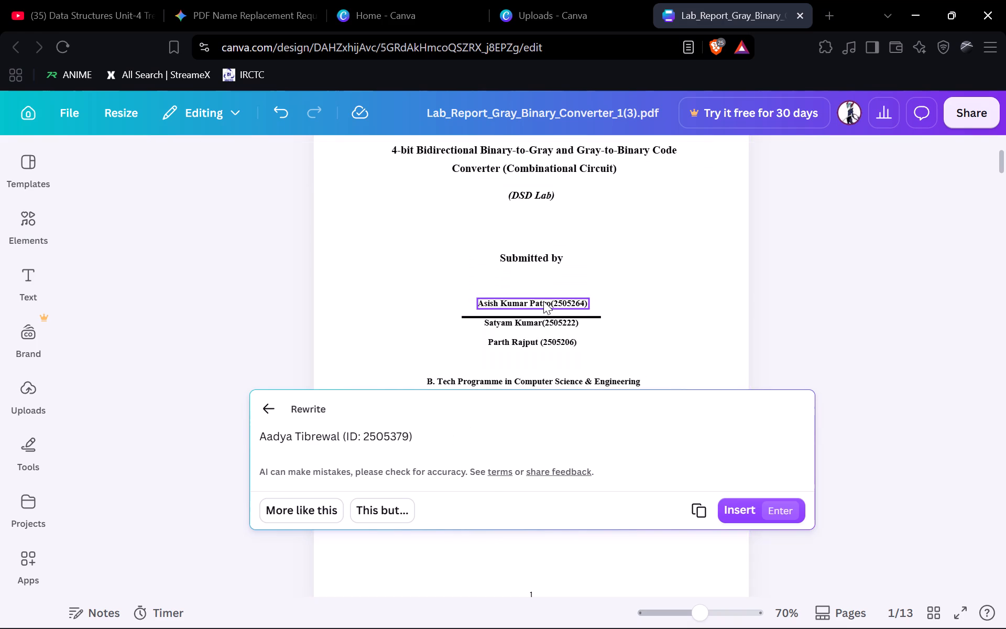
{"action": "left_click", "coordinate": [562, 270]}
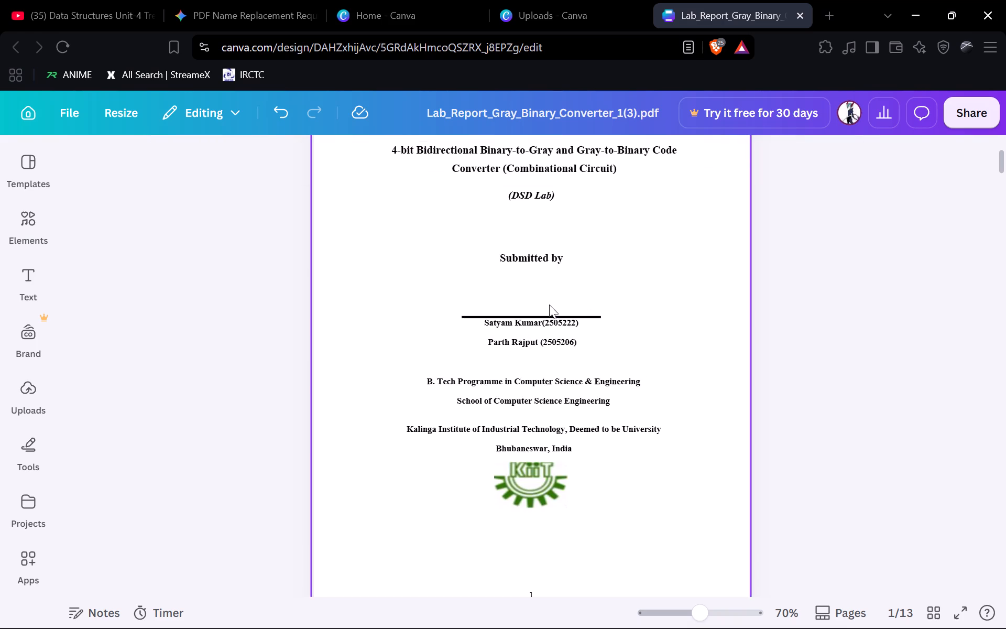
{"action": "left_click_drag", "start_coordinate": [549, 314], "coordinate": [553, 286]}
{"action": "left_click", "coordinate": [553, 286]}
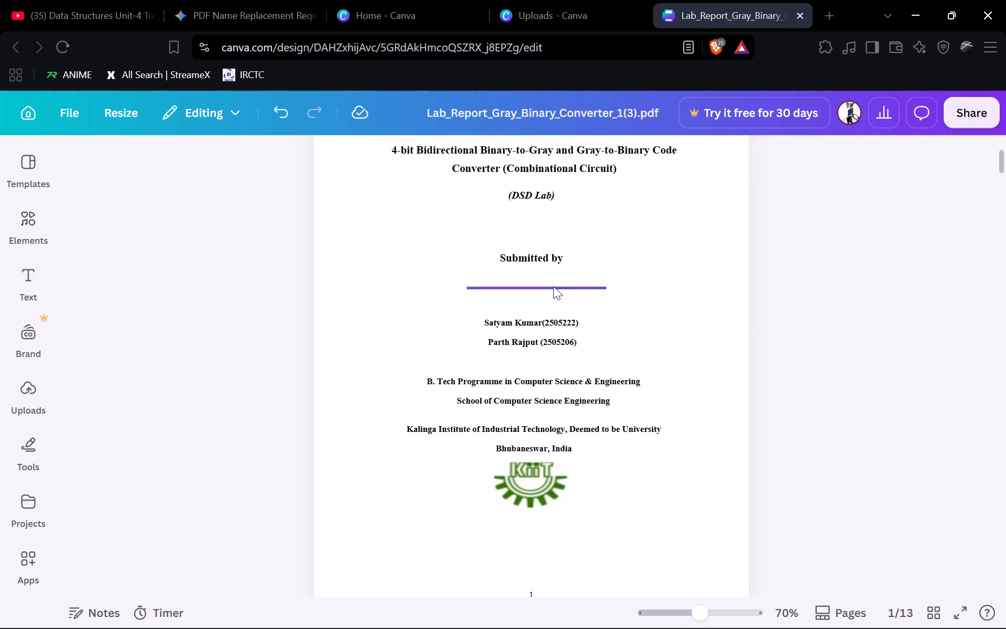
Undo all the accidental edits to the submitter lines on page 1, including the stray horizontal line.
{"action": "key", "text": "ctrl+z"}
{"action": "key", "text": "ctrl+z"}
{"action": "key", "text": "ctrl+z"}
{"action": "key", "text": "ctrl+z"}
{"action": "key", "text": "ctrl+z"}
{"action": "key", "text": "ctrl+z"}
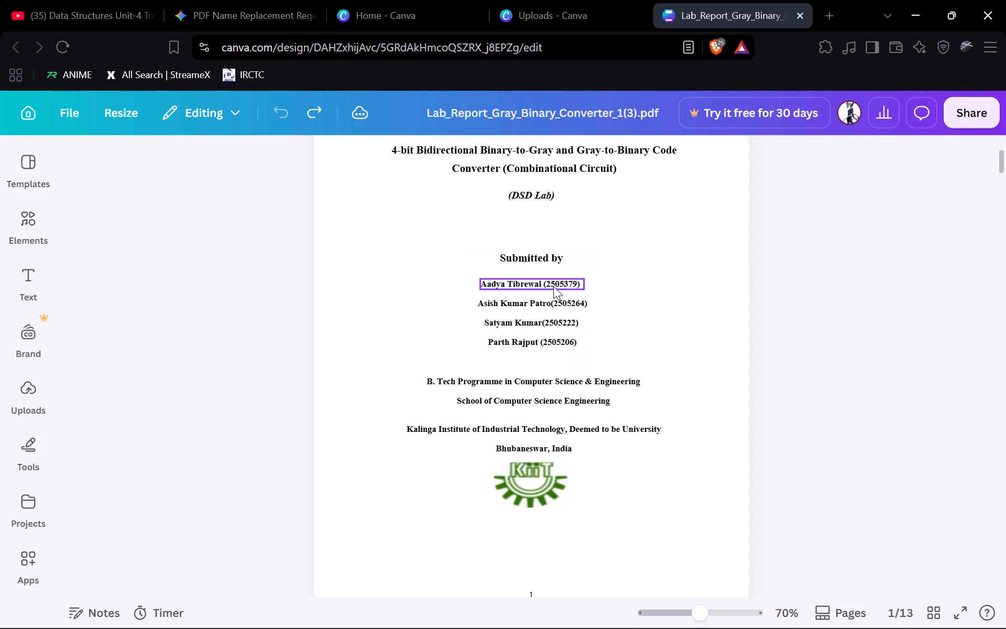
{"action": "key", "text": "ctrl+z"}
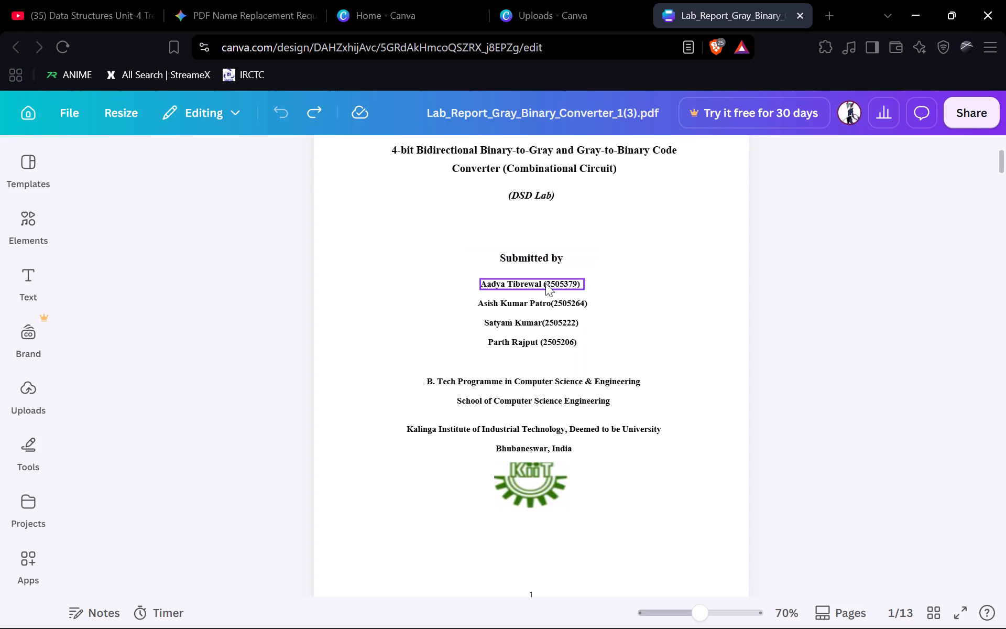
Open the alternative text settings for the first submitter's line under "Submitted by".
{"action": "left_click", "coordinate": [545, 283]}
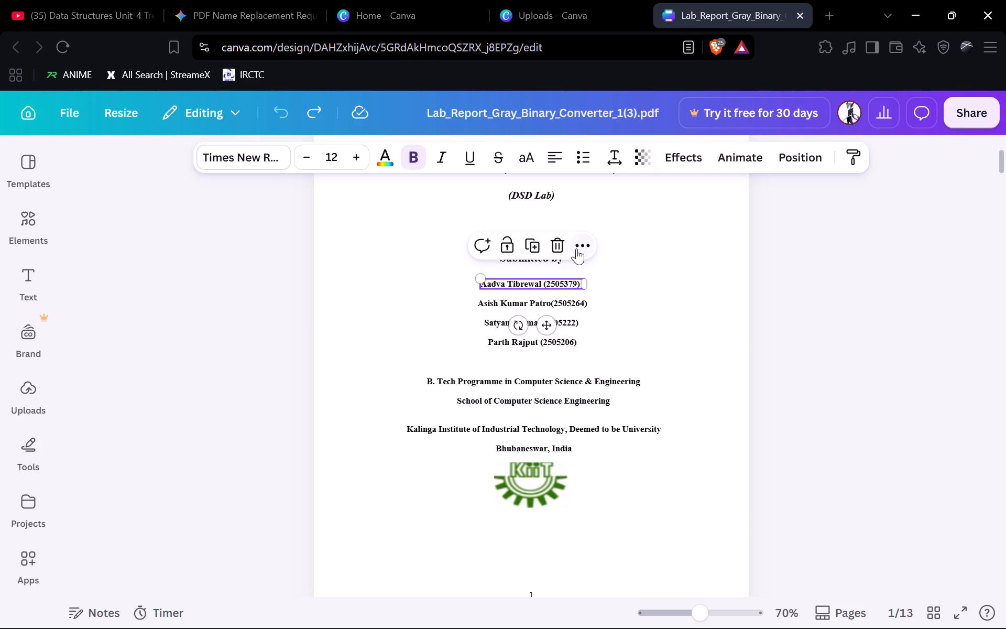
{"action": "left_click", "coordinate": [575, 246]}
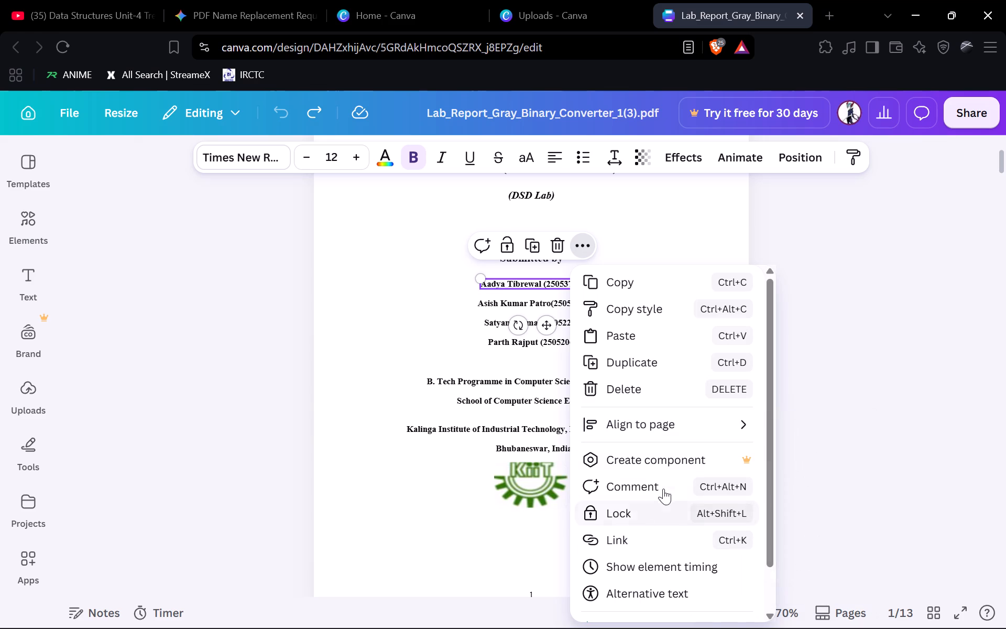
{"action": "scroll", "coordinate": [648, 579], "scroll_direction": "down", "scroll_amount": 1}
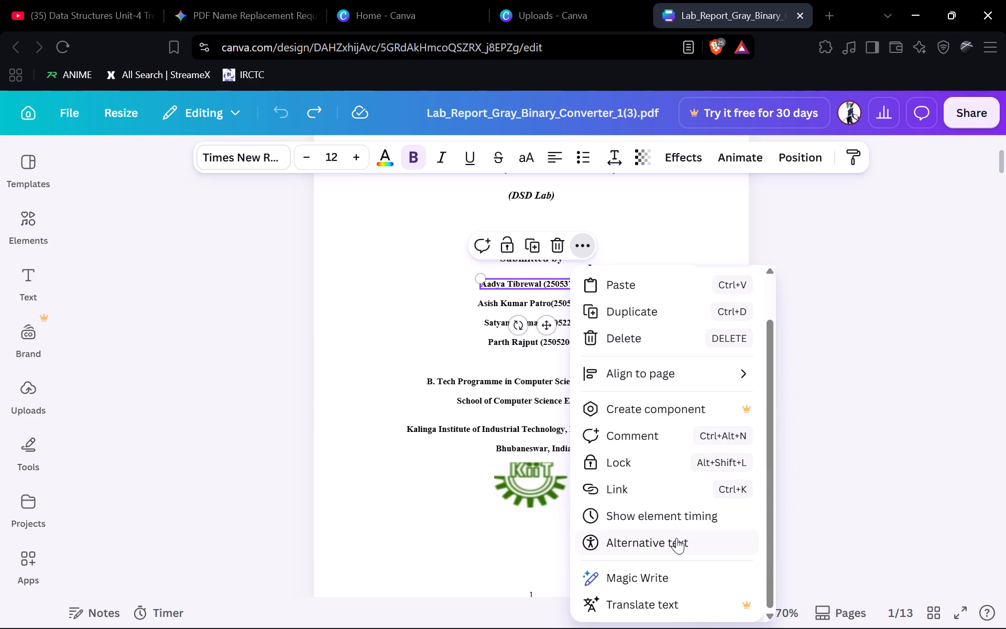
{"action": "left_click", "coordinate": [677, 546]}
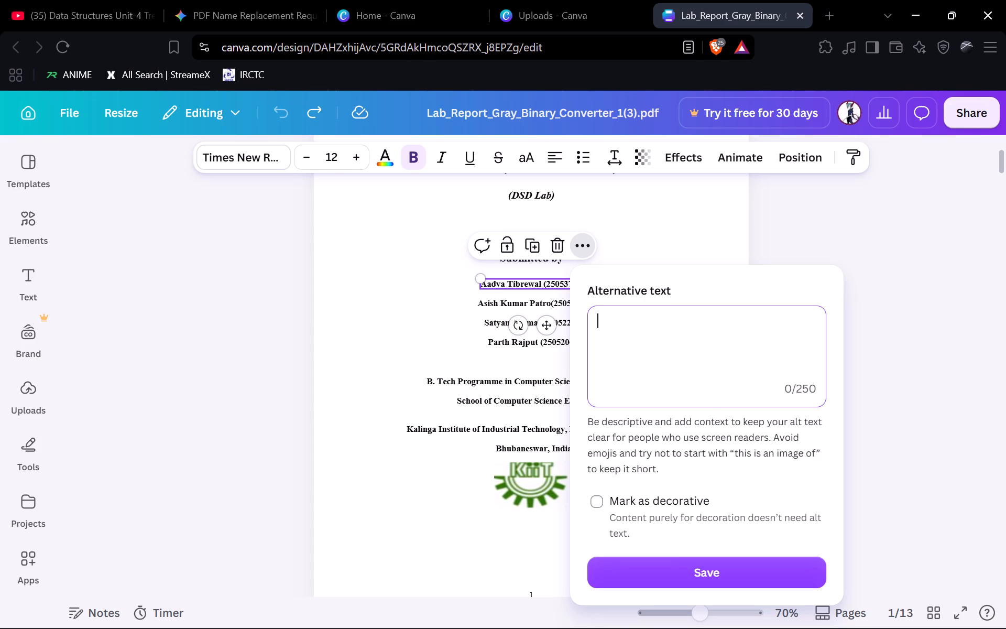
Switch from the Canva design to another open window.
{"action": "key", "text": "alt+Tab"}
{"action": "key", "text": "alt+Tab"}
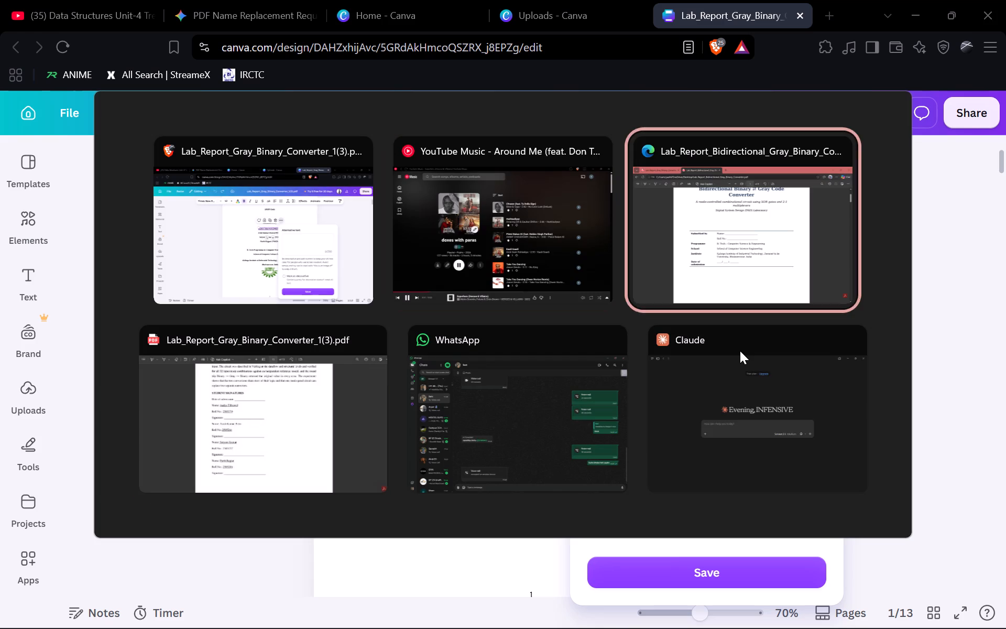
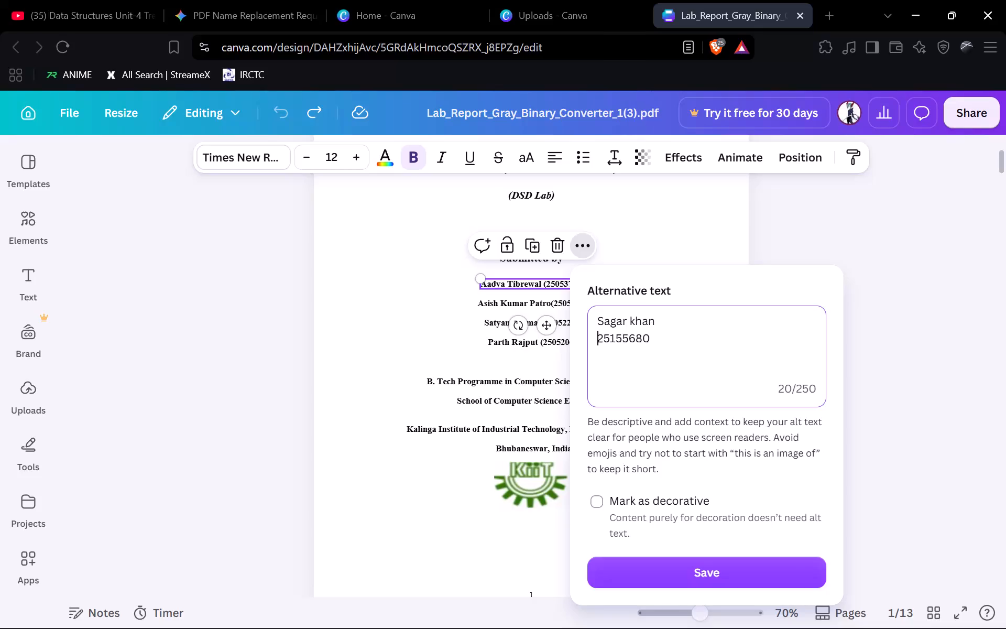
Put the first submitter's alternative text on one line as name and roll number, capitalise the surname, and save it.
{"action": "key", "text": "BackSpace"}
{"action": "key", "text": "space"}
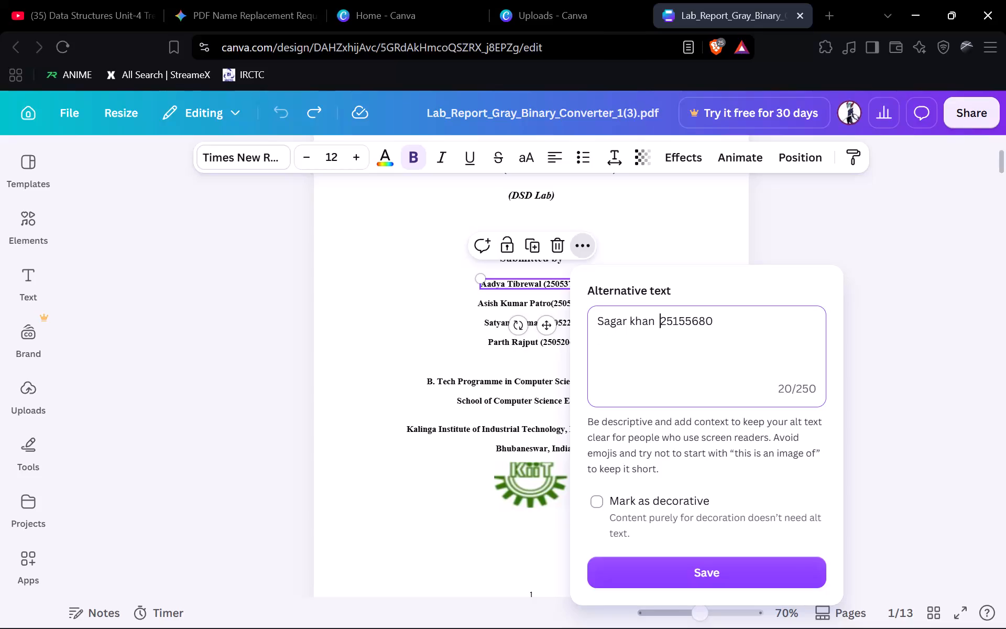
{"action": "key", "text": "BackSpace"}
{"action": "key", "text": "ctrl+Left"}
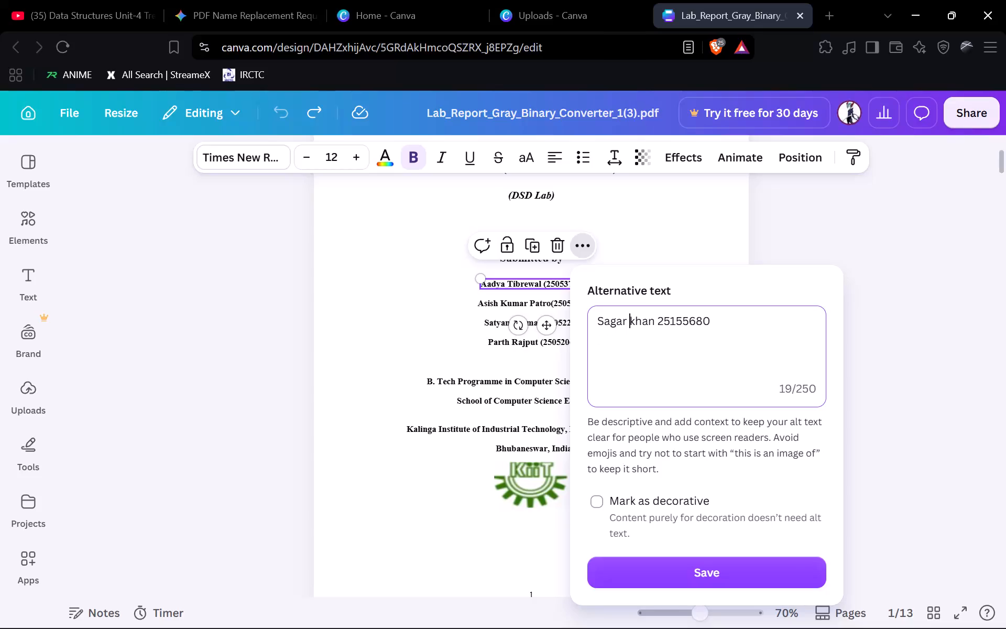
{"action": "key", "text": "Right"}
{"action": "key", "text": "BackSpace"}
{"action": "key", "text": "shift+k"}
{"action": "key", "text": "Return"}
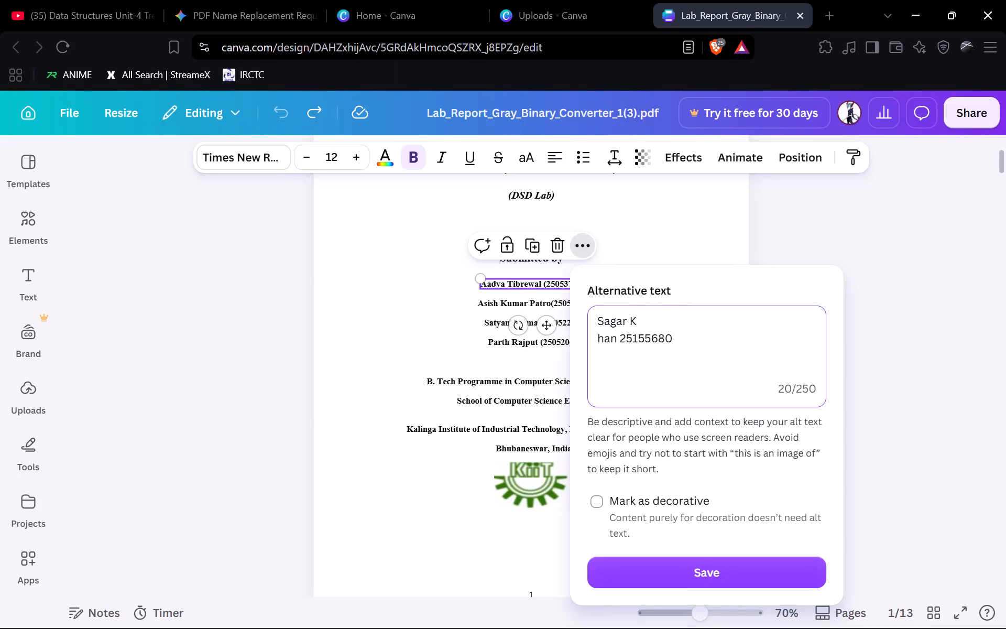
{"action": "key", "text": "BackSpace"}
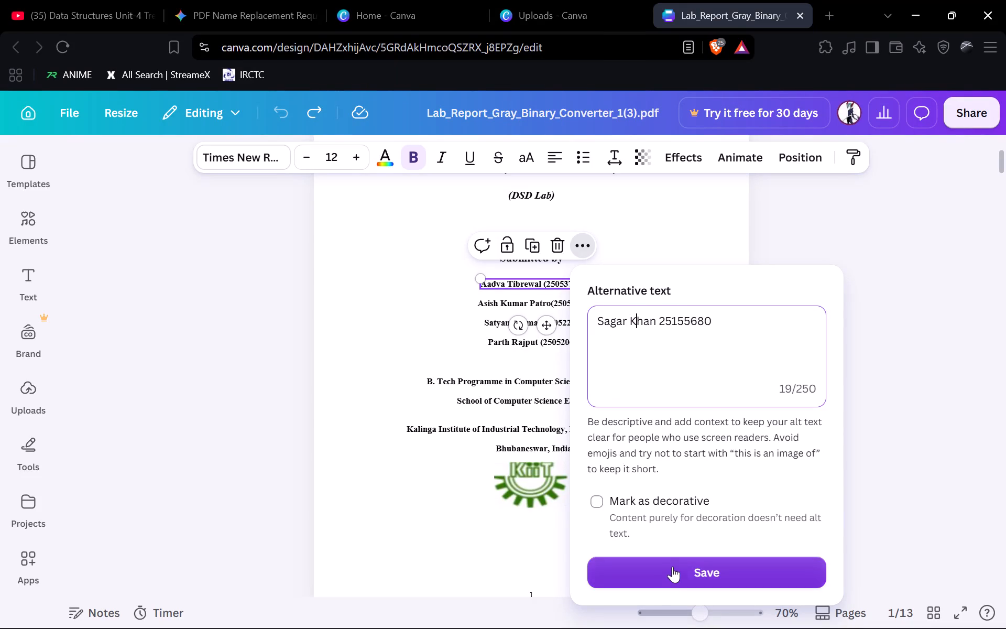
{"action": "left_click", "coordinate": [672, 568]}
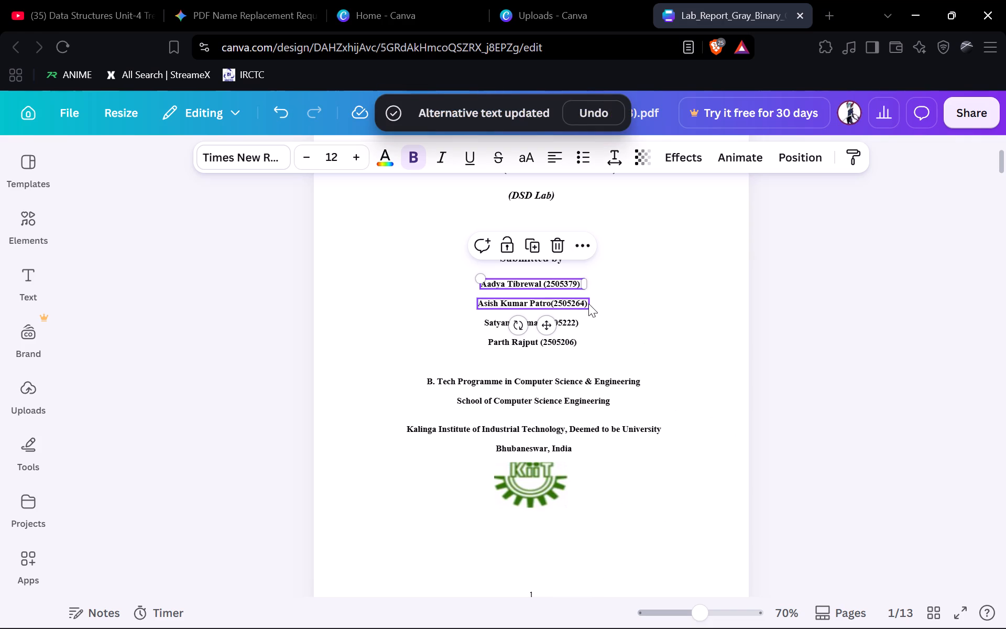
Replace the text of the first line under "Submitted by" on page 1 with the new submitter's name.
{"action": "left_click", "coordinate": [562, 282]}
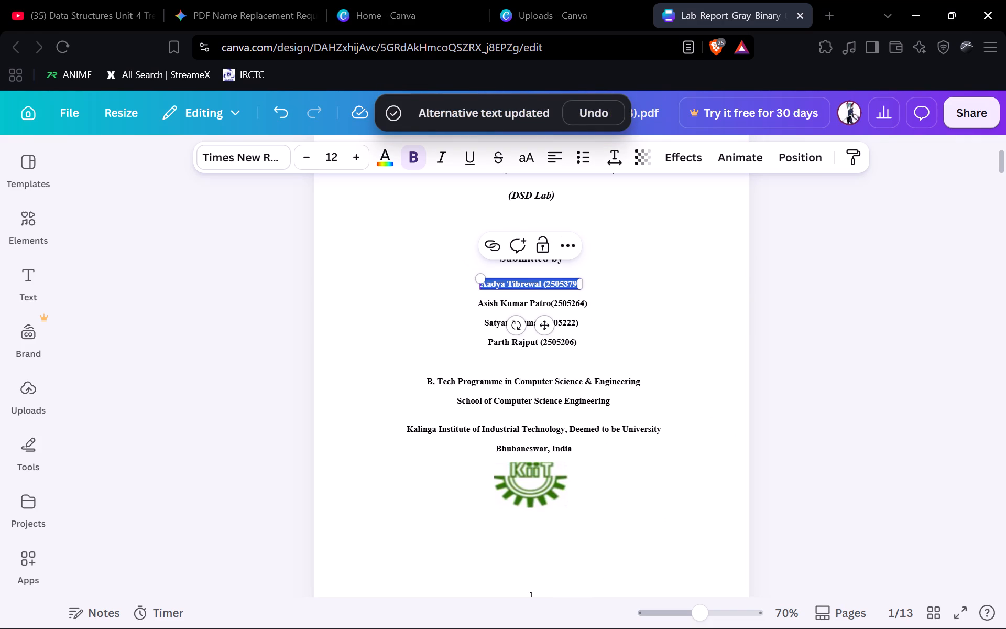
{"action": "key", "text": "BackSpace"}
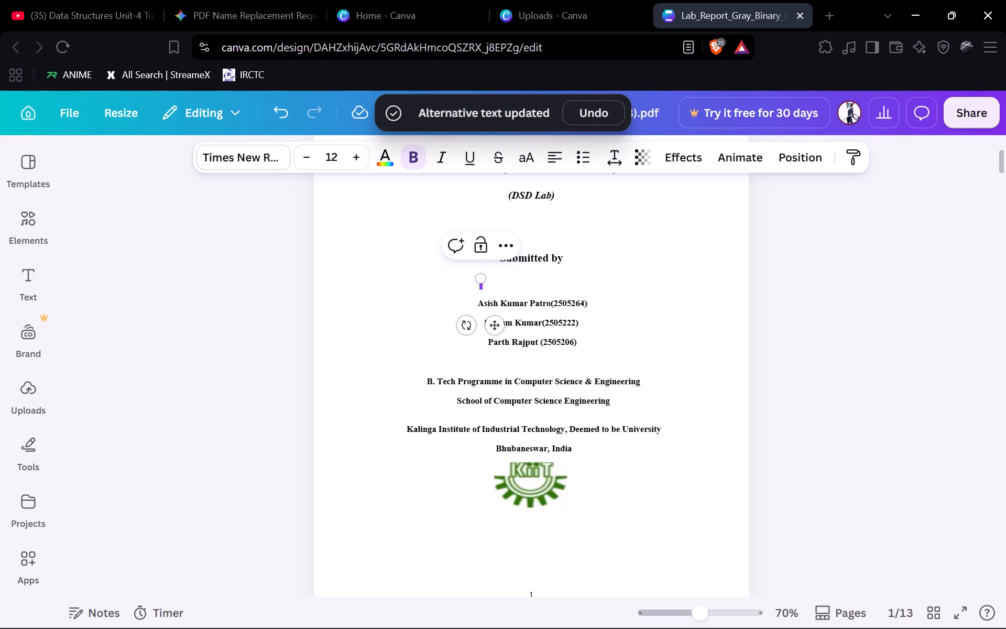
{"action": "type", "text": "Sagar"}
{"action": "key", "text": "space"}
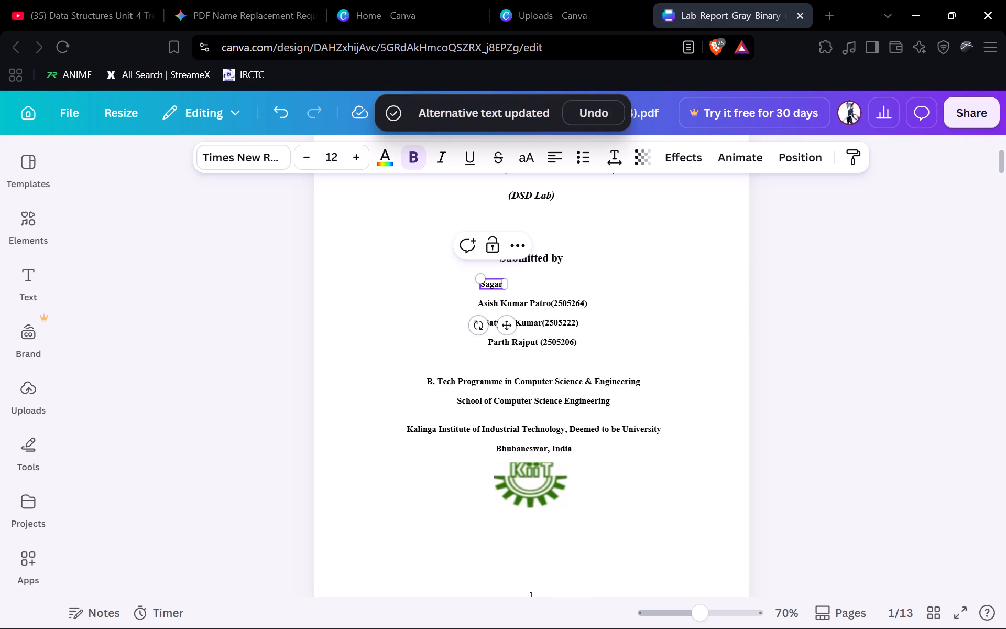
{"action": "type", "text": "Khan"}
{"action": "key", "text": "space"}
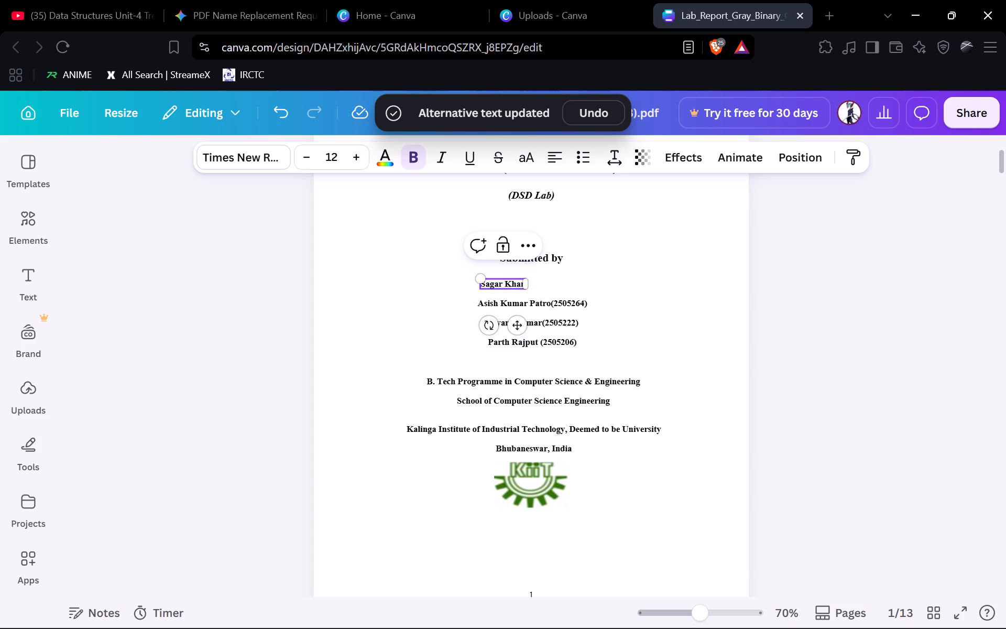
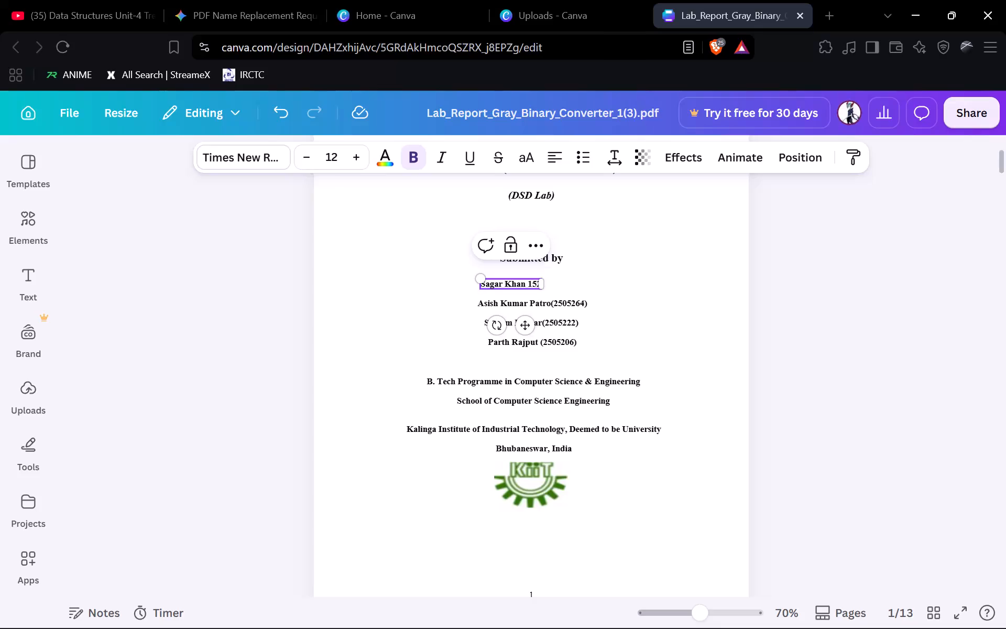
Replace the digits after the first submitter's name under "Submitted by" on page 1 with the submitter's full roll number.
{"action": "key", "text": "BackSpace"}
{"action": "key", "text": "BackSpace"}
{"action": "key", "text": "BackSpace"}
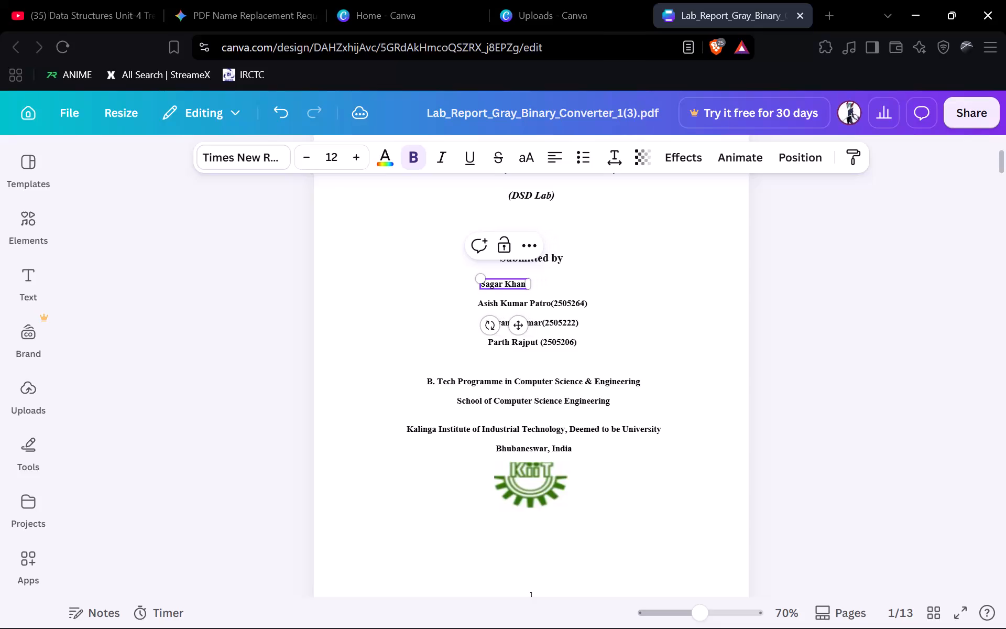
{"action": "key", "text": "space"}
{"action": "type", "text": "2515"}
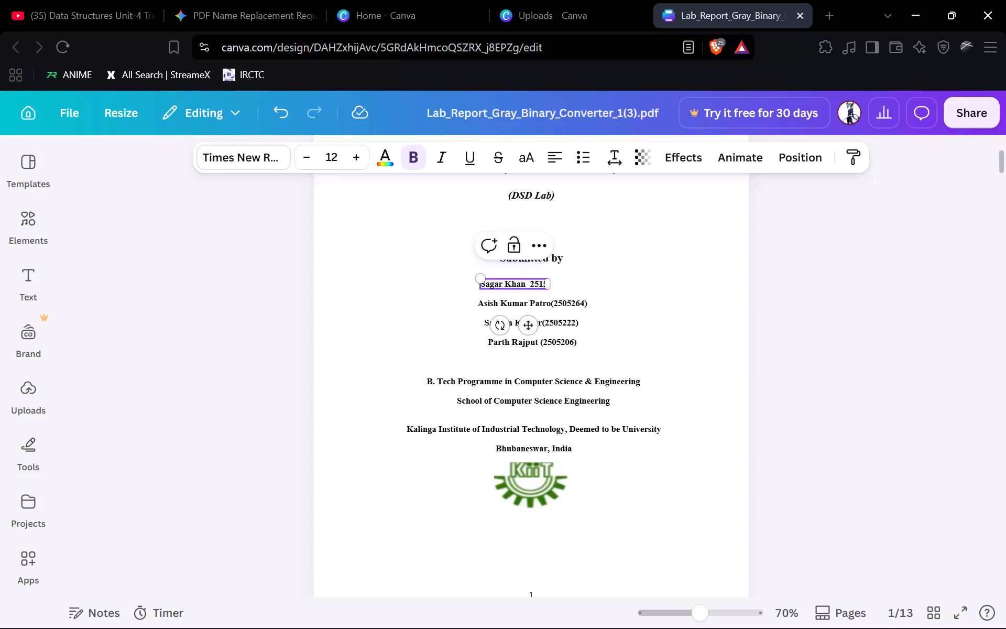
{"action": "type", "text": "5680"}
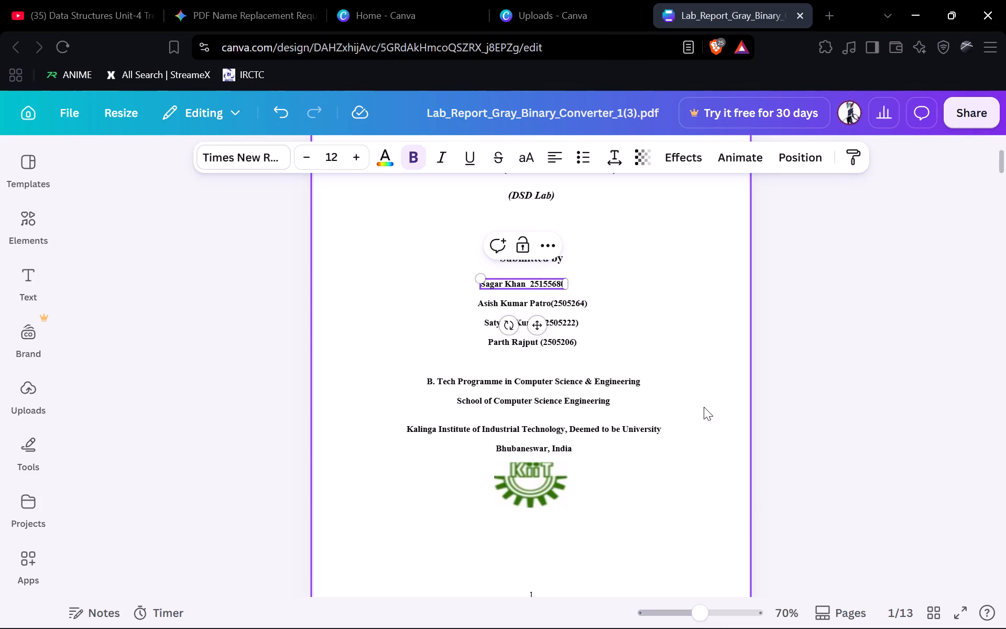
Clear the existing name and roll number from the second line under "Submitted by" on page 1.
{"action": "double_click", "coordinate": [568, 302]}
{"action": "key", "text": "BackSpace"}
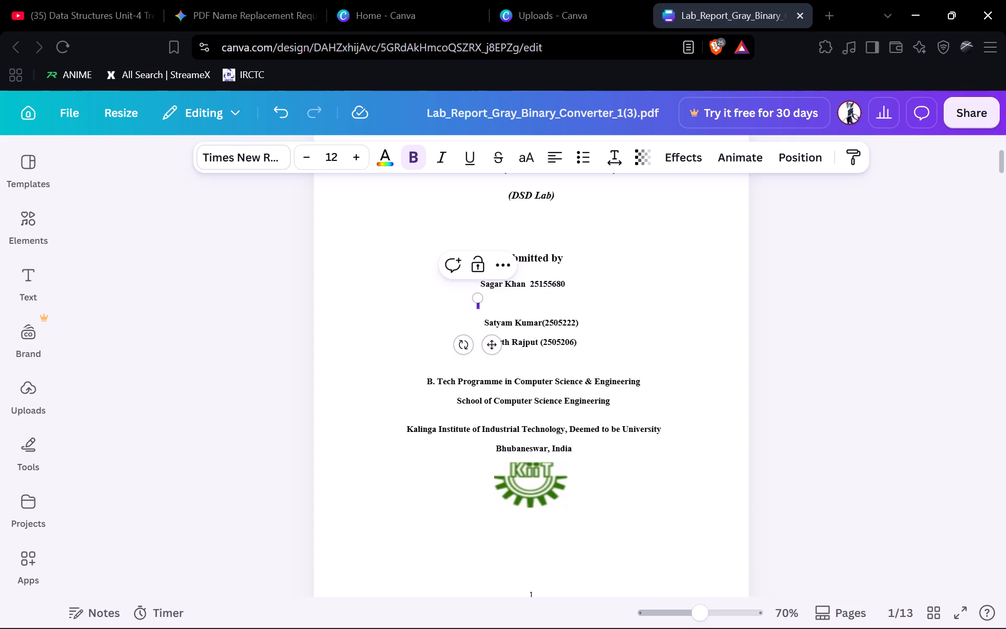
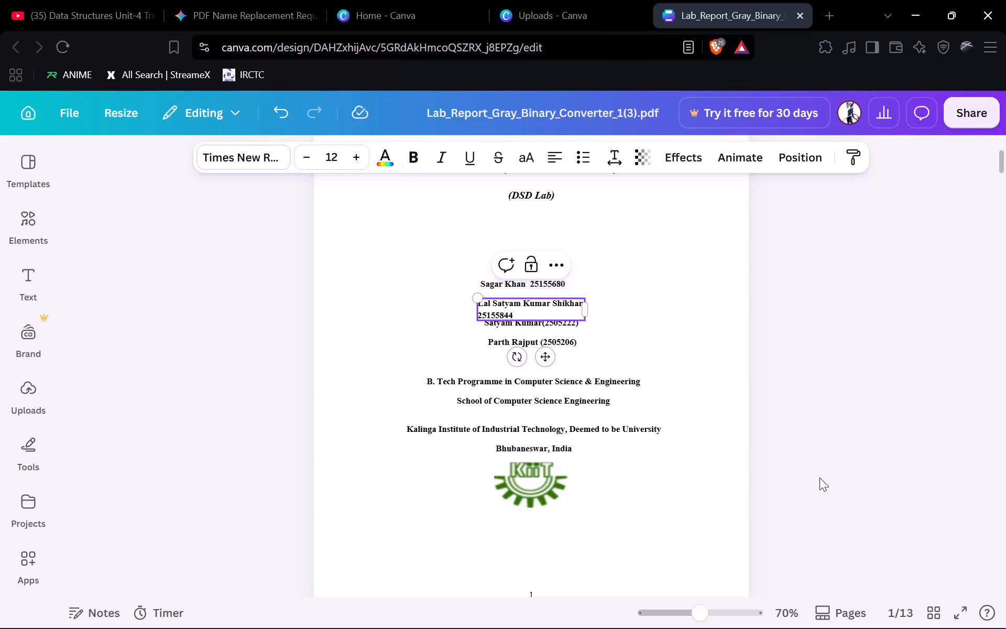
Fit the second submitter's entry onto one line and centre the first and second submitter lines horizontally on the page.
{"action": "key", "text": "BackSpace"}
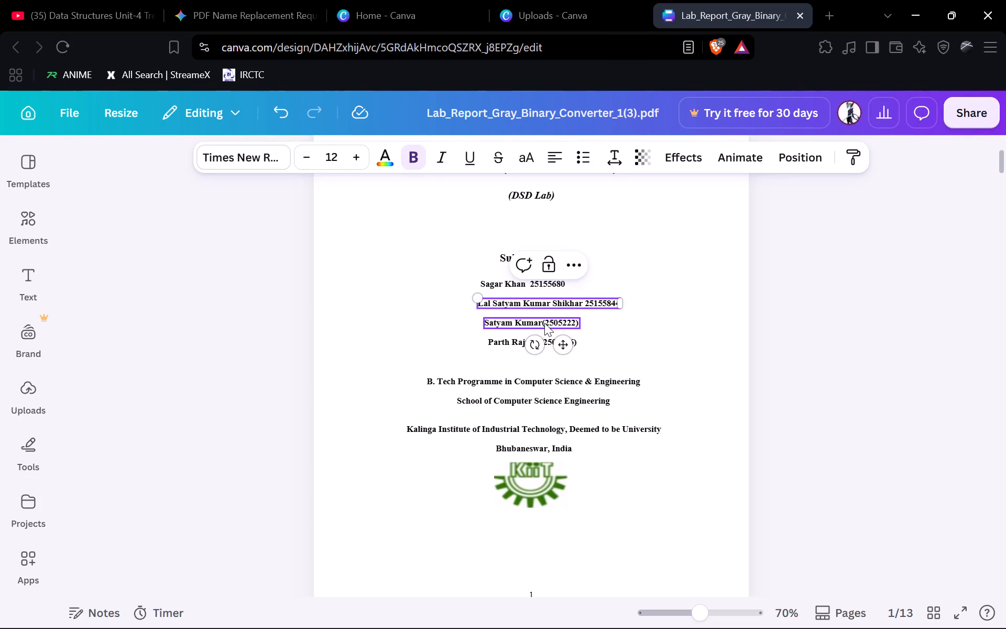
{"action": "left_click", "coordinate": [531, 289]}
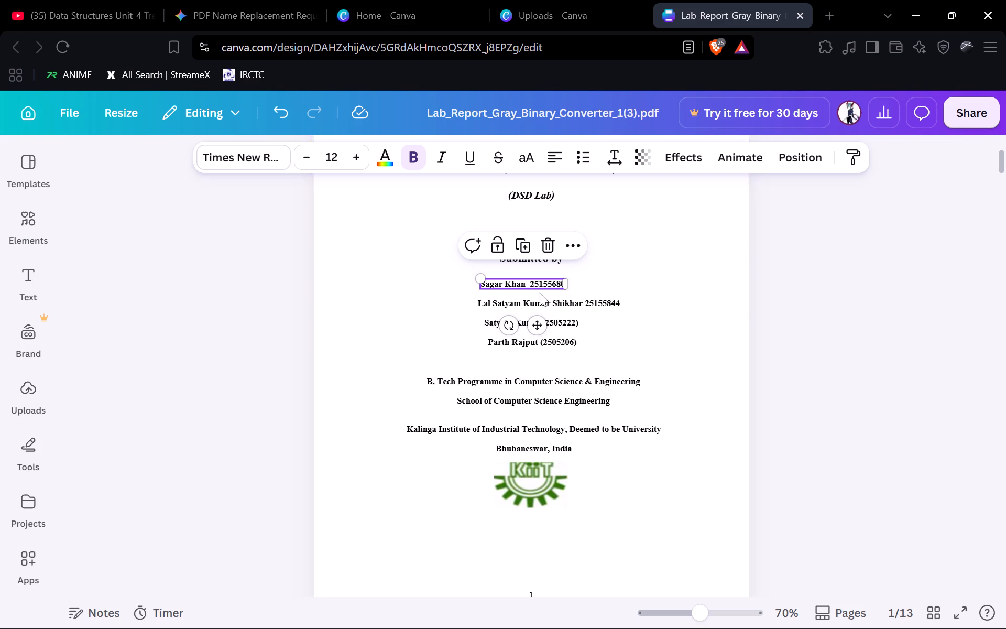
{"action": "left_click", "coordinate": [562, 248]}
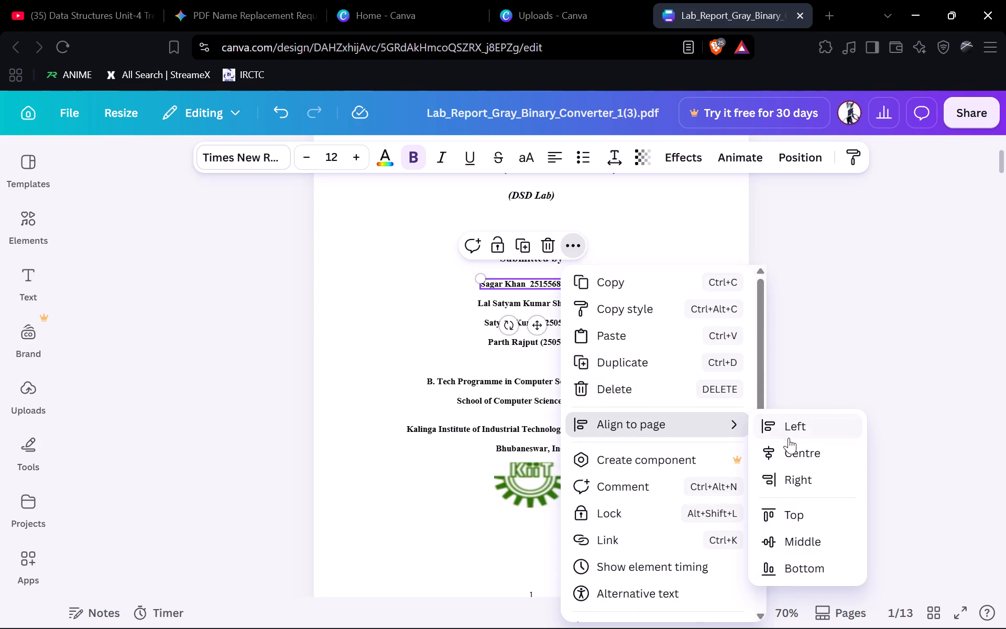
{"action": "left_click", "coordinate": [784, 457]}
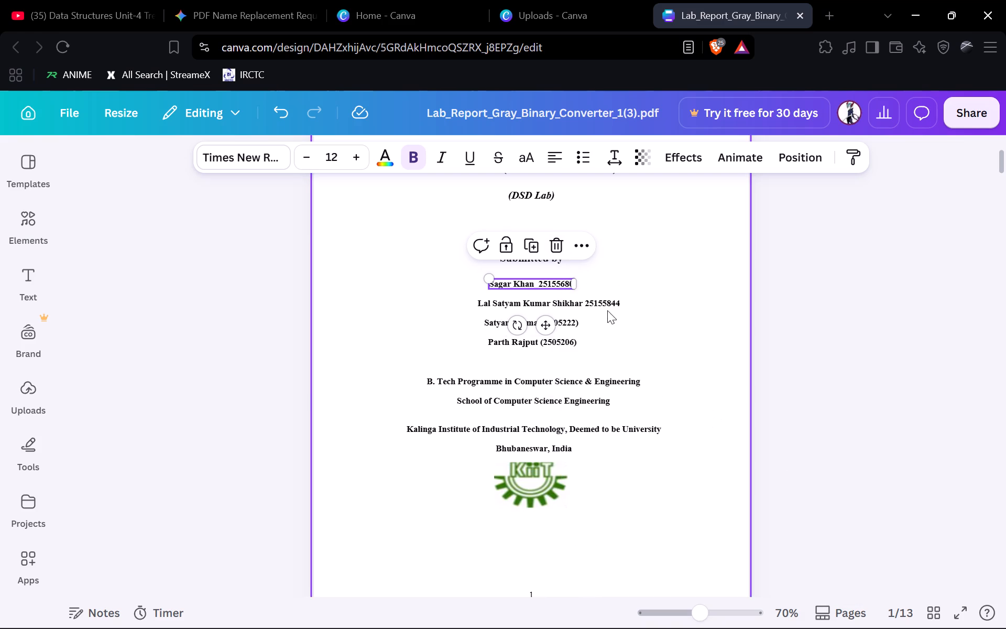
{"action": "left_click", "coordinate": [601, 298]}
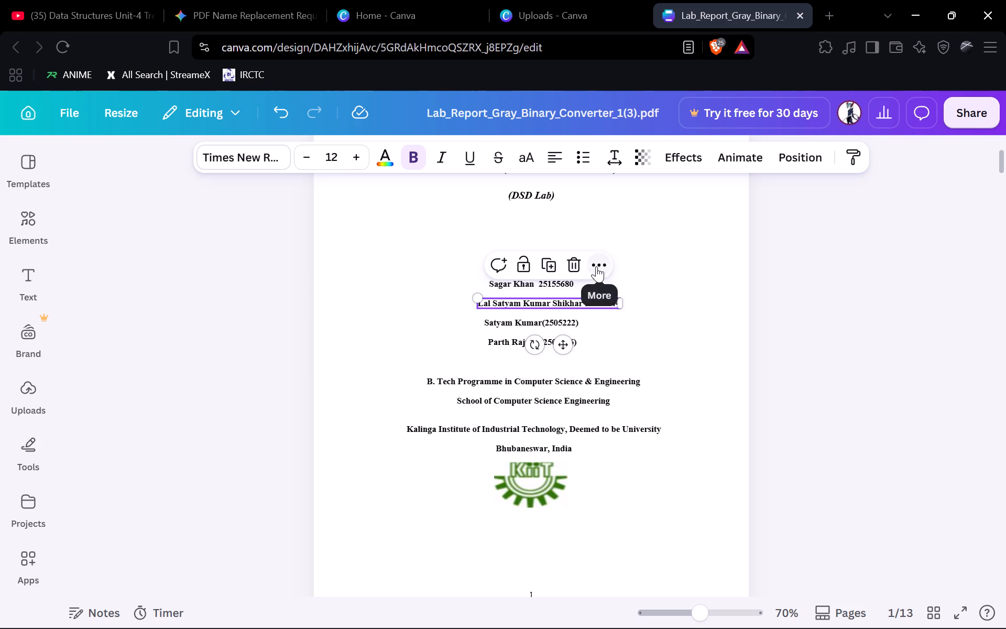
{"action": "left_click", "coordinate": [596, 266]}
{"action": "left_click", "coordinate": [752, 443]}
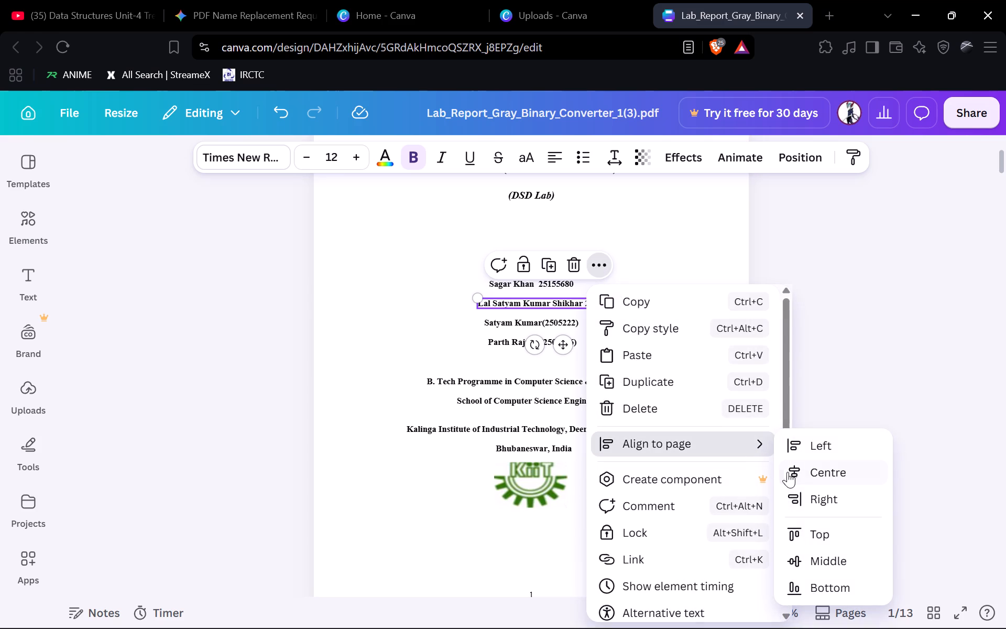
{"action": "left_click", "coordinate": [802, 475]}
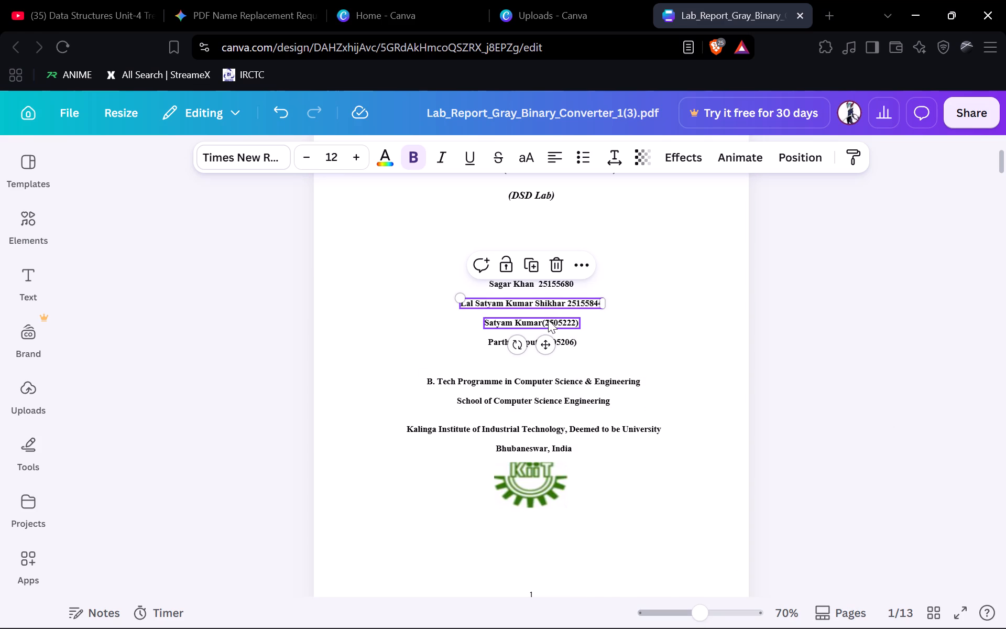
Clear the existing name and roll number from the third line under "Submitted by" on page 1.
{"action": "double_click", "coordinate": [548, 320]}
{"action": "left_click", "coordinate": [548, 320]}
{"action": "key", "text": "BackSpace"}
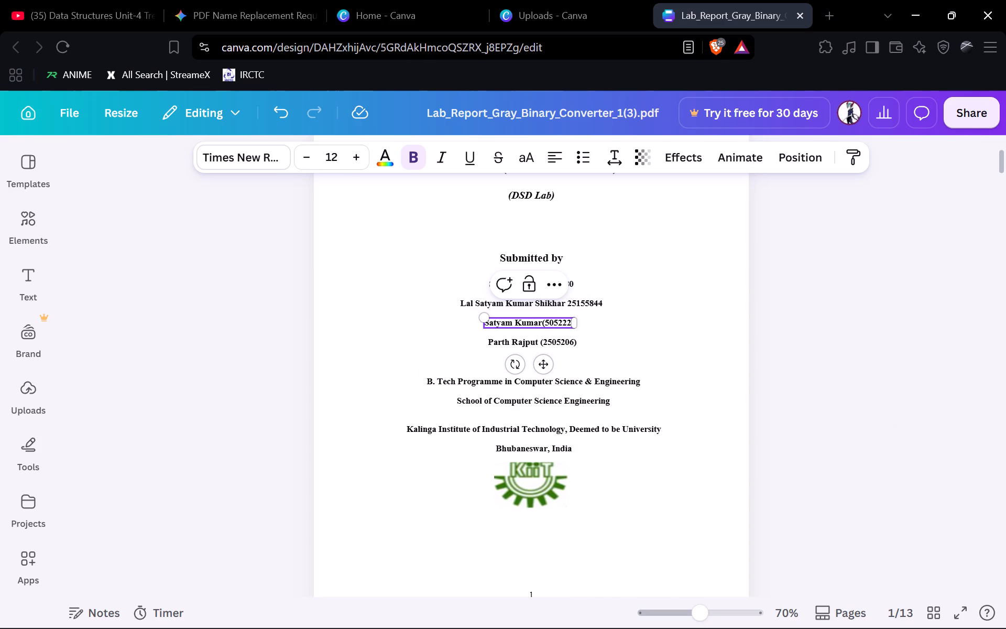
{"action": "double_click", "coordinate": [548, 320]}
{"action": "key", "text": "BackSpace"}
{"action": "key", "text": "BackSpace"}
{"action": "key", "text": "BackSpace"}
{"action": "key", "text": "BackSpace"}
{"action": "key", "text": "BackSpace"}
{"action": "key", "text": "BackSpace"}
{"action": "key", "text": "BackSpace"}
{"action": "key", "text": "BackSpace"}
{"action": "key", "text": "BackSpace"}
{"action": "key", "text": "BackSpace"}
{"action": "key", "text": "BackSpace"}
{"action": "key", "text": "BackSpace"}
{"action": "key", "text": "BackSpace"}
{"action": "key", "text": "BackSpace"}
{"action": "key", "text": "BackSpace"}
{"action": "key", "text": "BackSpace"}
{"action": "key", "text": "BackSpace"}
{"action": "key", "text": "BackSpace"}
{"action": "key", "text": "BackSpace"}
{"action": "key", "text": "BackSpace"}
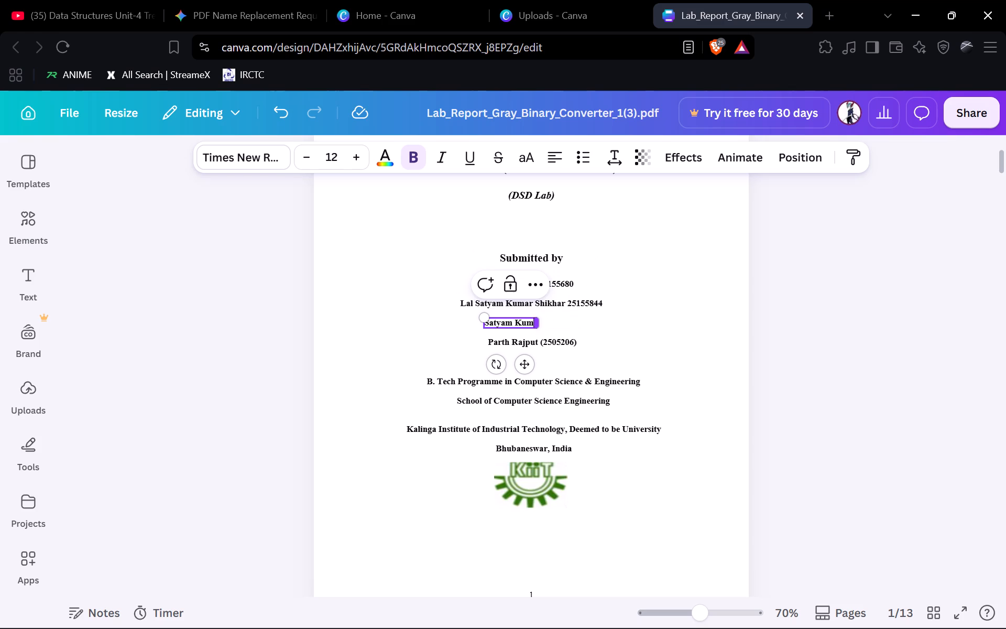
Enter the third submitter's new full name on the emptied third line under "Submitted by".
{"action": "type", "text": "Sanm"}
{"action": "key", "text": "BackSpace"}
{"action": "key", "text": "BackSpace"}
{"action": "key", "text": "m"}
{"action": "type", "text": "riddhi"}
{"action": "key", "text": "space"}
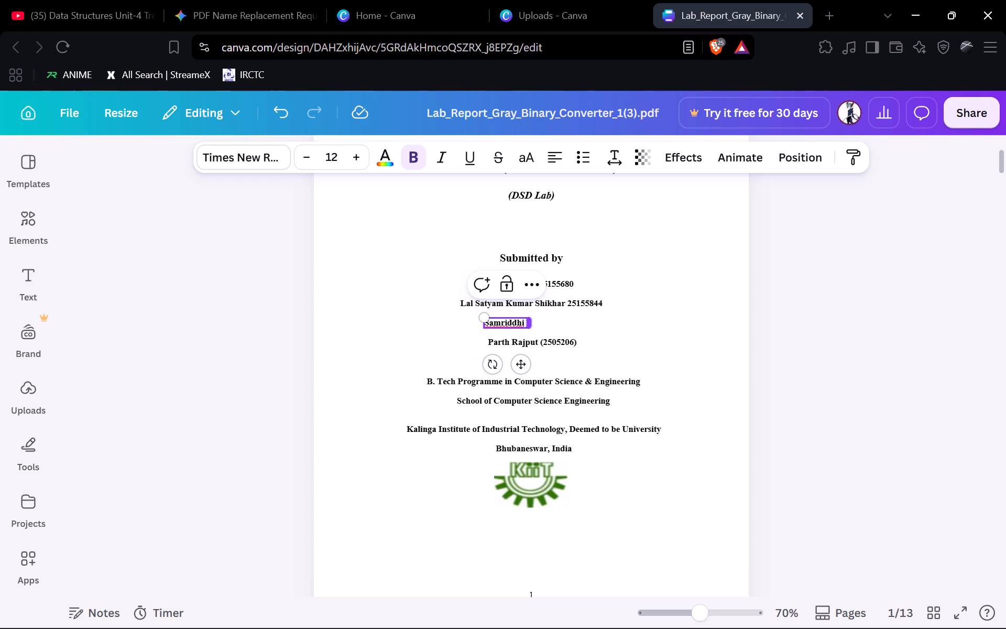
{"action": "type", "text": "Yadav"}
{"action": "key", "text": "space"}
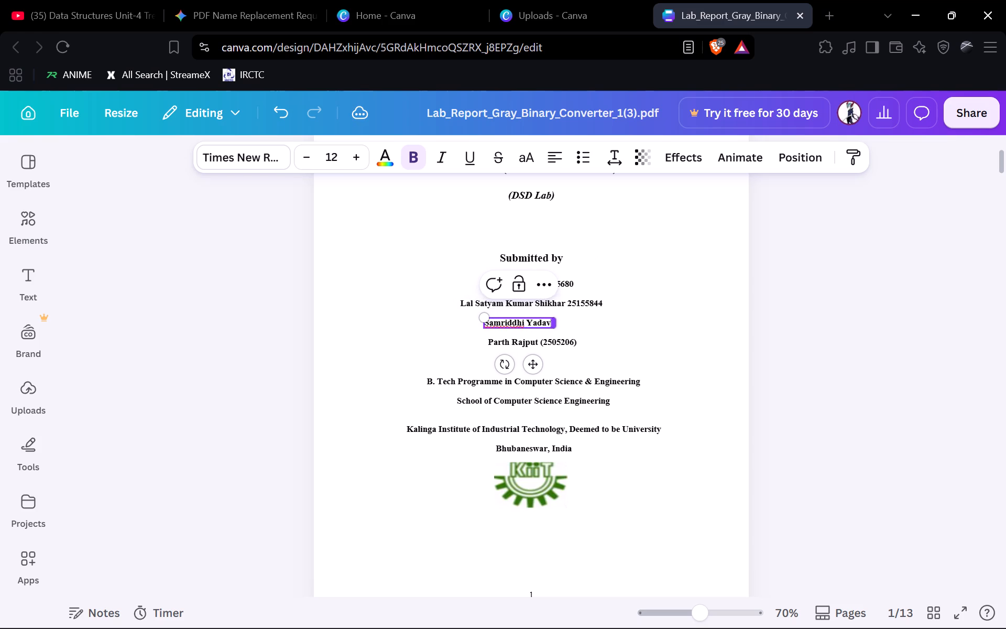
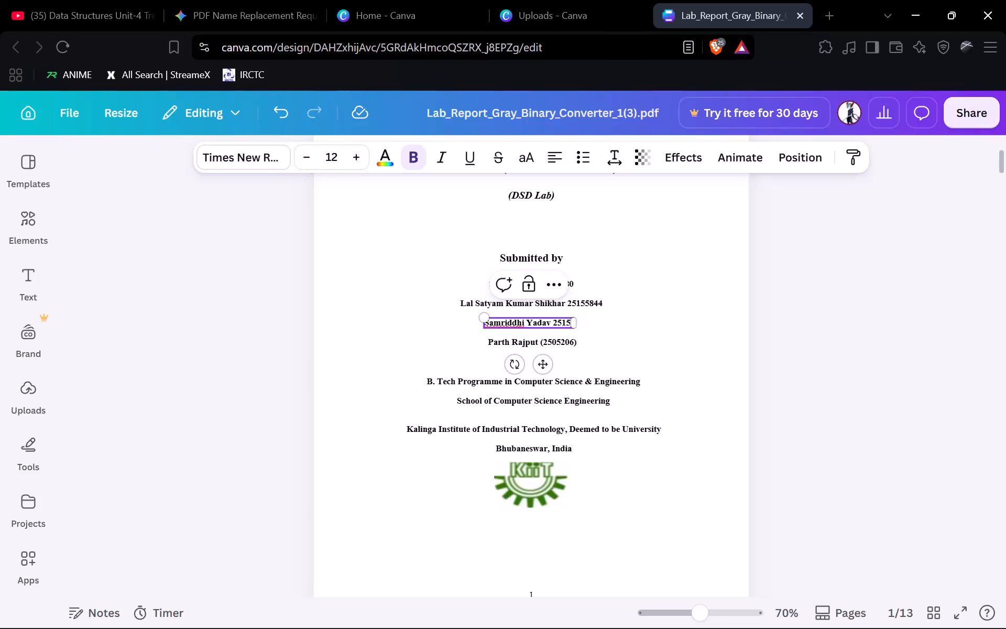
Complete the third submitter's roll number after the name on the third line under "Submitted by".
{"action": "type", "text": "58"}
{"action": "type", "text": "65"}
Open the fourth submitter line under "Submitted by" on page 1 for text editing.
{"action": "double_click", "coordinate": [565, 339]}
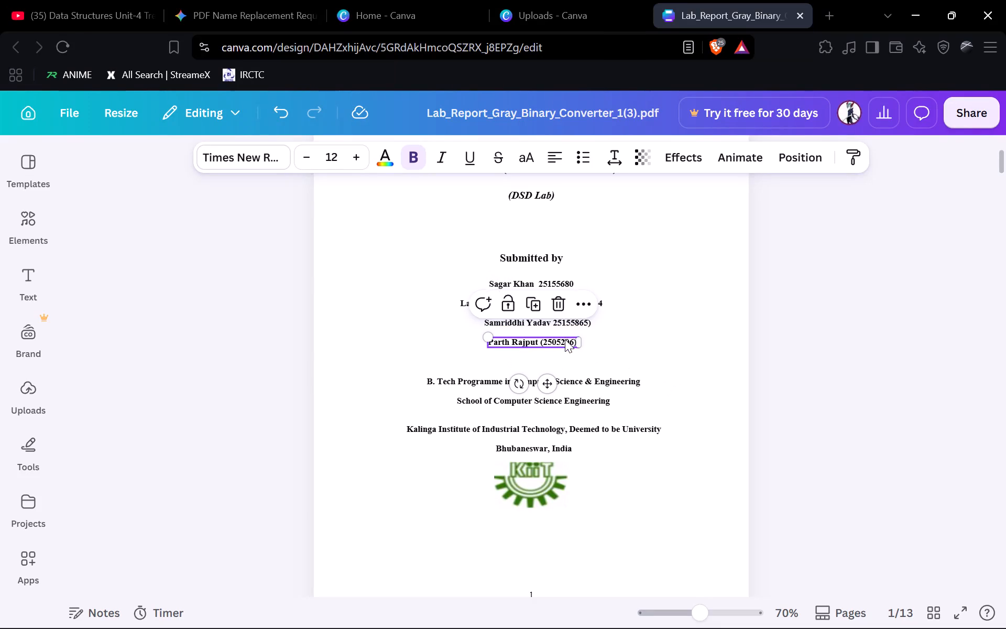
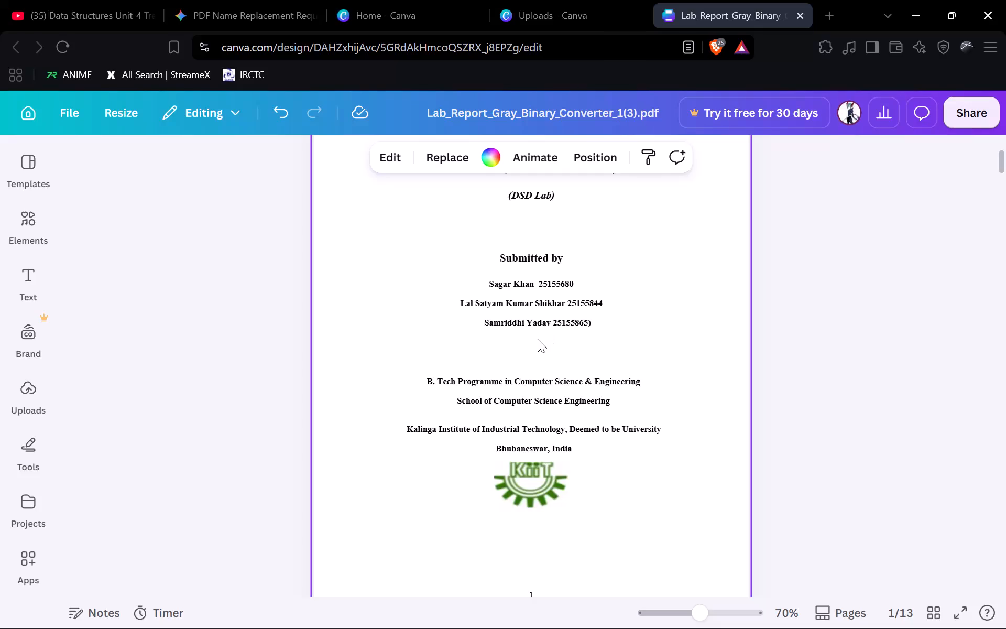
Undo the last edits that removed the fourth submitter line under "Submitted by".
{"action": "key", "text": "ctrl+z"}
{"action": "key", "text": "ctrl+z"}
Replace the text of the fourth submitter line under "Submitted by" with the new submitter's first name, Vanshika.
{"action": "double_click", "coordinate": [538, 339]}
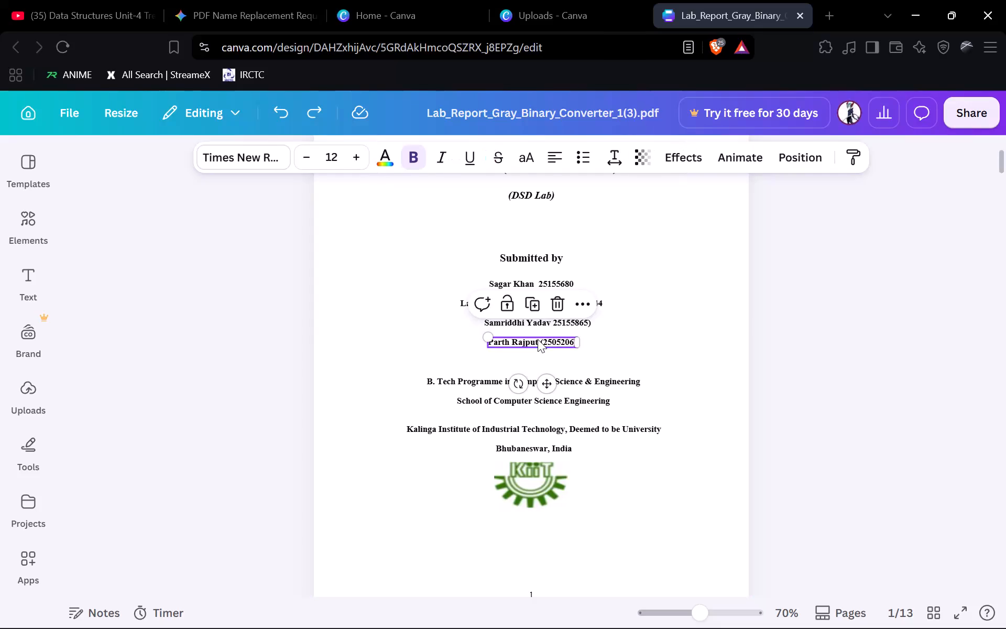
{"action": "key", "text": "BackSpace"}
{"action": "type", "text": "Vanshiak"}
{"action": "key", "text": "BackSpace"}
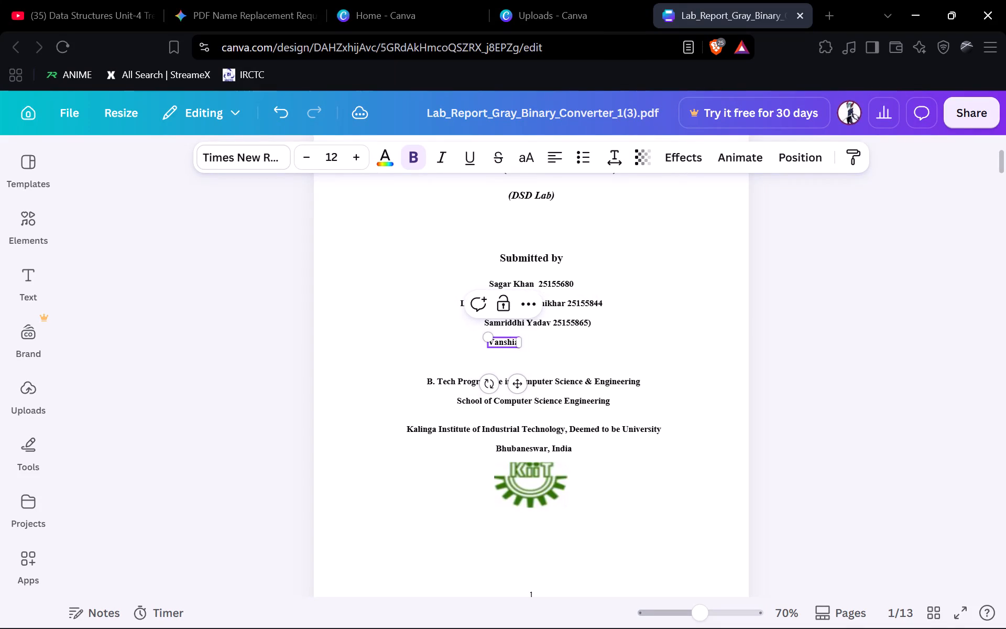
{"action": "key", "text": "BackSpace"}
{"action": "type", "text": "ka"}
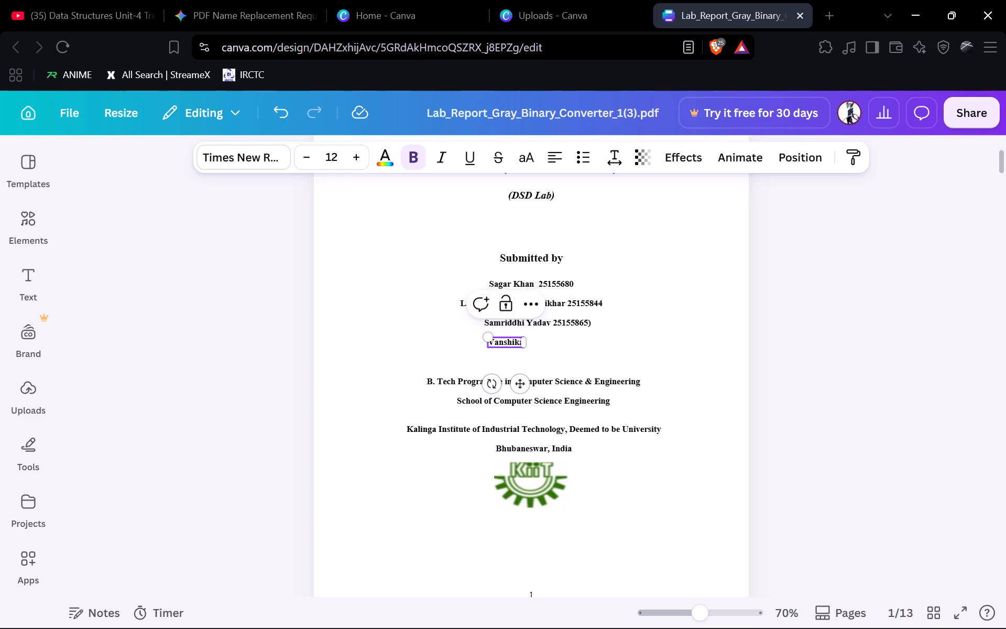
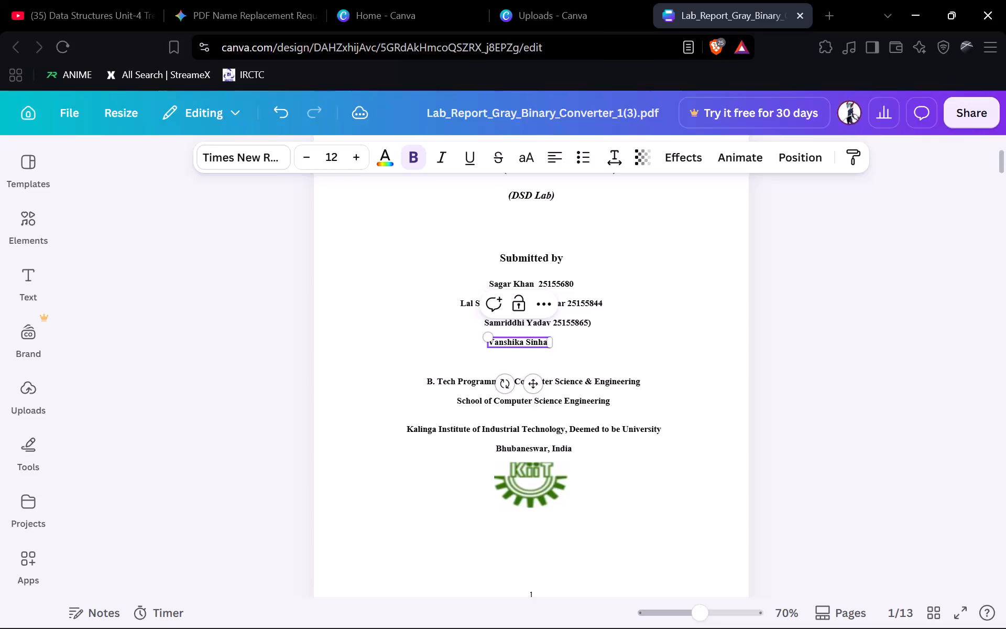
Add the fourth submitter's roll number after the name on the fourth line under "Submitted by".
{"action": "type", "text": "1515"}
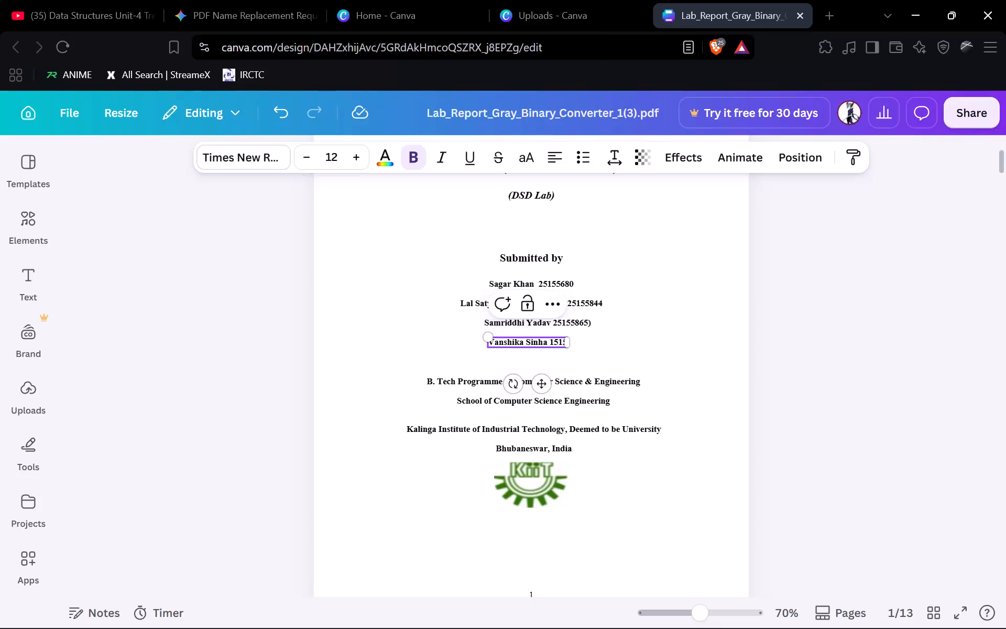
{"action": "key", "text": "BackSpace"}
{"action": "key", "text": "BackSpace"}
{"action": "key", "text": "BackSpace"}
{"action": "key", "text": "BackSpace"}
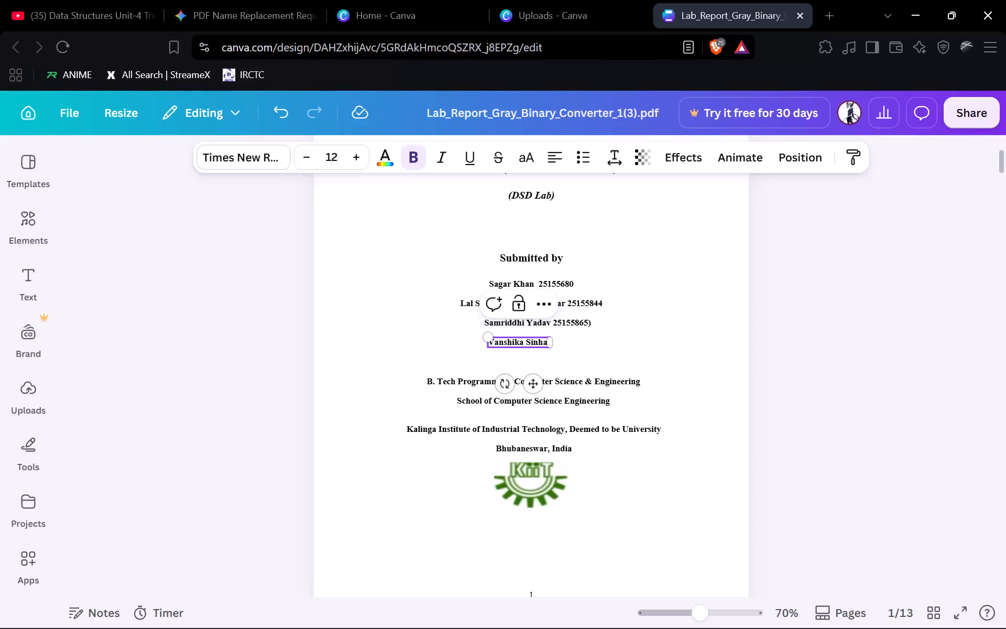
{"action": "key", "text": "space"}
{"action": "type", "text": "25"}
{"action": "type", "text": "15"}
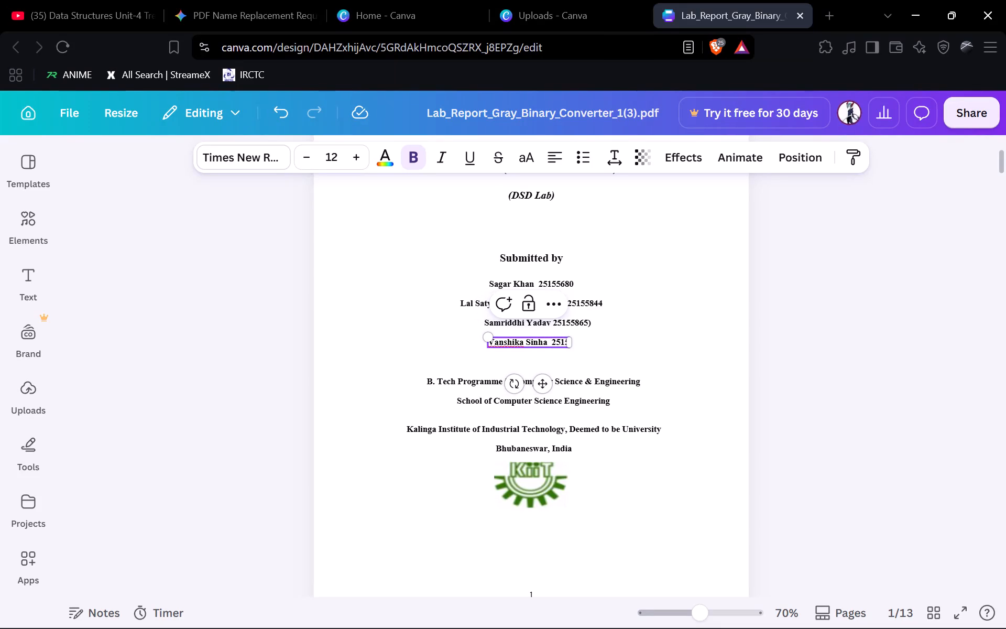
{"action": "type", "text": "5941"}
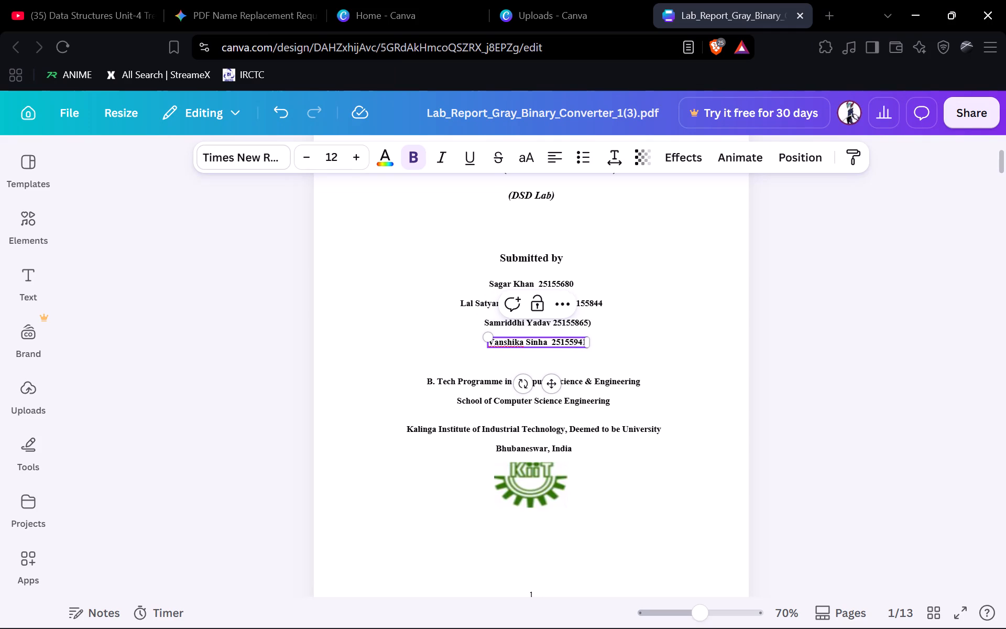
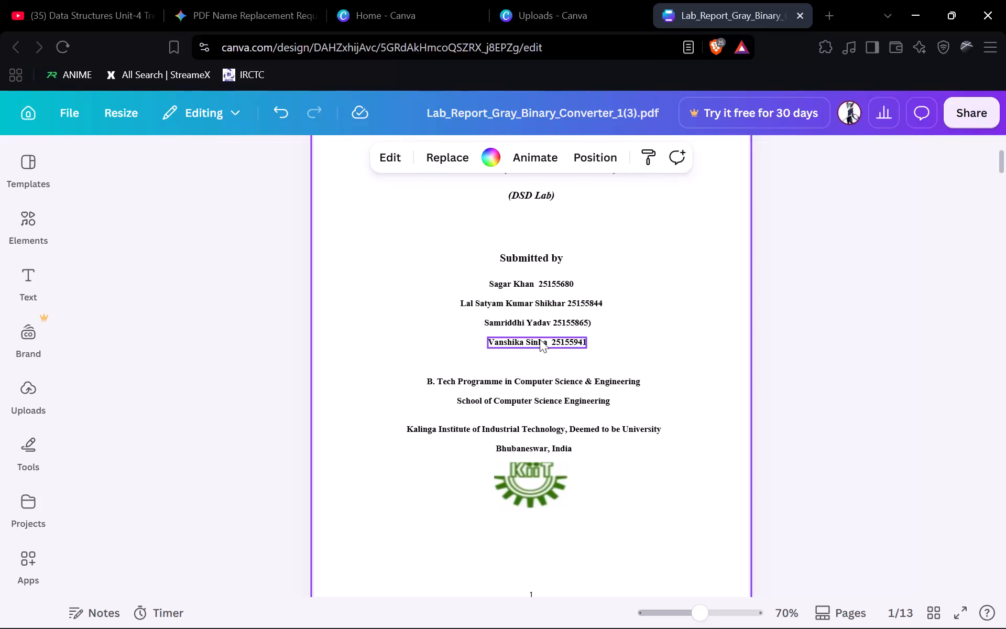
Remove the extra space before the roll number on the fourth submitter's line and centre that line horizontally on the page.
{"action": "key", "text": "ctrl+c"}
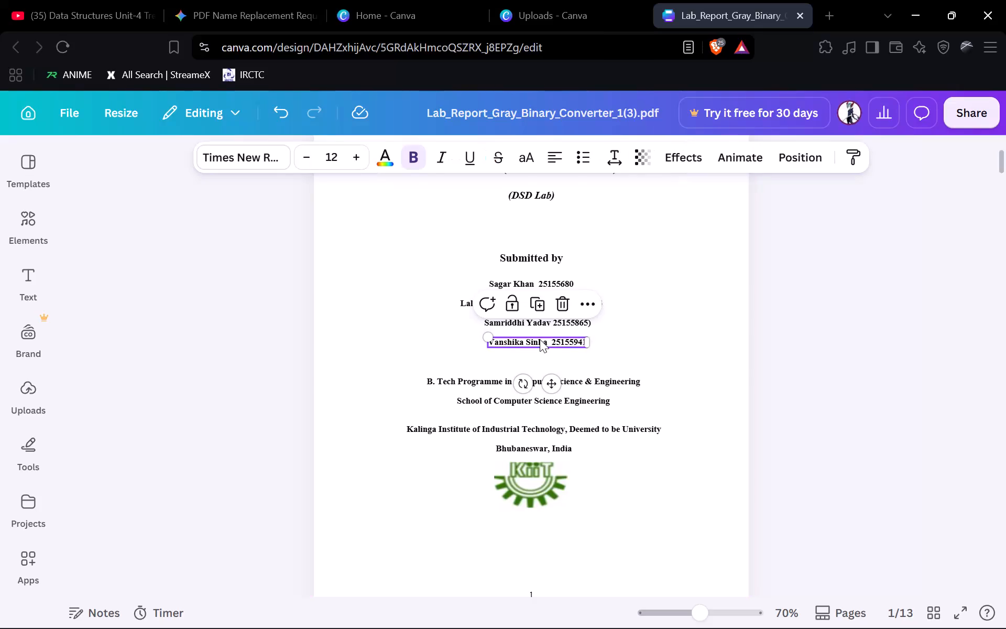
{"action": "left_click", "coordinate": [540, 339]}
{"action": "left_click", "coordinate": [552, 339]}
{"action": "key", "text": "BackSpace"}
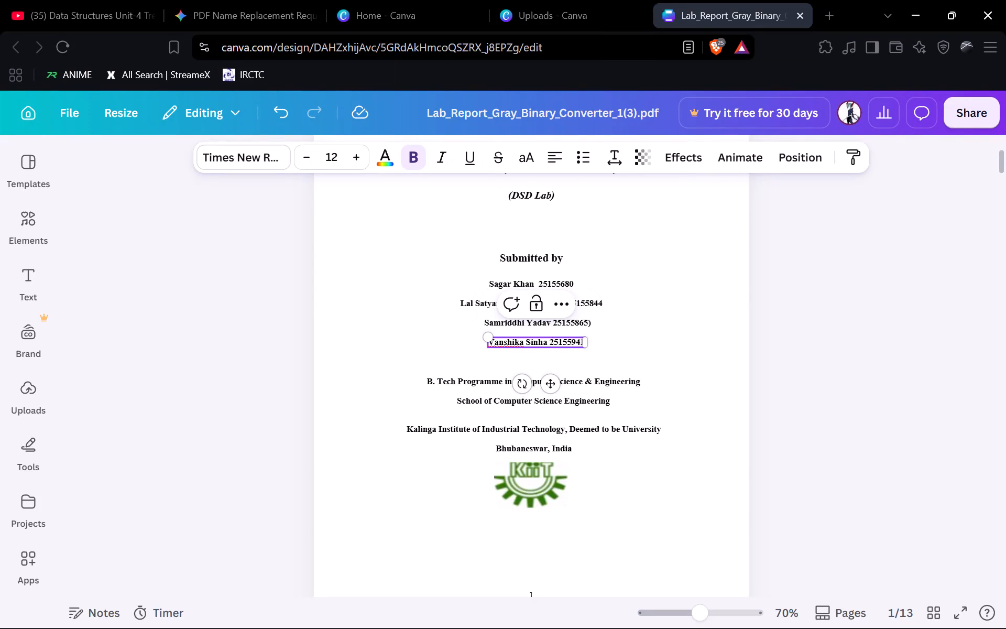
{"action": "left_click", "coordinate": [561, 298]}
{"action": "left_click", "coordinate": [698, 457]}
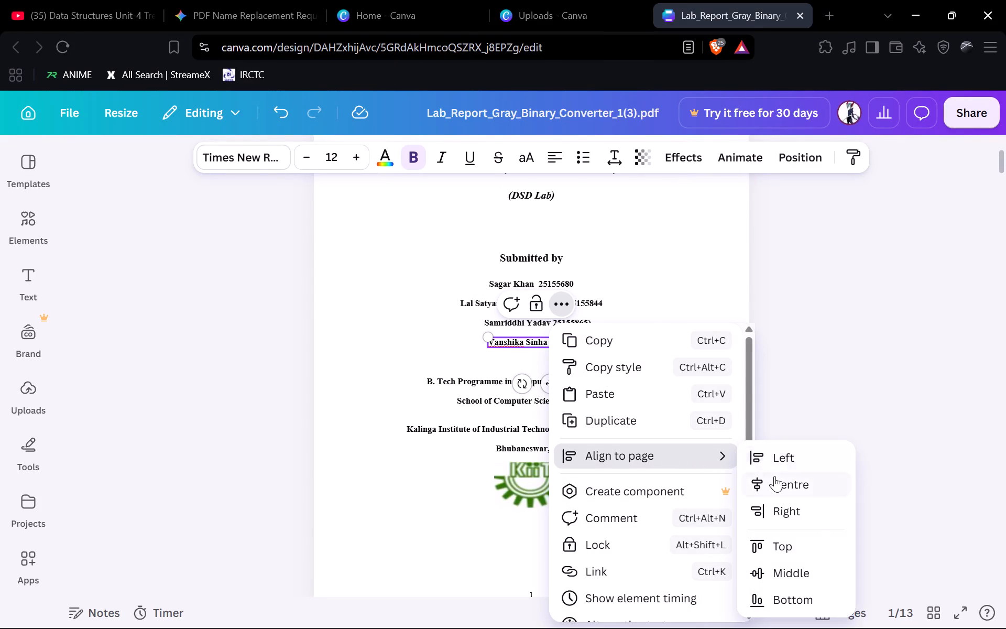
{"action": "left_click", "coordinate": [774, 476]}
Centre the third submitter's line horizontally on the cover page.
{"action": "left_click", "coordinate": [576, 318]}
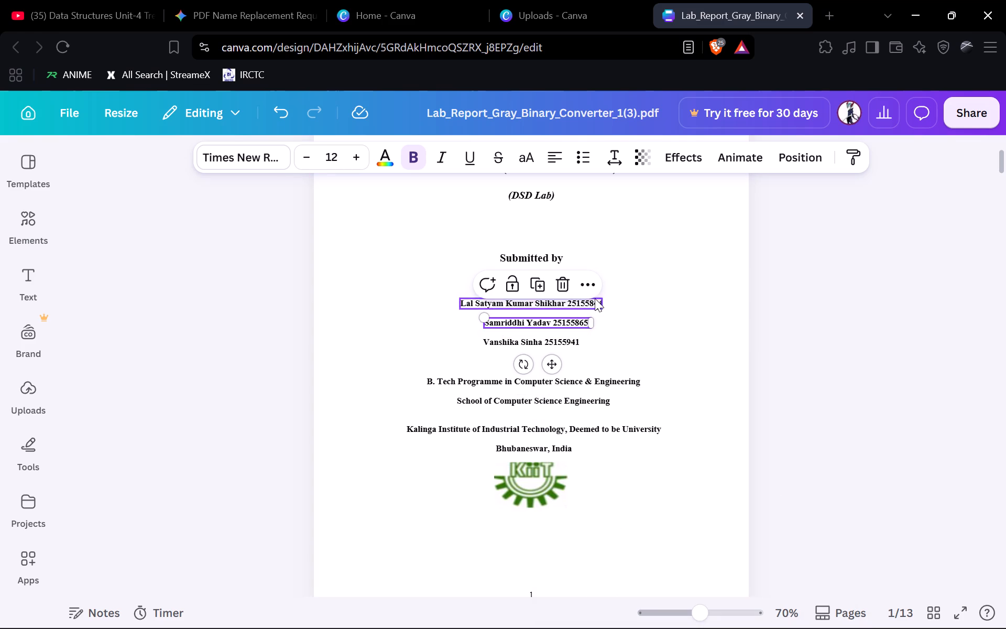
{"action": "left_click", "coordinate": [591, 293]}
{"action": "left_click", "coordinate": [701, 467]}
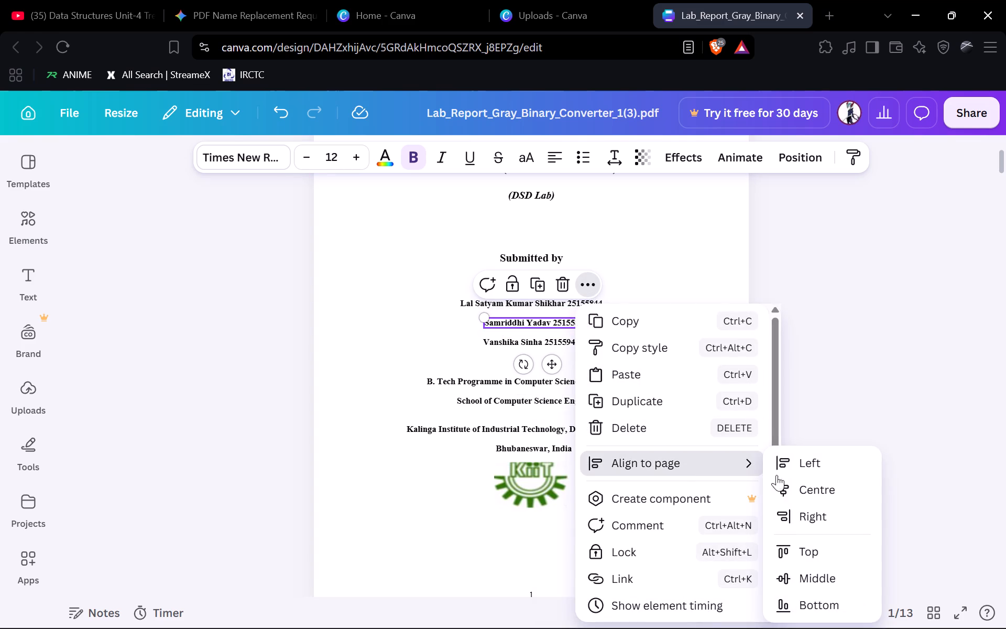
{"action": "left_click", "coordinate": [785, 485]}
{"action": "left_click", "coordinate": [888, 336]}
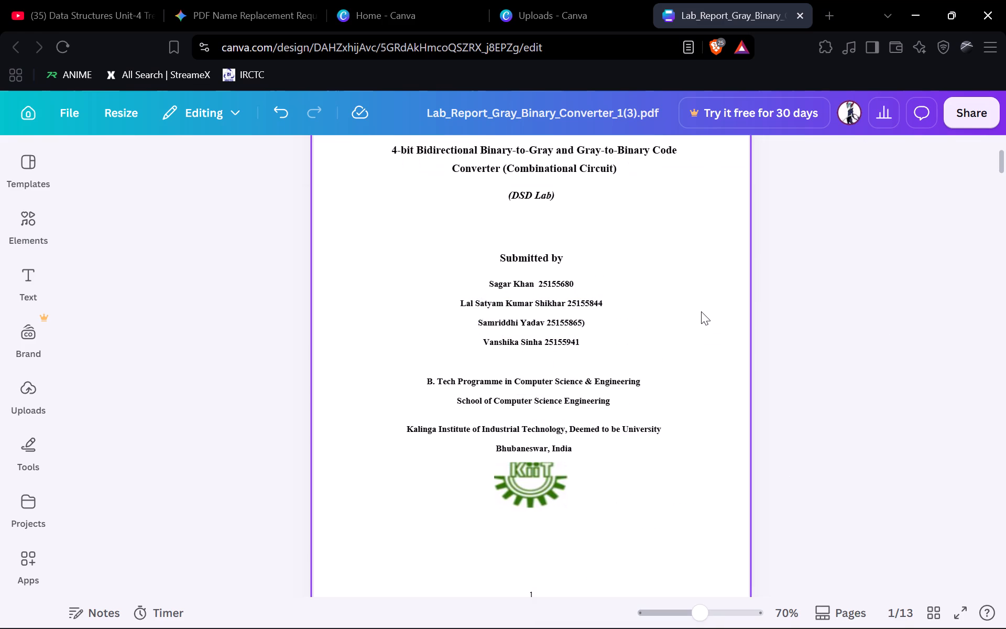
Review the cover page layout and look through the remaining pages of the report.
{"action": "scroll", "coordinate": [598, 437], "scroll_direction": "right", "scroll_amount": 1}
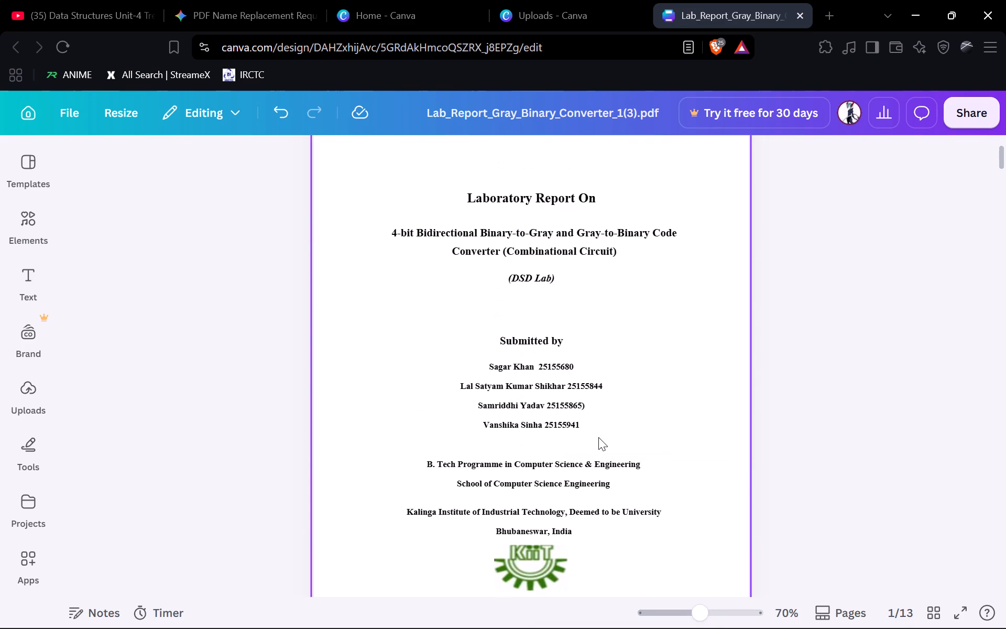
{"action": "scroll", "coordinate": [598, 437], "scroll_direction": "right", "scroll_amount": 2}
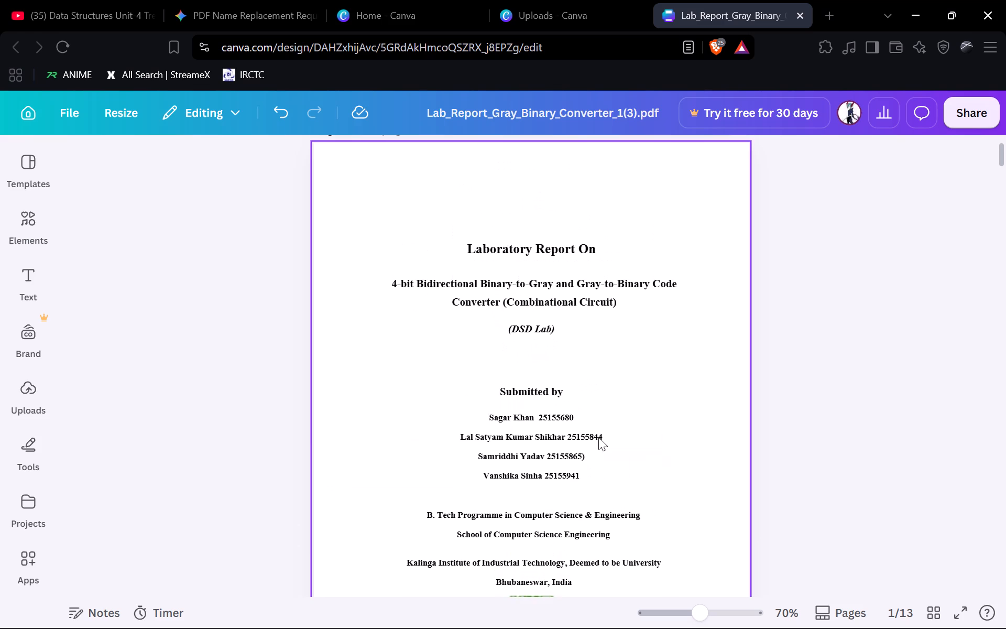
{"action": "scroll", "coordinate": [598, 437], "scroll_direction": "right", "scroll_amount": 1}
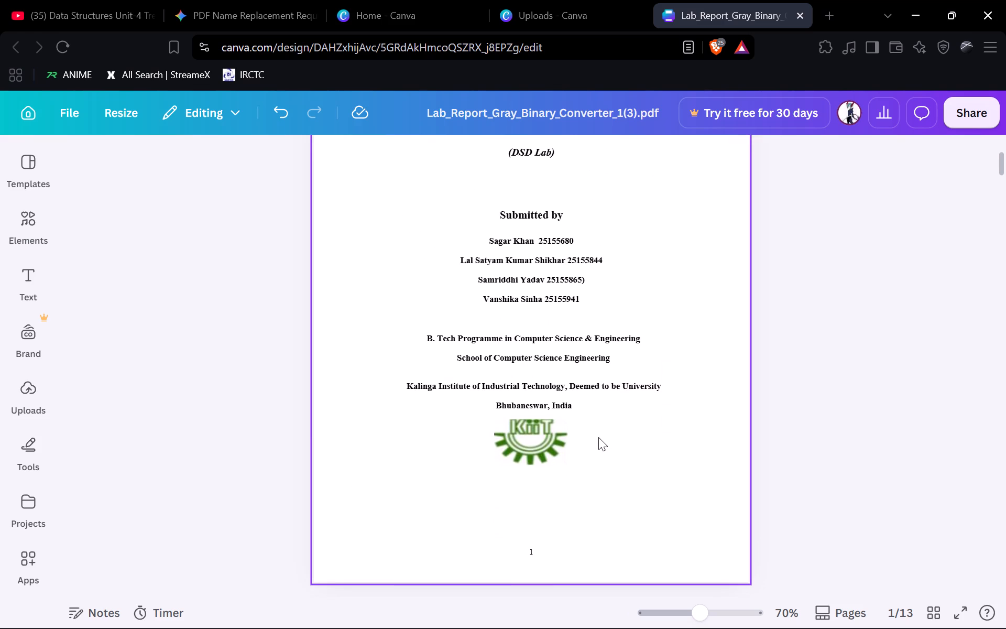
{"action": "scroll", "coordinate": [598, 437], "scroll_direction": "down", "scroll_amount": 6}
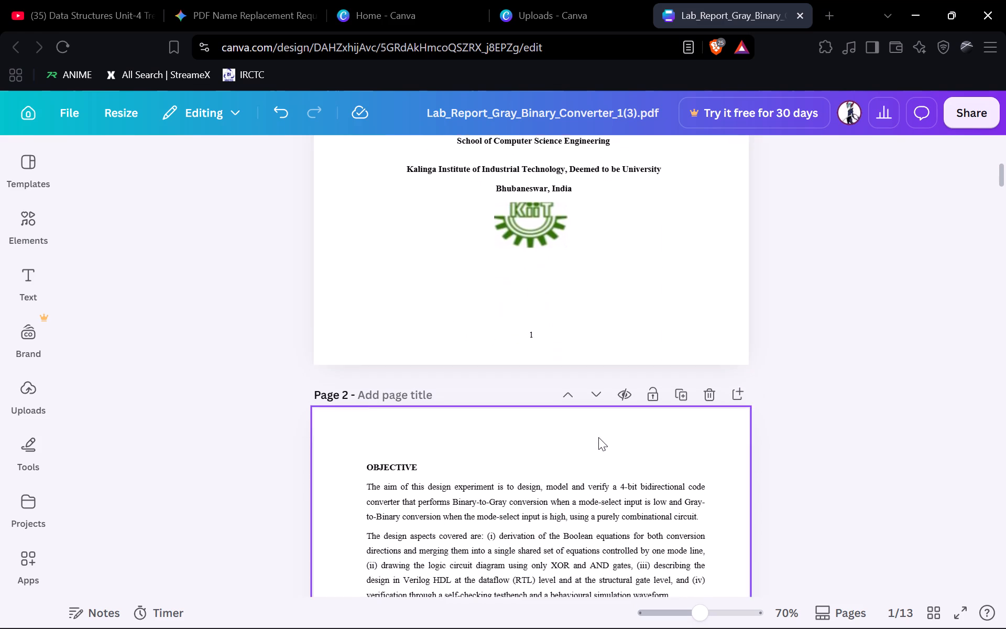
{"action": "scroll", "coordinate": [598, 437], "scroll_direction": "down", "scroll_amount": 4}
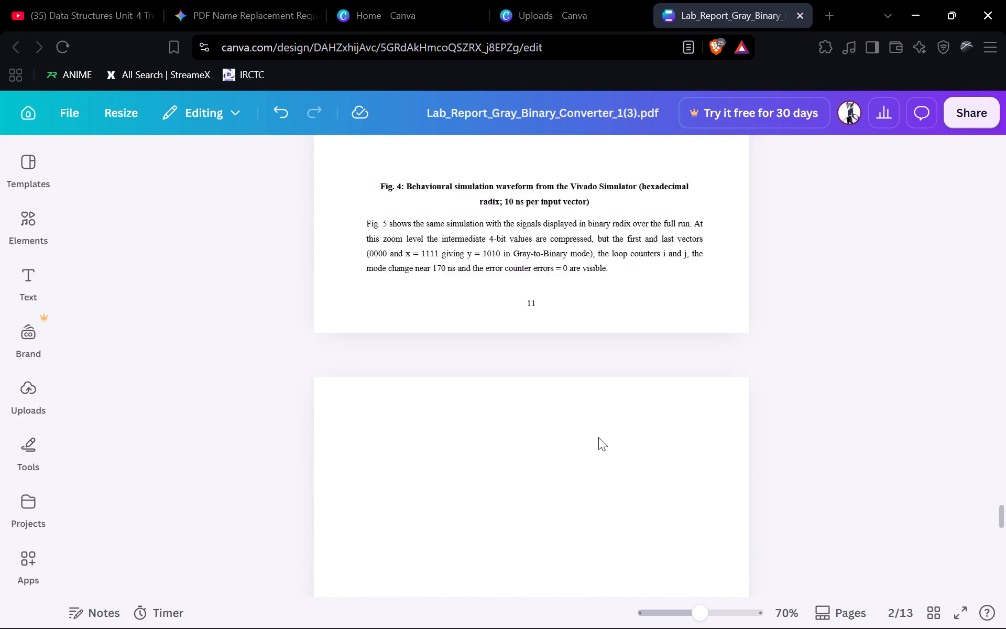
{"action": "scroll", "coordinate": [598, 437], "scroll_direction": "up", "scroll_amount": 16}
{"action": "scroll", "coordinate": [598, 437], "scroll_direction": "up", "scroll_amount": 5}
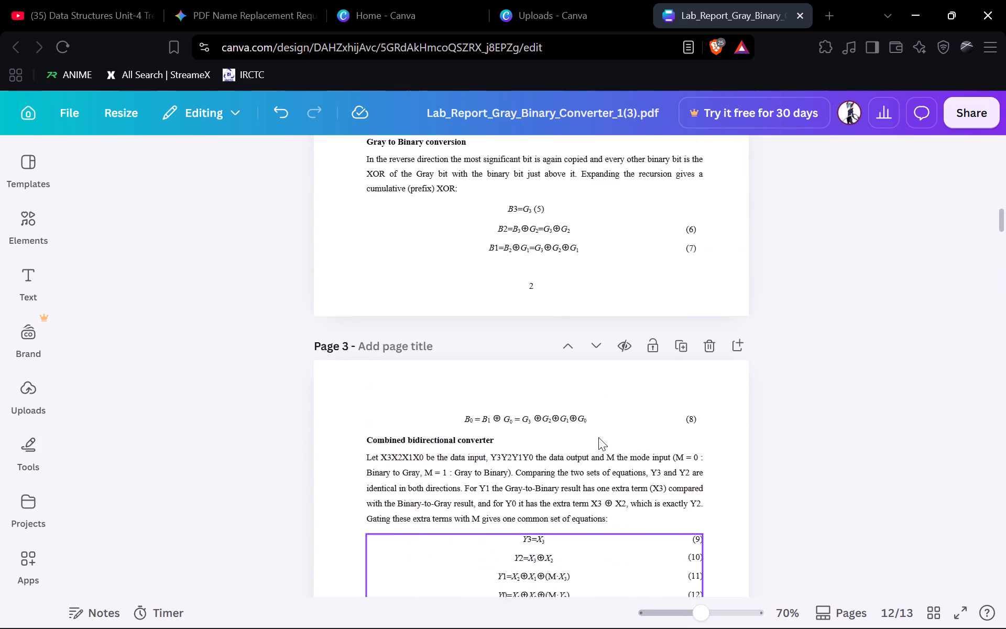
Download all pages of the report as a digital PDF and save it in Downloads as Lab_Report_Gray_Binary_Converter_1(3).pdf.
{"action": "left_click", "coordinate": [971, 118]}
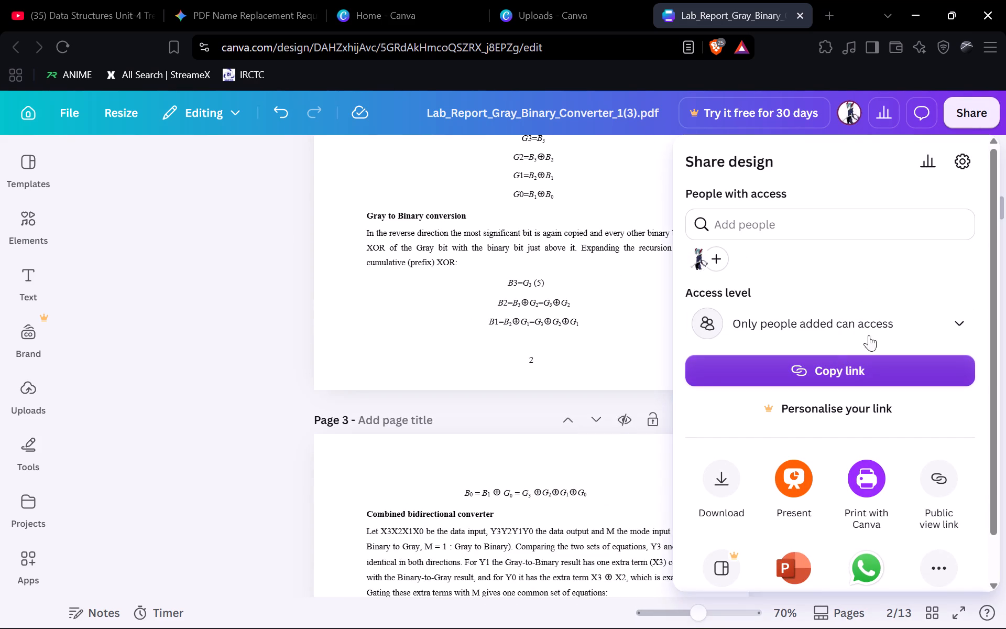
{"action": "left_click", "coordinate": [738, 485]}
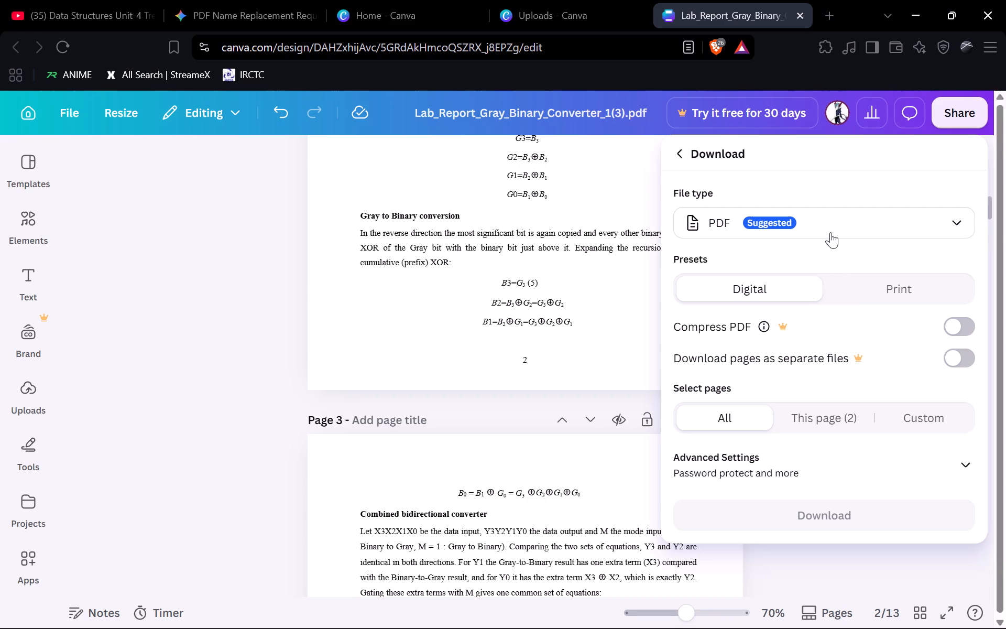
{"action": "left_click", "coordinate": [832, 232]}
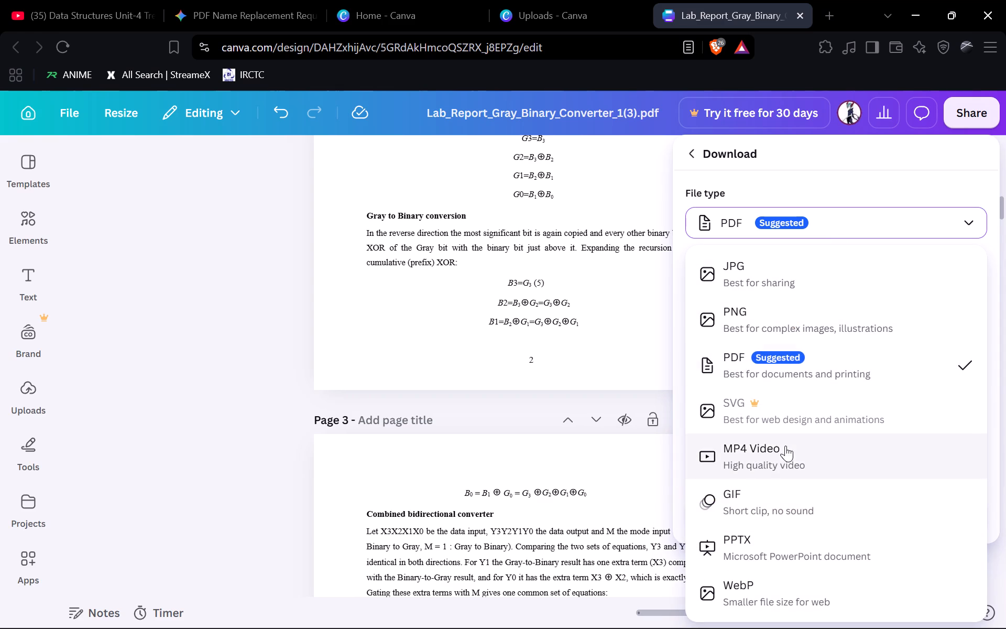
{"action": "left_click", "coordinate": [715, 355]}
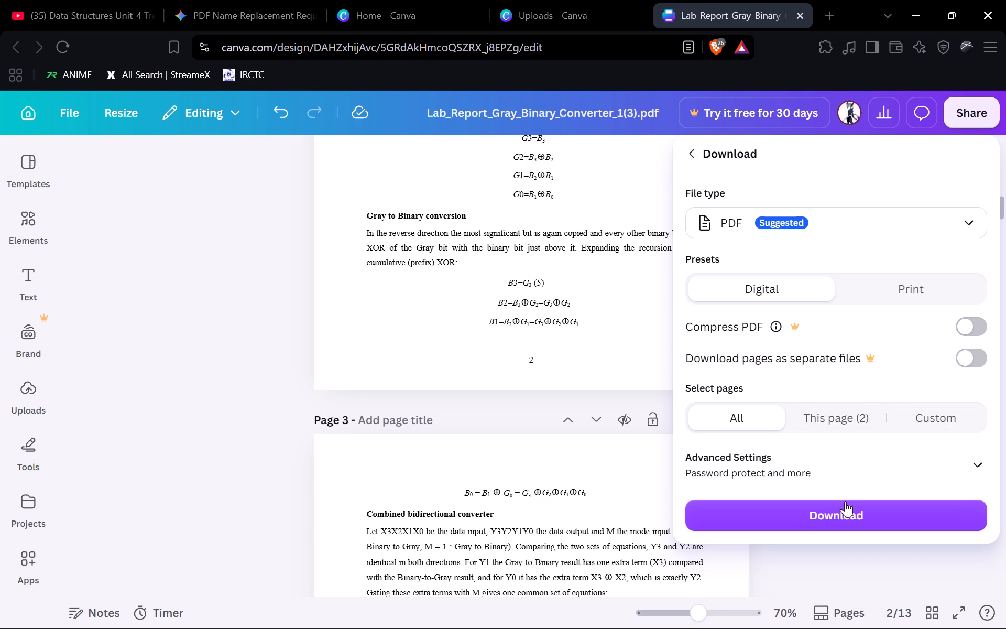
{"action": "left_click", "coordinate": [840, 513]}
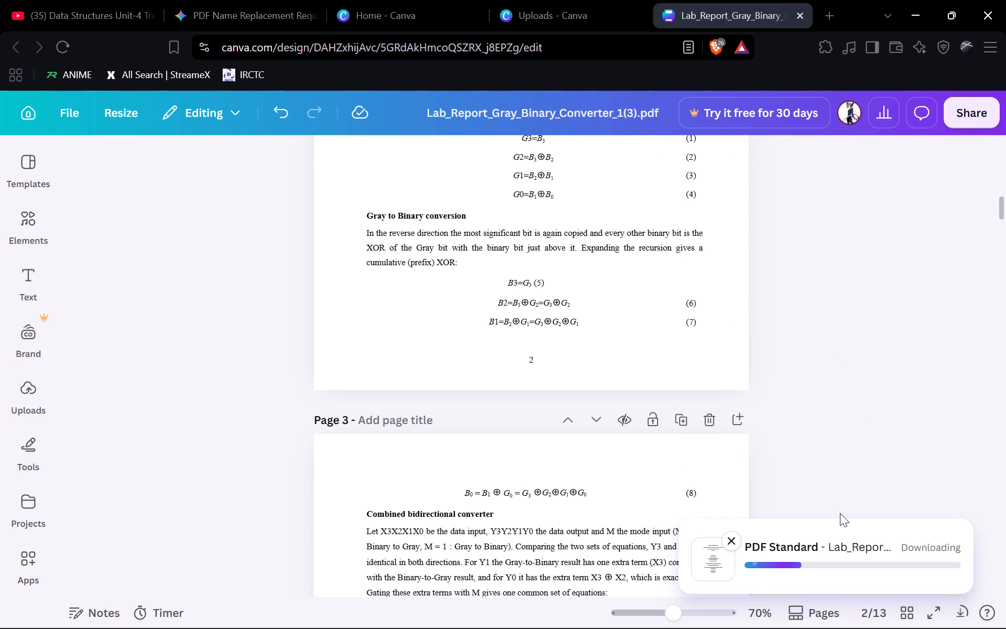
{"action": "scroll", "coordinate": [840, 513], "scroll_direction": "up", "scroll_amount": 4}
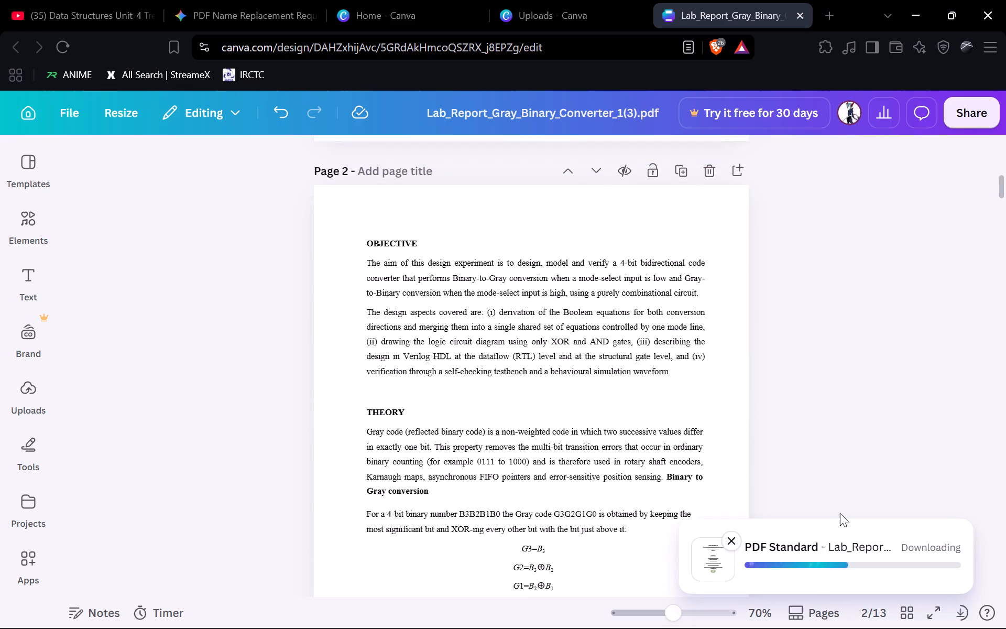
{"action": "scroll", "coordinate": [840, 513], "scroll_direction": "up", "scroll_amount": 9}
{"action": "scroll", "coordinate": [776, 384], "scroll_direction": "right", "scroll_amount": 1}
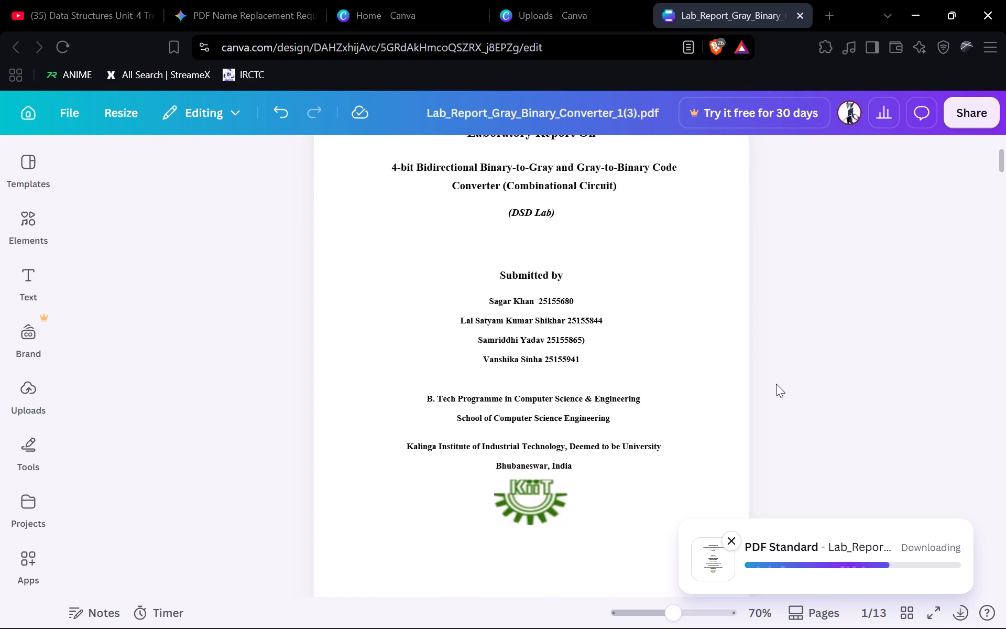
{"action": "scroll", "coordinate": [776, 384], "scroll_direction": "right", "scroll_amount": 3}
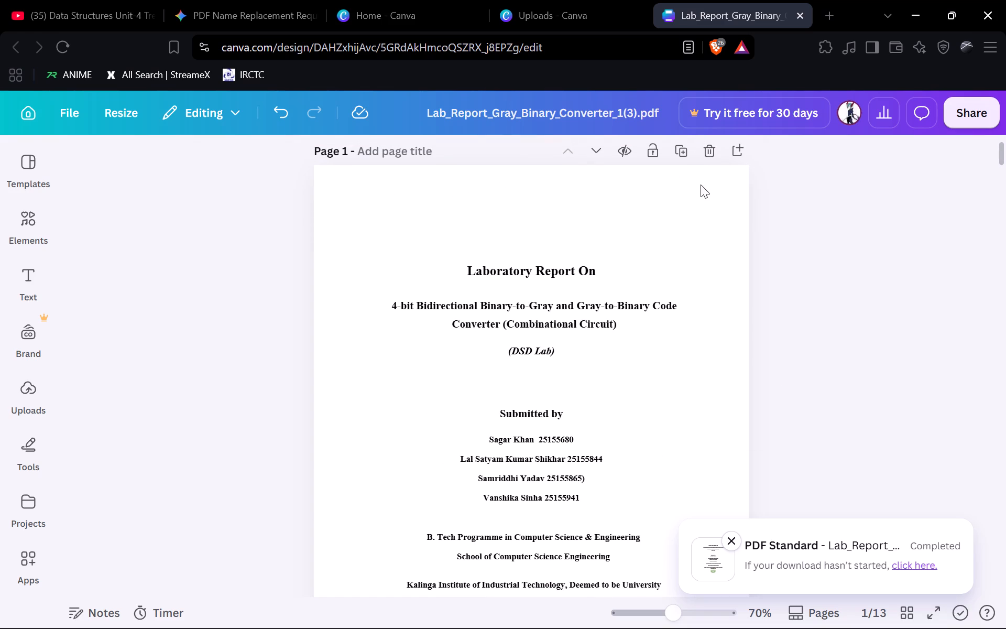
{"action": "double_click", "coordinate": [599, 260]}
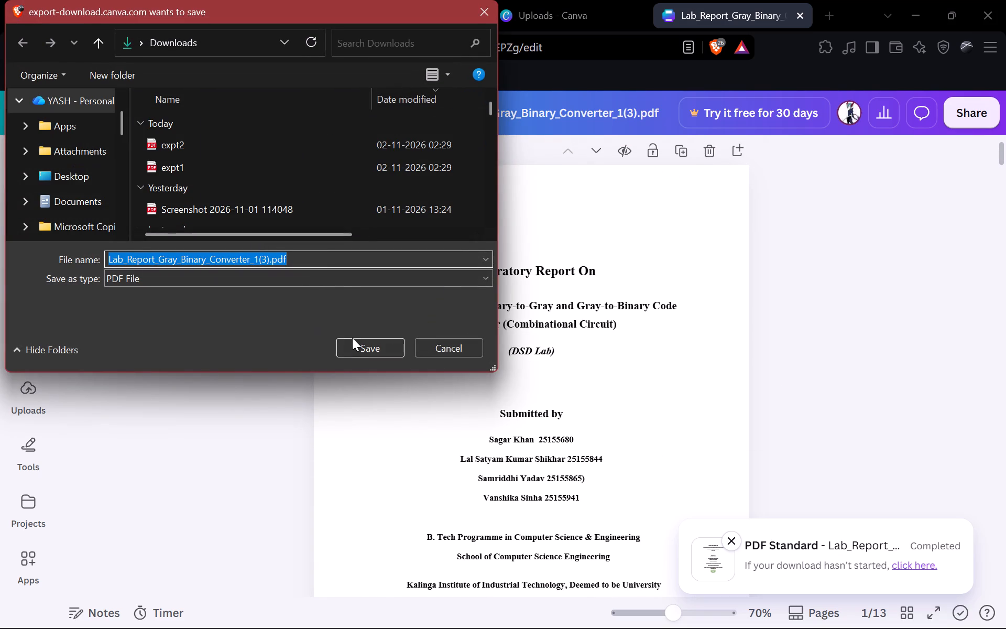
{"action": "left_click", "coordinate": [356, 352]}
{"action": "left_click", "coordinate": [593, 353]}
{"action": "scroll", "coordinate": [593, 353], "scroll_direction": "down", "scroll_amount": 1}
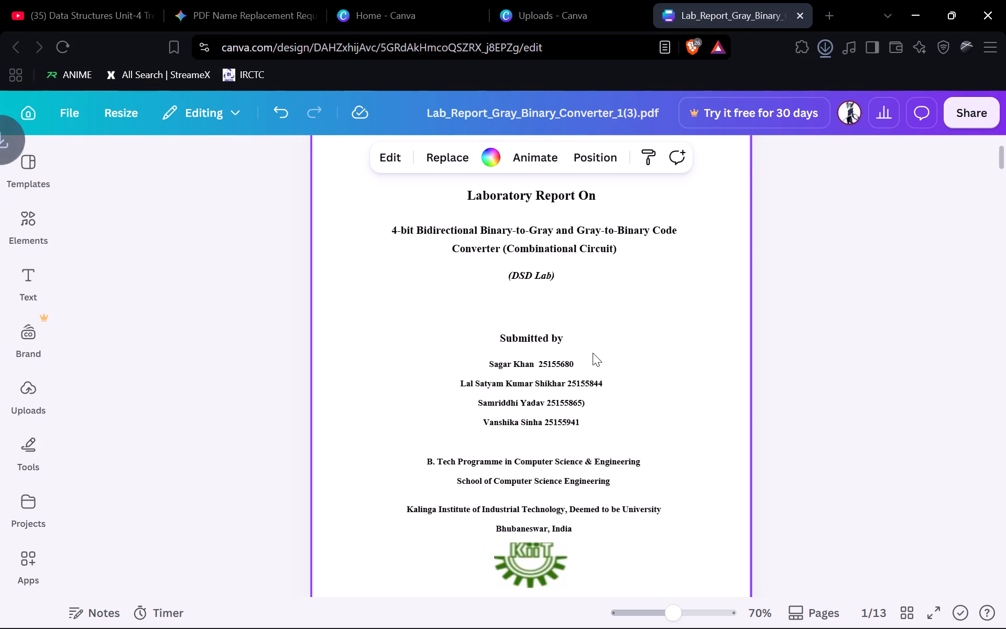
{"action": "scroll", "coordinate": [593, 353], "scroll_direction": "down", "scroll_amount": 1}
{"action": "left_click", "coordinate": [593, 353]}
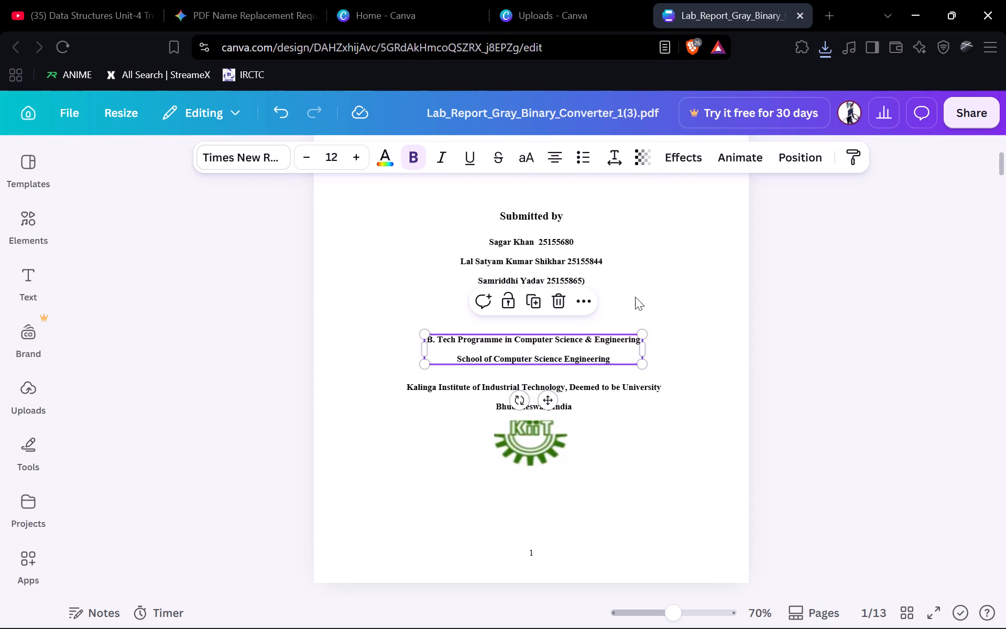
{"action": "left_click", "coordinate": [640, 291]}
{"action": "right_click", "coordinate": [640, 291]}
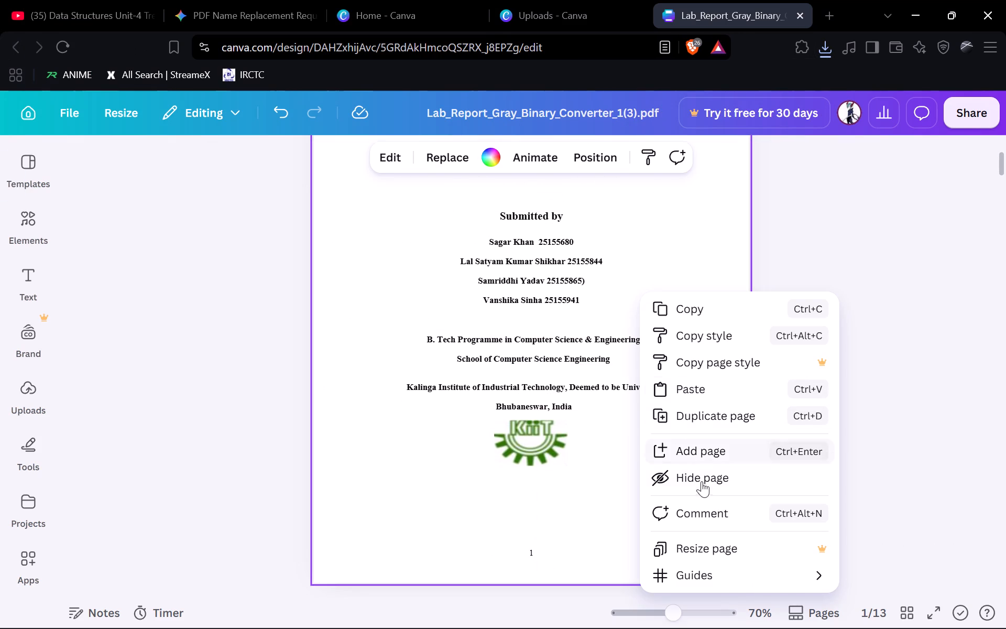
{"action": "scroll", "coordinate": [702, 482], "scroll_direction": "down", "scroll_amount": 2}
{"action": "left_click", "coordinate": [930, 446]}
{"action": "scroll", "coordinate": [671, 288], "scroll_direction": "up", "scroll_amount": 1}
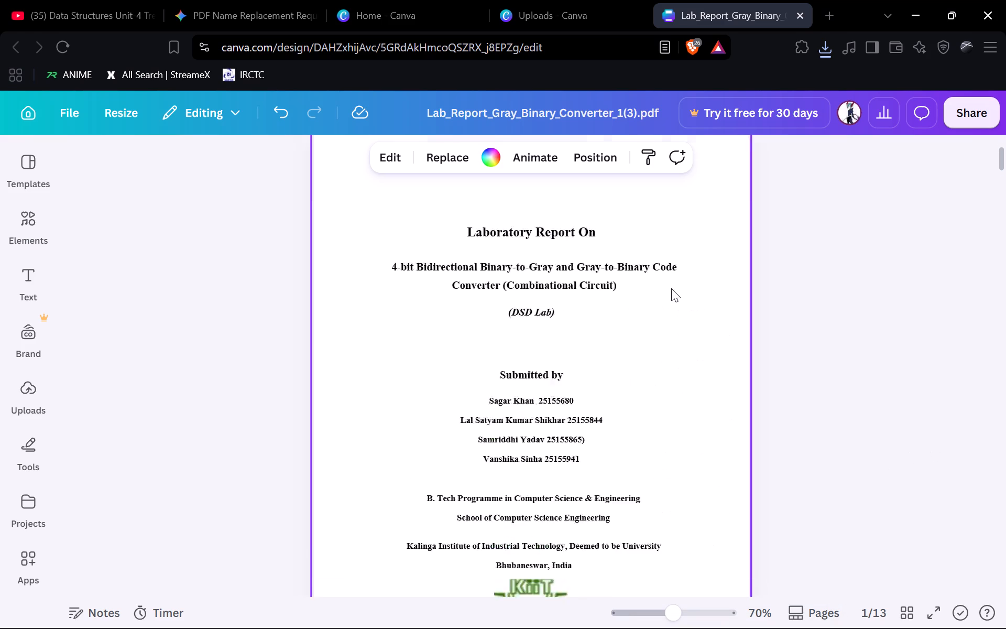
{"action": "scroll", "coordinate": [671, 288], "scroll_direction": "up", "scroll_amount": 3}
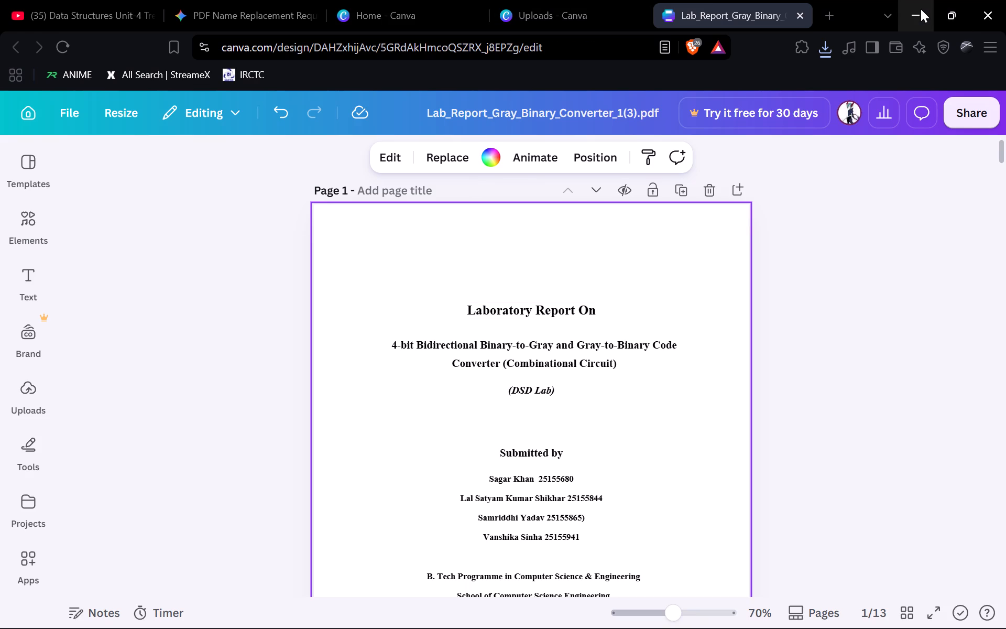
Close the Canva Uploads browser tab.
{"action": "left_click", "coordinate": [642, 16]}
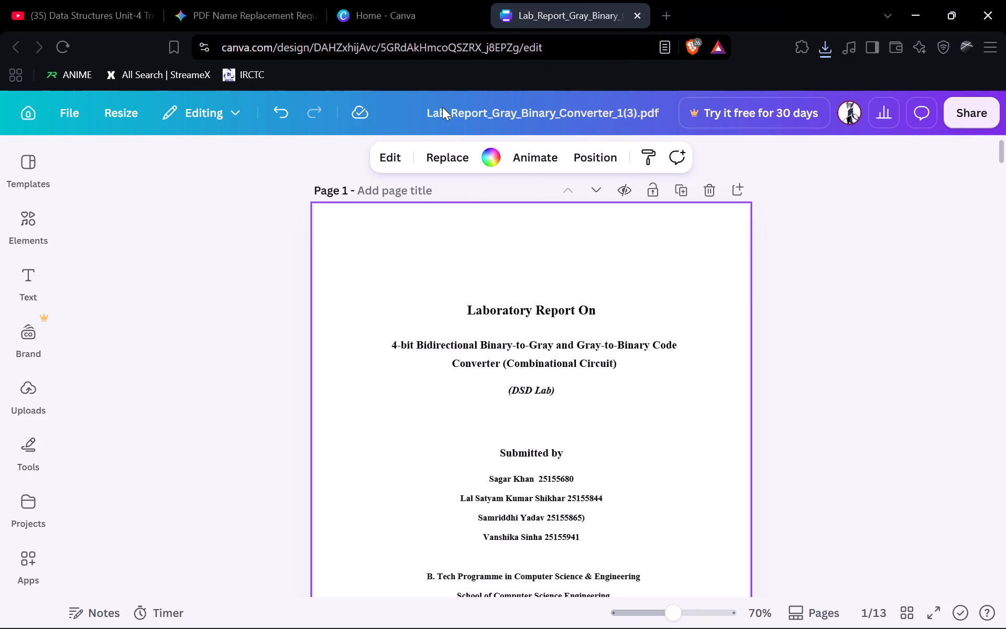
Duplicate the report's cover page.
{"action": "scroll", "coordinate": [555, 422], "scroll_direction": "down", "scroll_amount": 4}
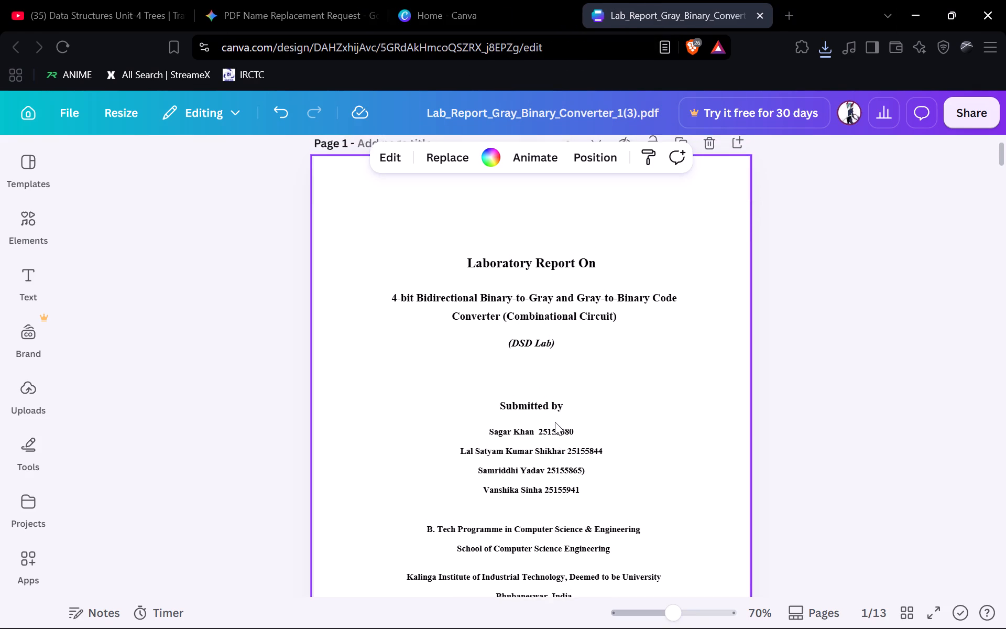
{"action": "scroll", "coordinate": [555, 422], "scroll_direction": "down", "scroll_amount": 2}
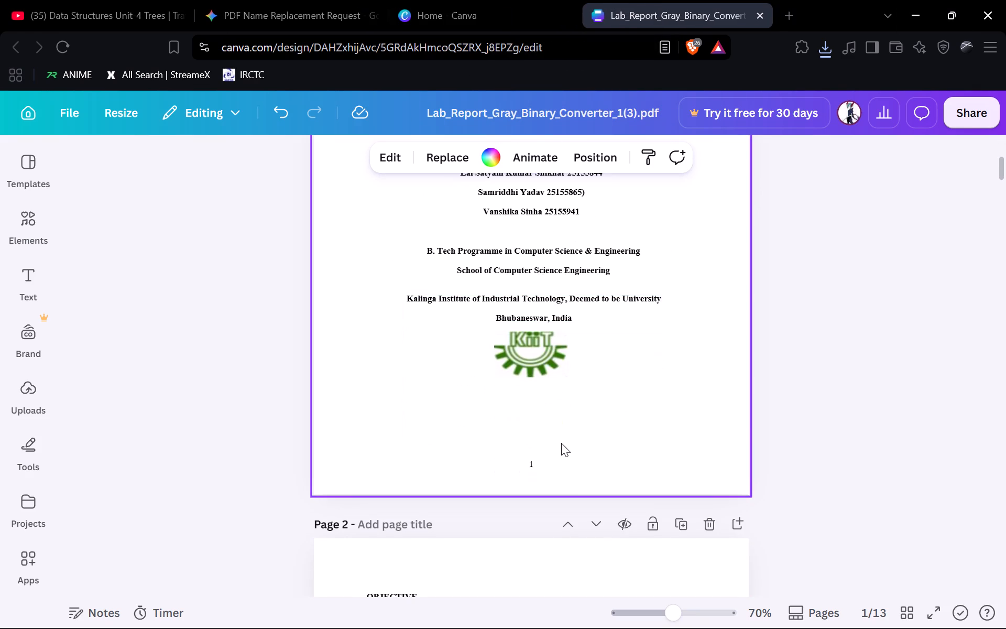
{"action": "key", "text": "ctrl+x"}
{"action": "double_click", "coordinate": [652, 437]}
{"action": "right_click", "coordinate": [652, 437]}
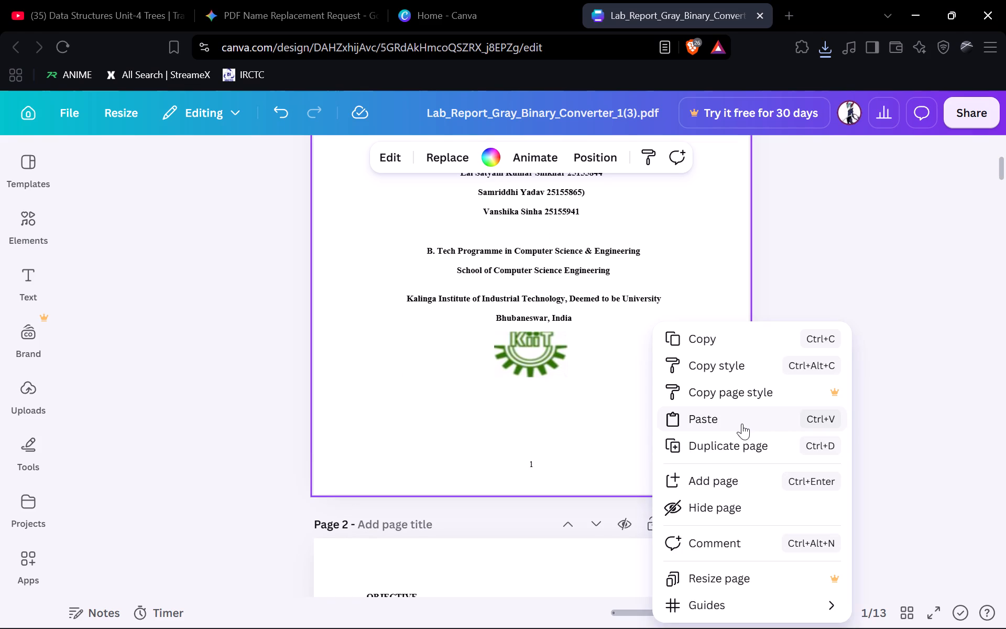
{"action": "left_click", "coordinate": [737, 440]}
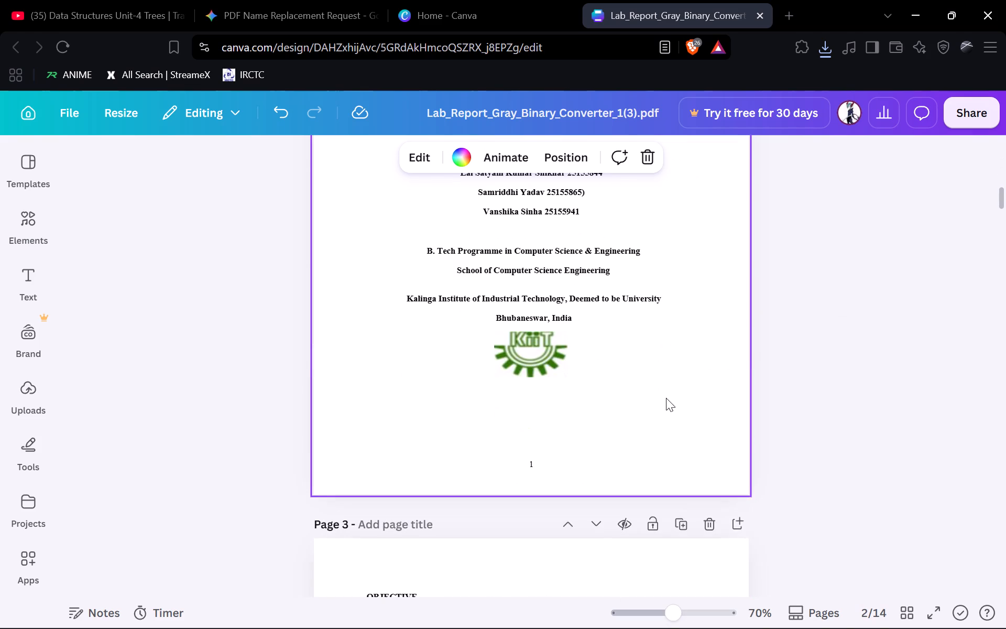
Undo the duplication of the report's cover page.
{"action": "right_click", "coordinate": [692, 311]}
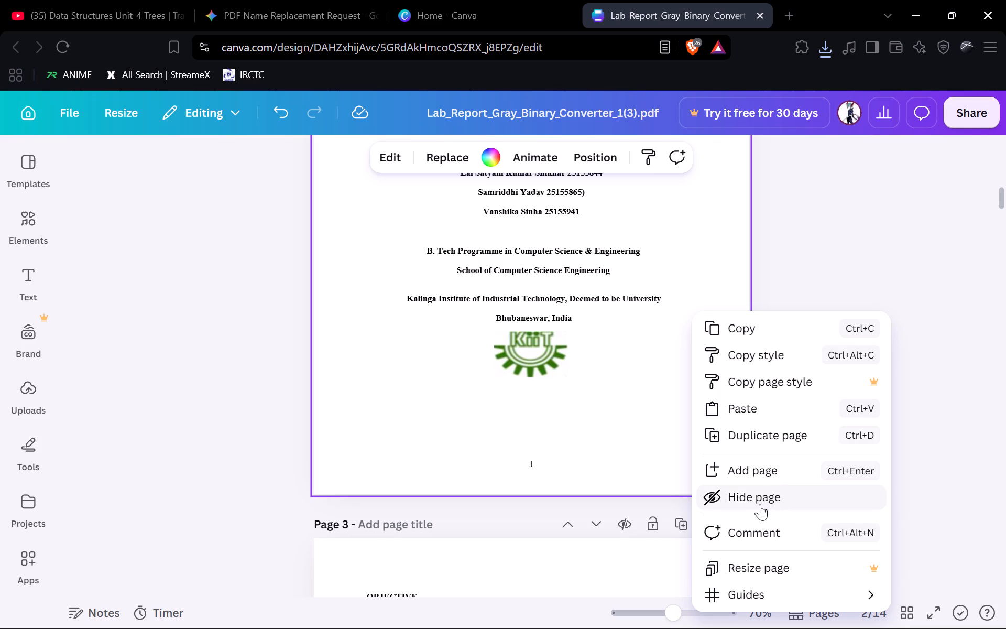
{"action": "key", "text": "ctrl+z"}
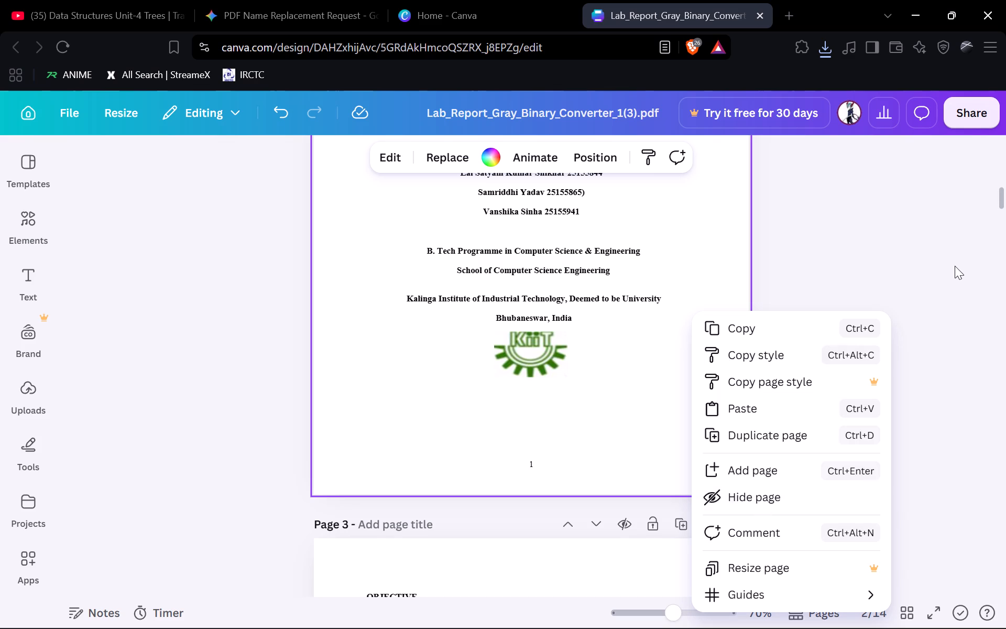
{"action": "left_click", "coordinate": [955, 266]}
{"action": "key", "text": "ctrl+z"}
{"action": "scroll", "coordinate": [955, 266], "scroll_direction": "up", "scroll_amount": 11}
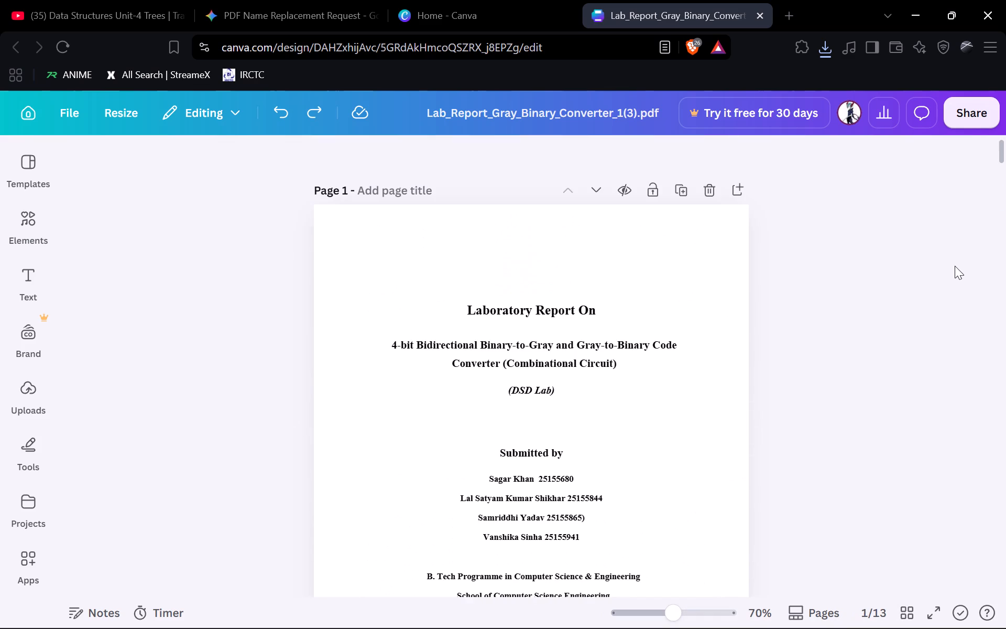
Copy the background element of the report's cover page to the clipboard.
{"action": "scroll", "coordinate": [955, 266], "scroll_direction": "down", "scroll_amount": 1}
{"action": "left_click", "coordinate": [708, 233]}
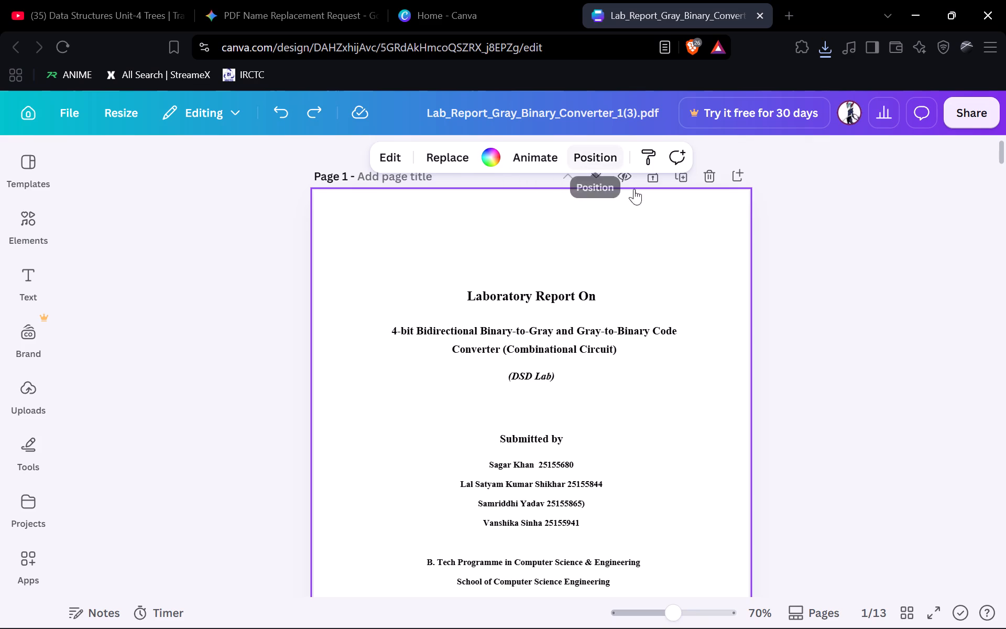
{"action": "right_click", "coordinate": [682, 311]}
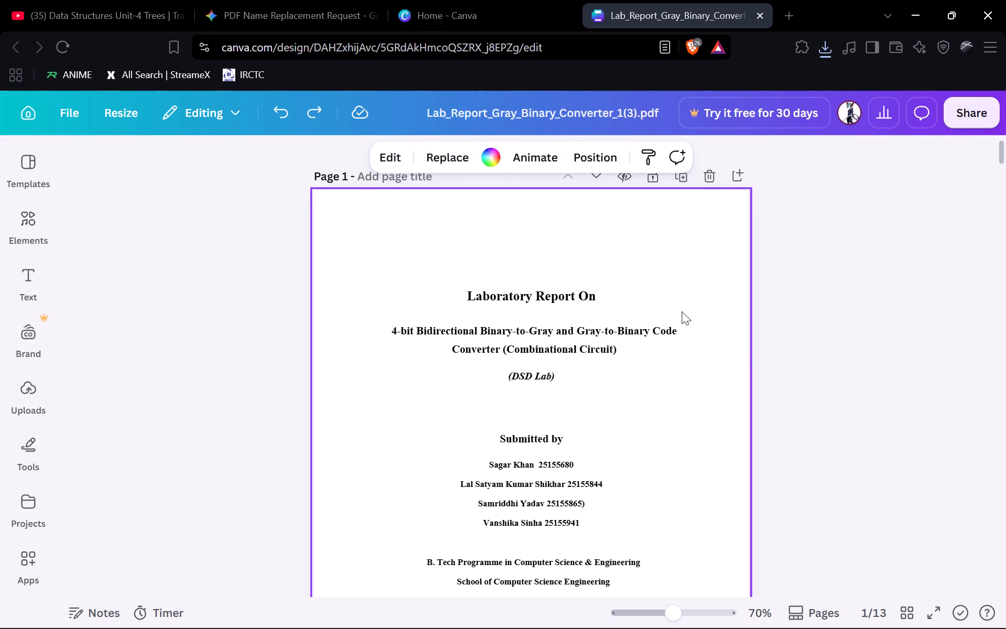
{"action": "scroll", "coordinate": [802, 508], "scroll_direction": "down", "scroll_amount": 1}
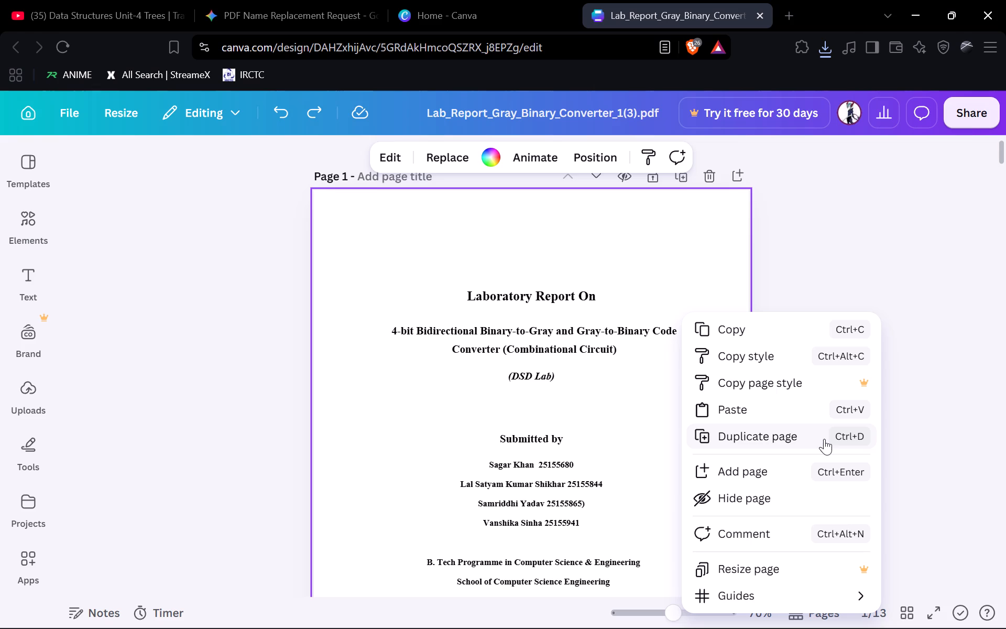
{"action": "left_click", "coordinate": [822, 326]}
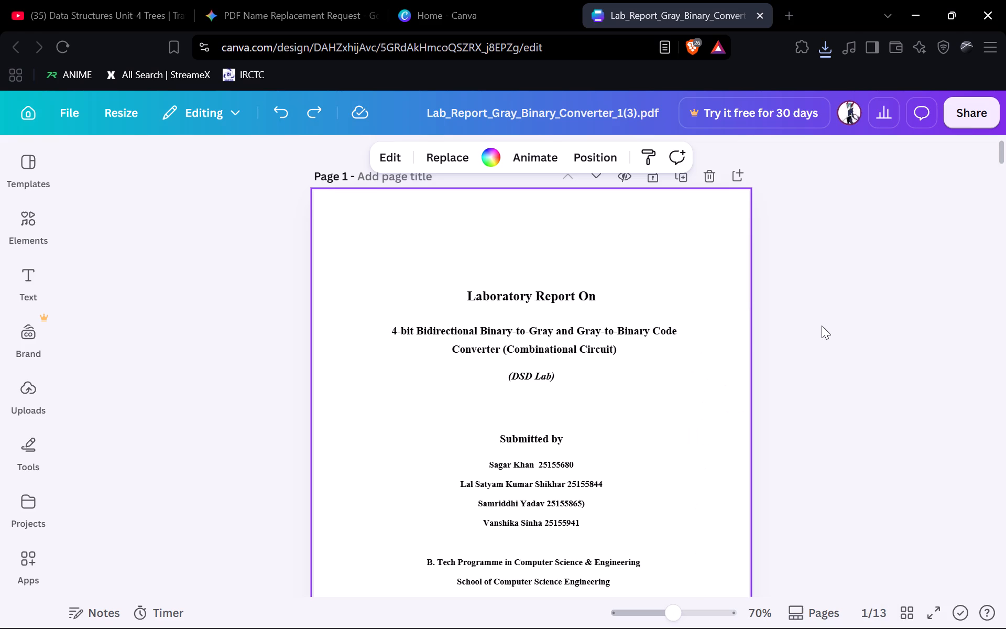
Open a new browser tab and try to paste the copied cover content into it.
{"action": "left_click", "coordinate": [786, 10]}
{"action": "key", "text": "ctrl+v"}
{"action": "key", "text": "ctrl+v"}
{"action": "key", "text": "ctrl+v"}
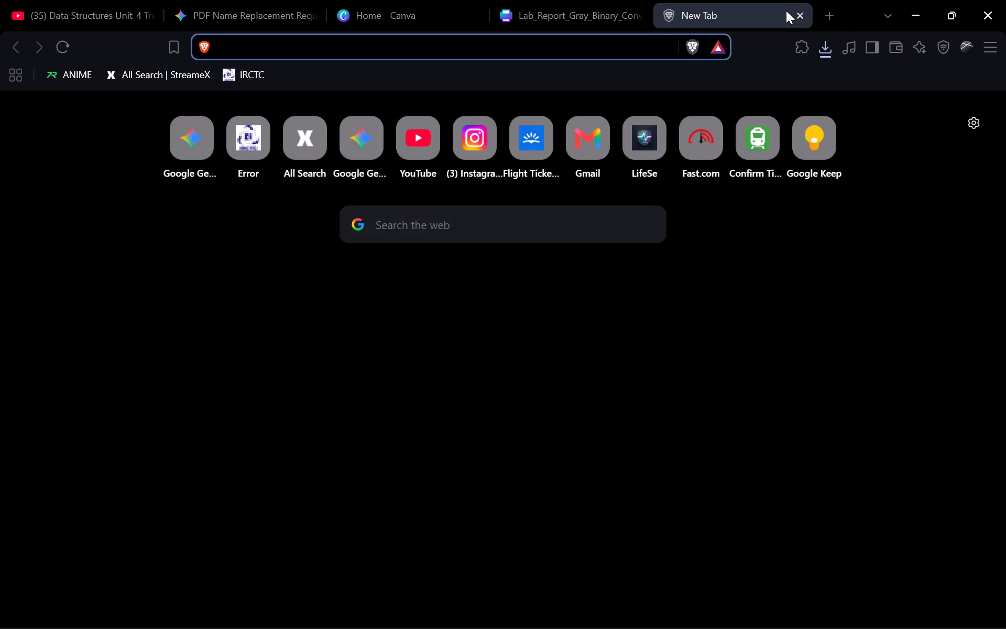
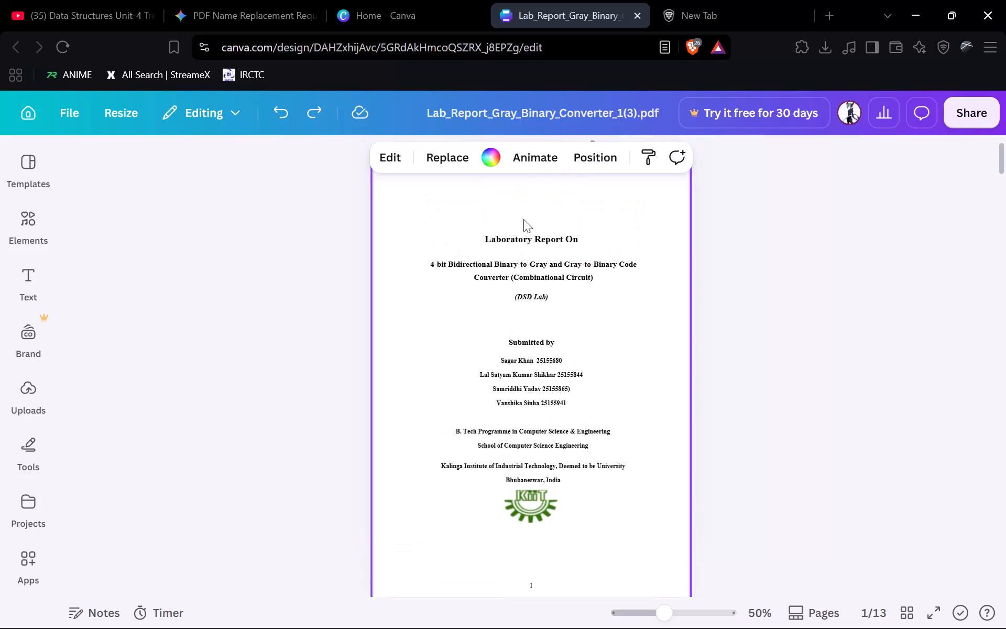
Capture a screenshot of the whole cover page of the lab report.
{"action": "left_click", "coordinate": [823, 256]}
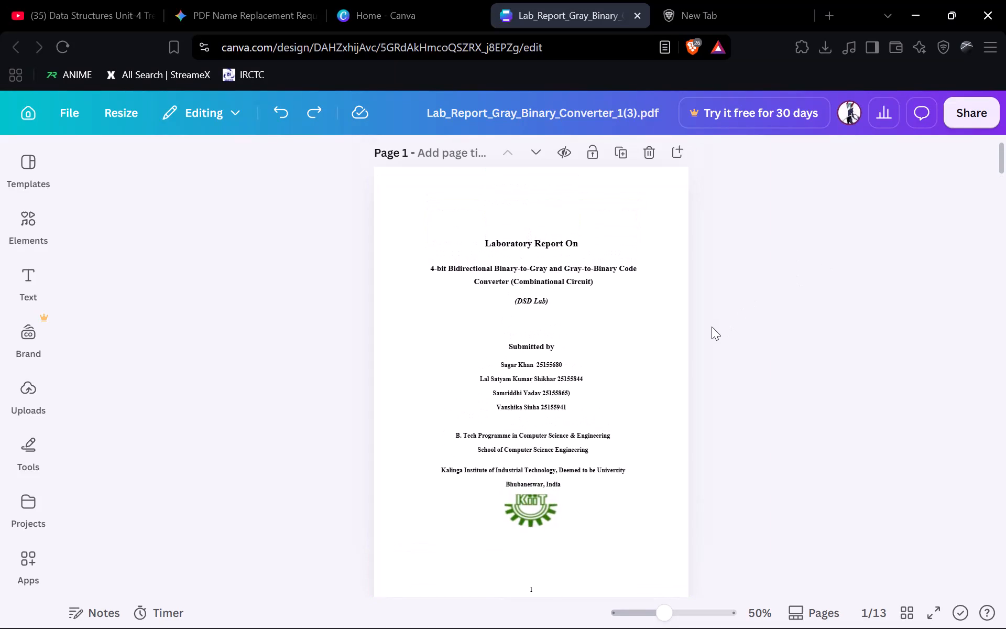
{"action": "key", "text": "Print"}
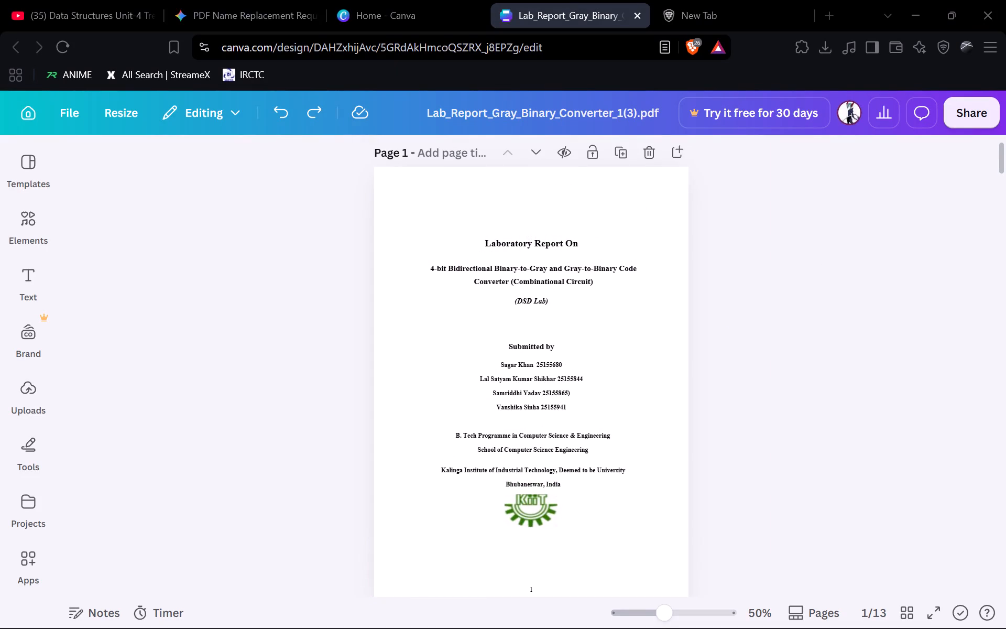
{"action": "left_click_drag", "start_coordinate": [373, 165], "coordinate": [682, 600]}
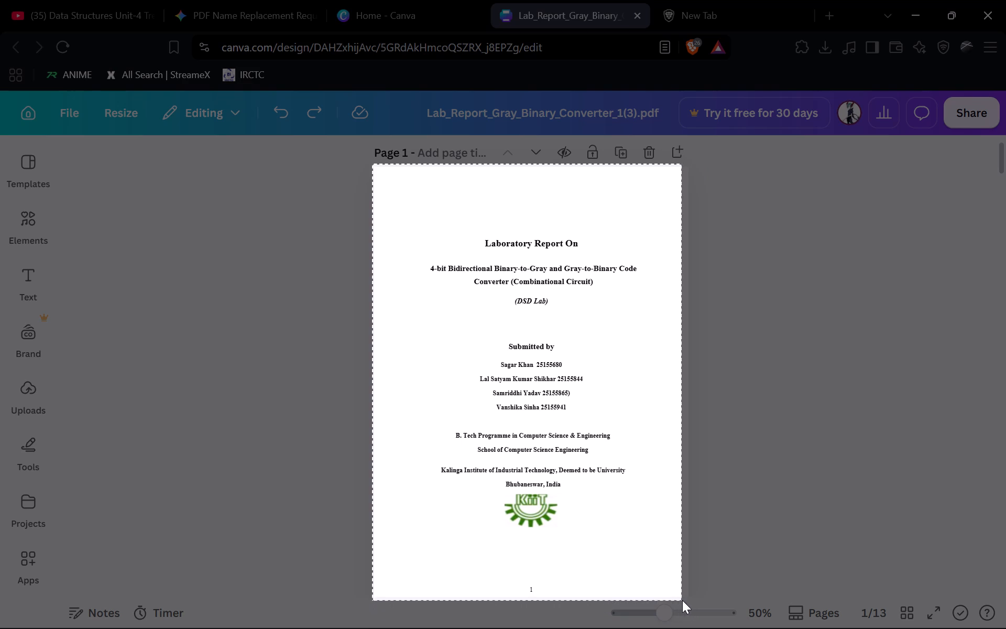
{"action": "left_click_drag", "start_coordinate": [682, 600], "coordinate": [689, 597]}
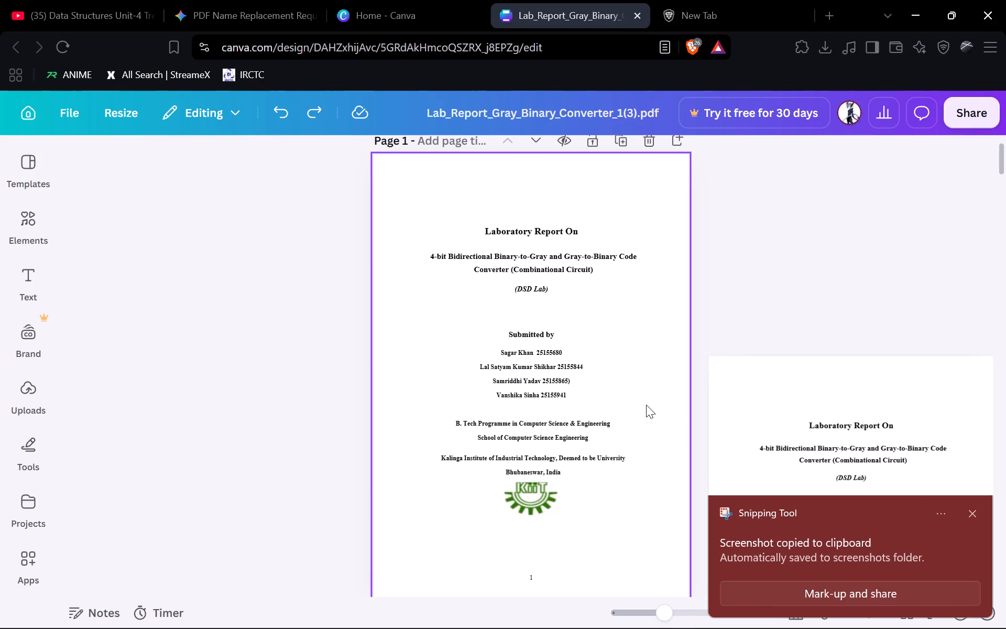
{"action": "left_click", "coordinate": [809, 251]}
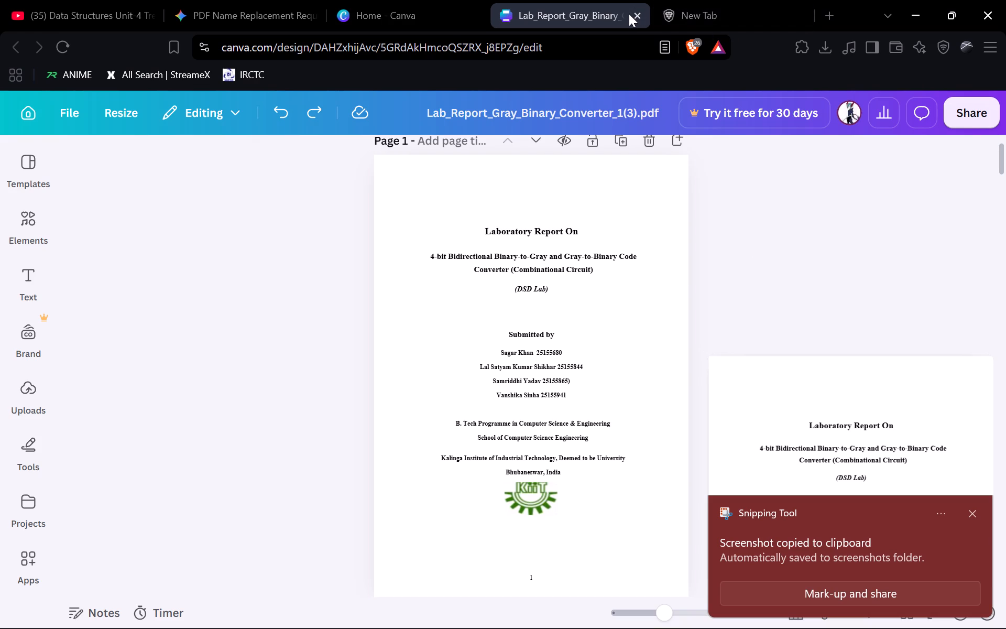
Close the Lab_Report_Gray_Binary_Converter_1(3).pdf design and return to the Canva home page.
{"action": "left_click", "coordinate": [397, 0]}
{"action": "left_click", "coordinate": [635, 13]}
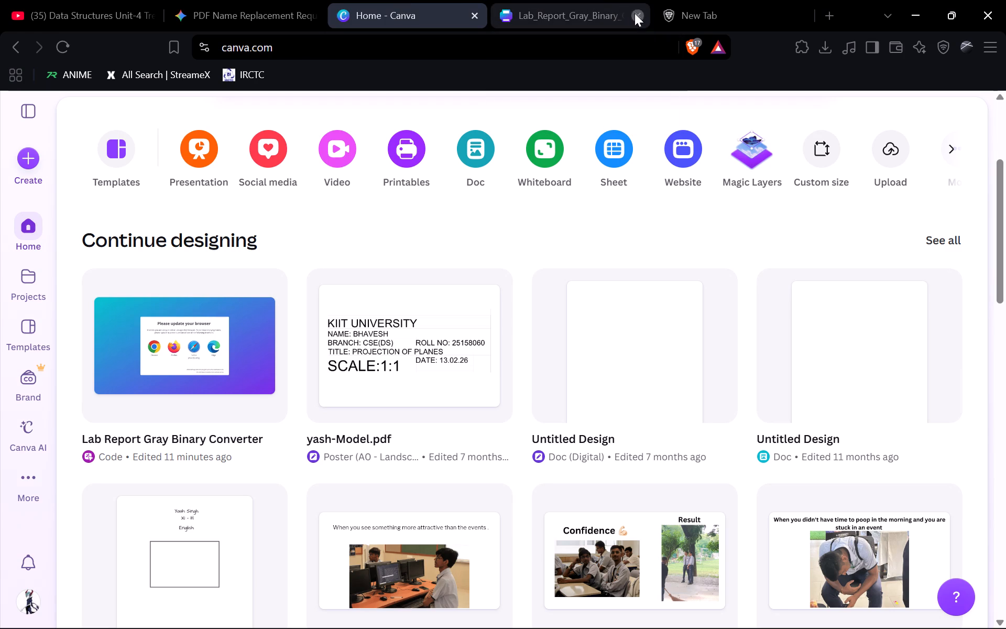
Upload Lab_Report_Bidirectional_Gray_Binary_Converter.pdf from the desktop to Canva.
{"action": "left_click", "coordinate": [886, 151]}
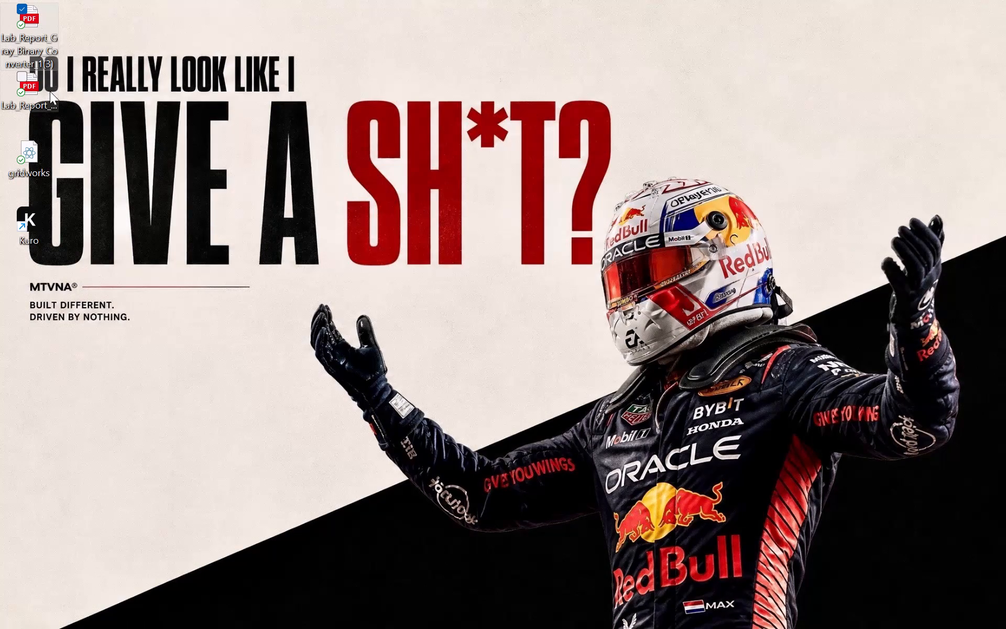
{"action": "left_click_drag", "start_coordinate": [50, 91], "coordinate": [530, 349]}
{"action": "key", "text": "alt+Tab"}
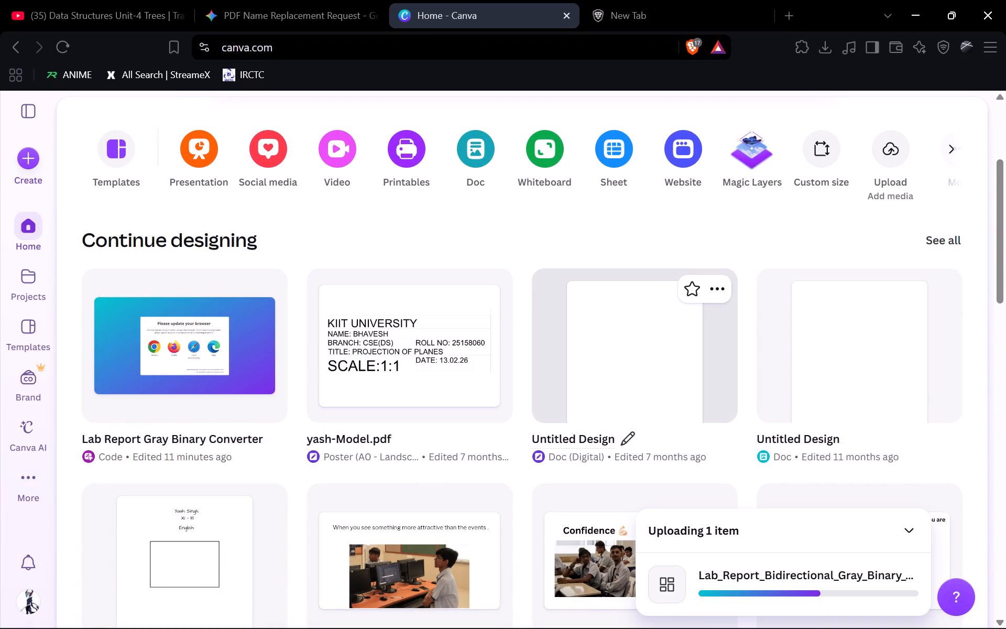
Open the uploaded Lab_Report_Bidirectional_Gray_Binary_Converter.pdf from the Uploads folder for editing.
{"action": "left_click", "coordinate": [748, 575]}
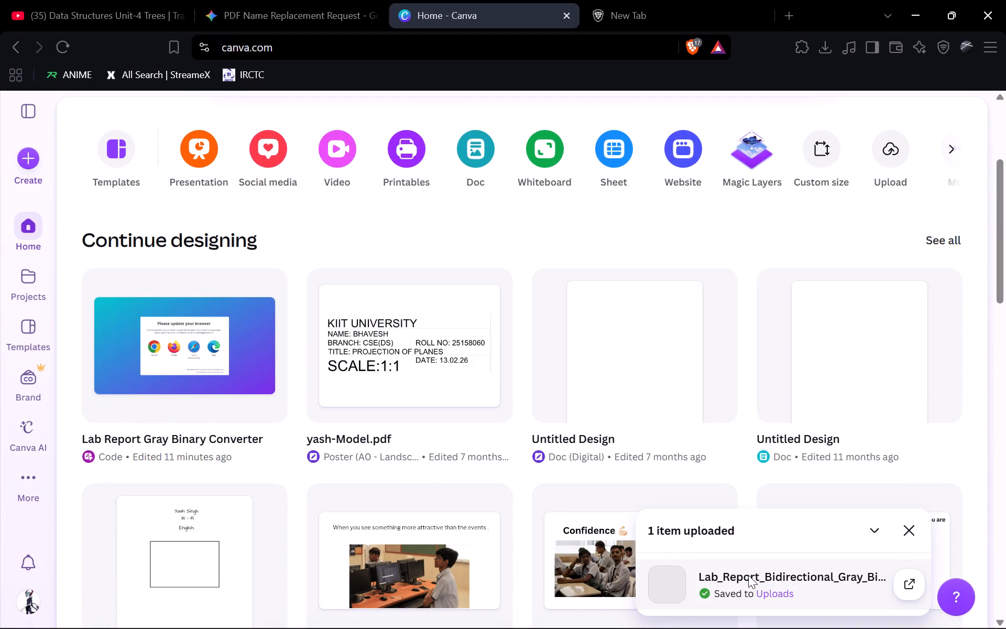
{"action": "double_click", "coordinate": [748, 575]}
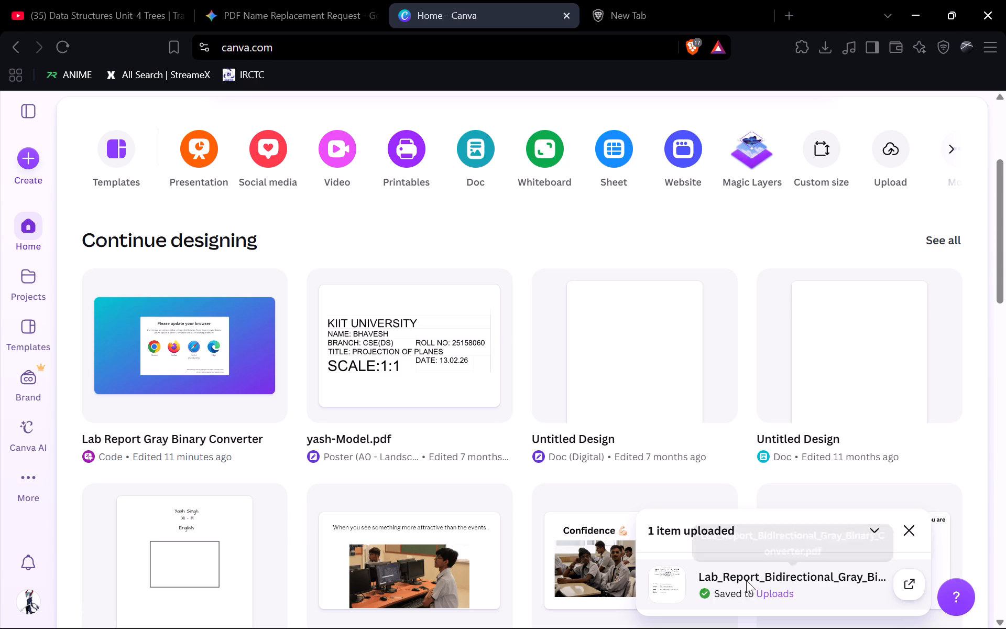
{"action": "left_click", "coordinate": [764, 592]}
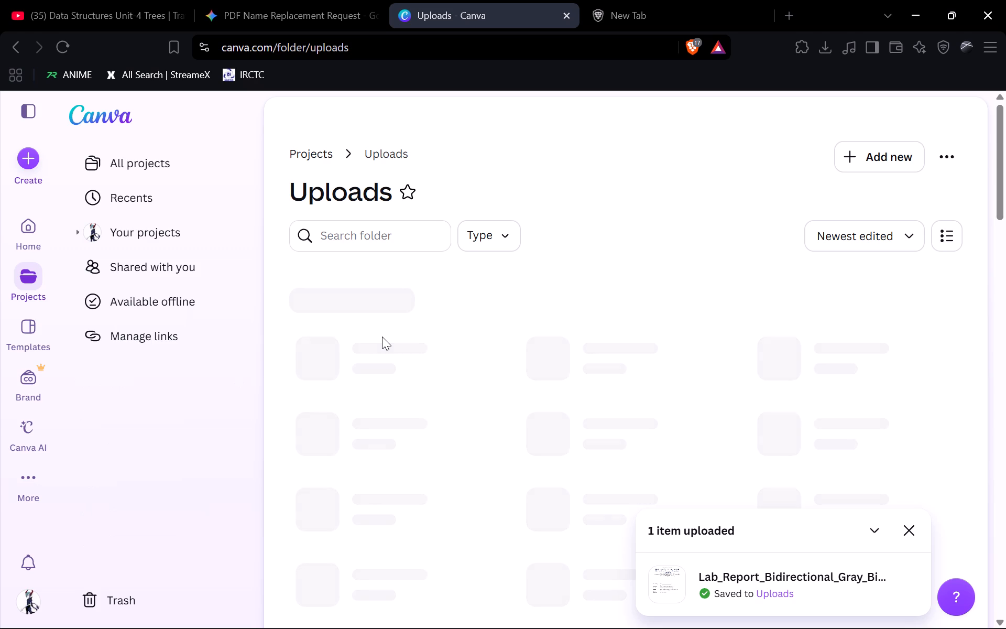
{"action": "double_click", "coordinate": [378, 340]}
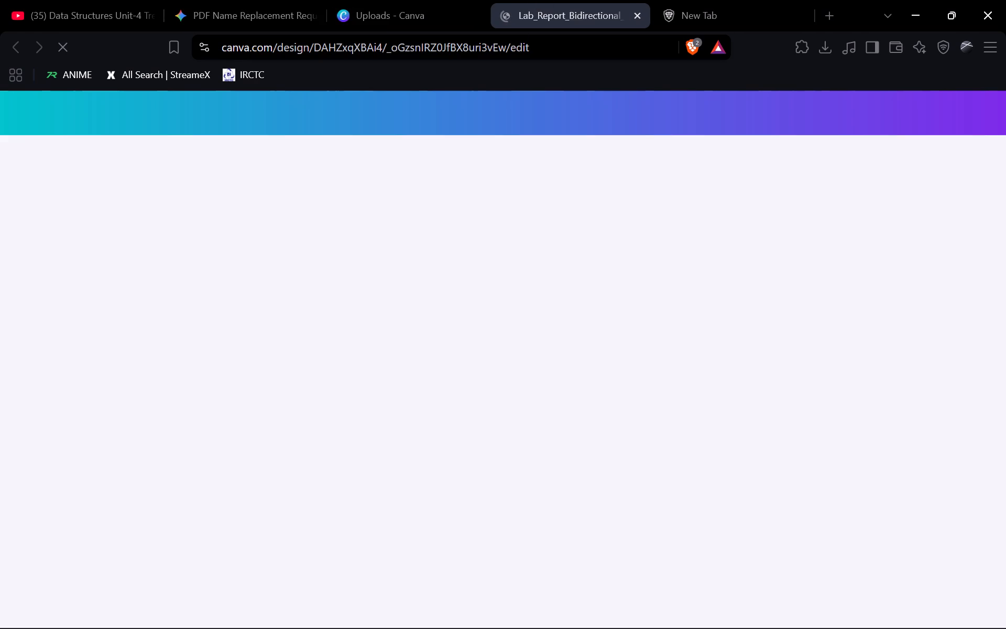
{"action": "scroll", "coordinate": [562, 220], "scroll_direction": "up", "scroll_amount": 2}
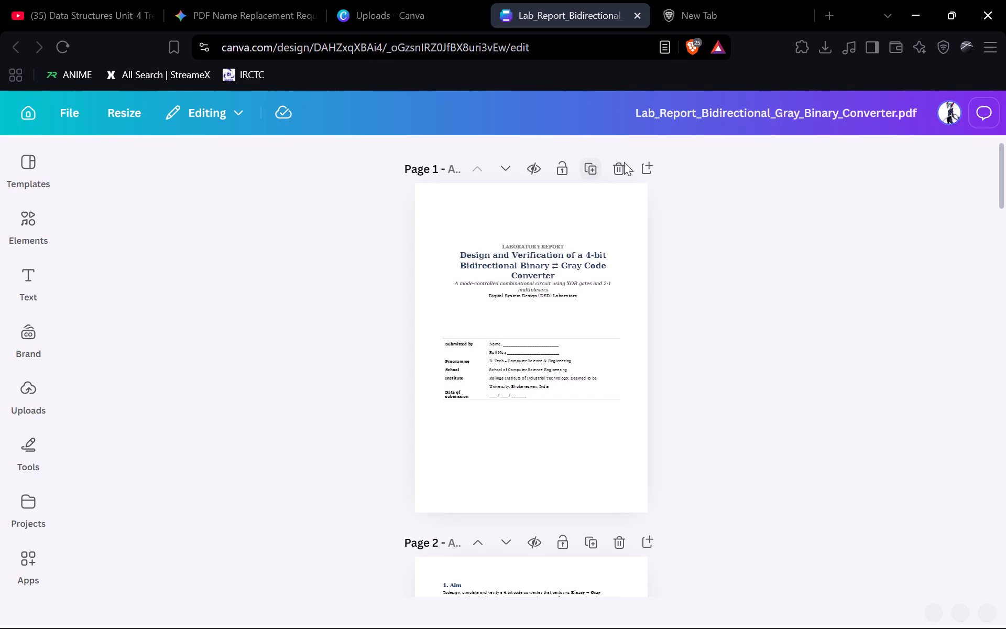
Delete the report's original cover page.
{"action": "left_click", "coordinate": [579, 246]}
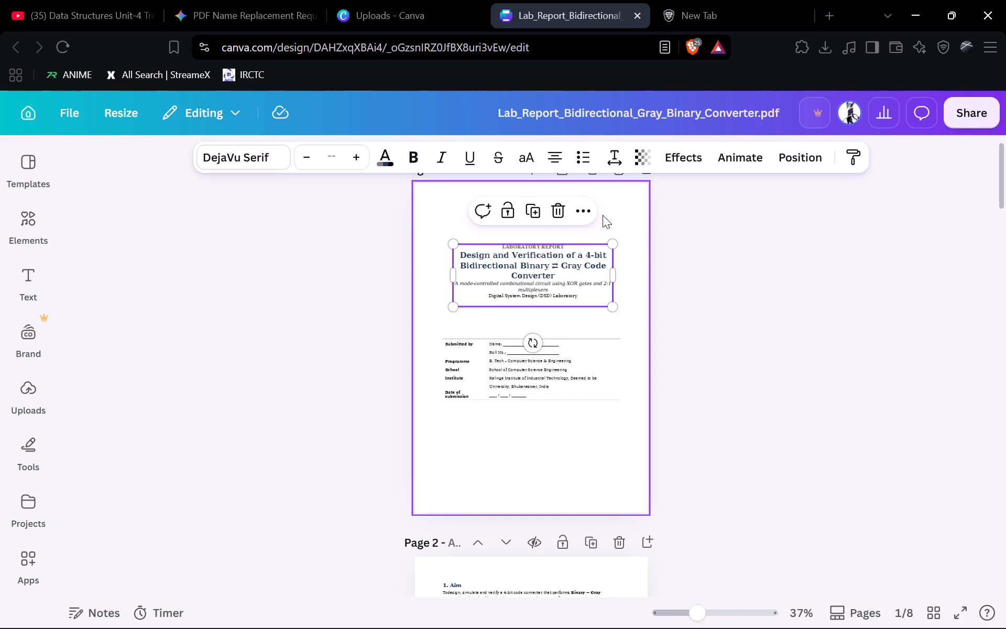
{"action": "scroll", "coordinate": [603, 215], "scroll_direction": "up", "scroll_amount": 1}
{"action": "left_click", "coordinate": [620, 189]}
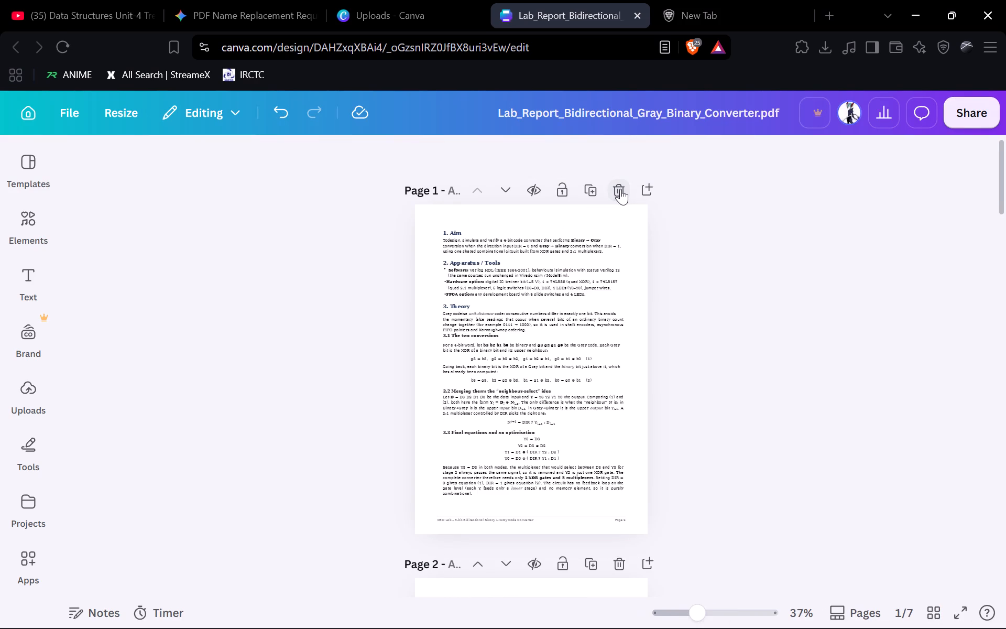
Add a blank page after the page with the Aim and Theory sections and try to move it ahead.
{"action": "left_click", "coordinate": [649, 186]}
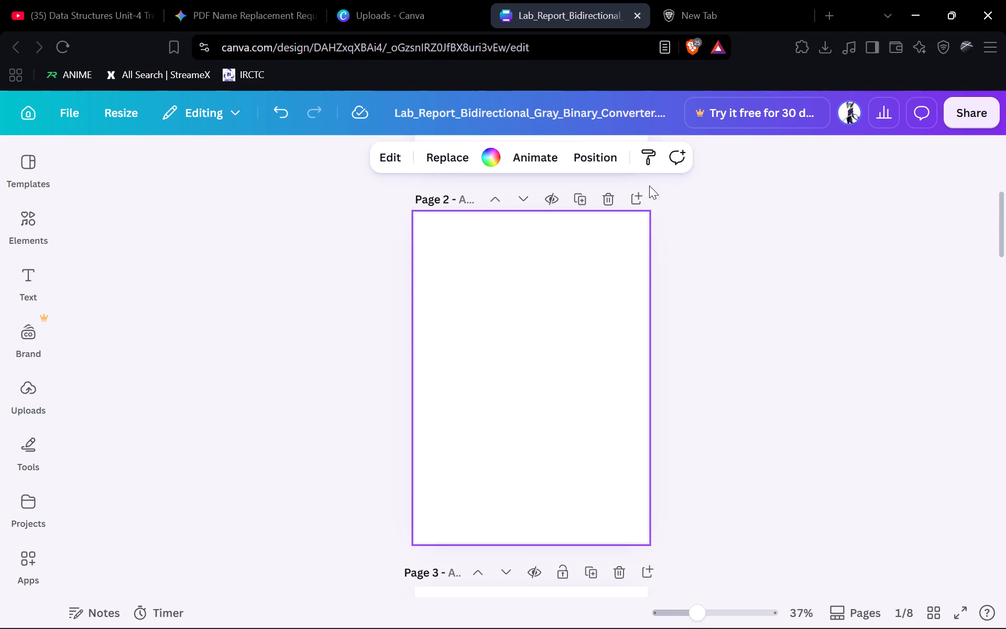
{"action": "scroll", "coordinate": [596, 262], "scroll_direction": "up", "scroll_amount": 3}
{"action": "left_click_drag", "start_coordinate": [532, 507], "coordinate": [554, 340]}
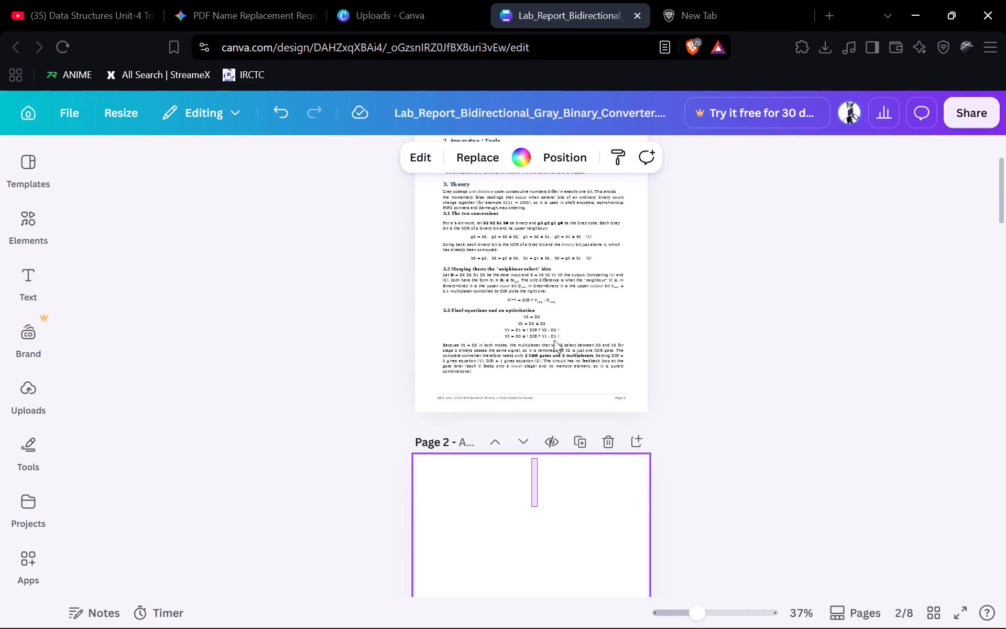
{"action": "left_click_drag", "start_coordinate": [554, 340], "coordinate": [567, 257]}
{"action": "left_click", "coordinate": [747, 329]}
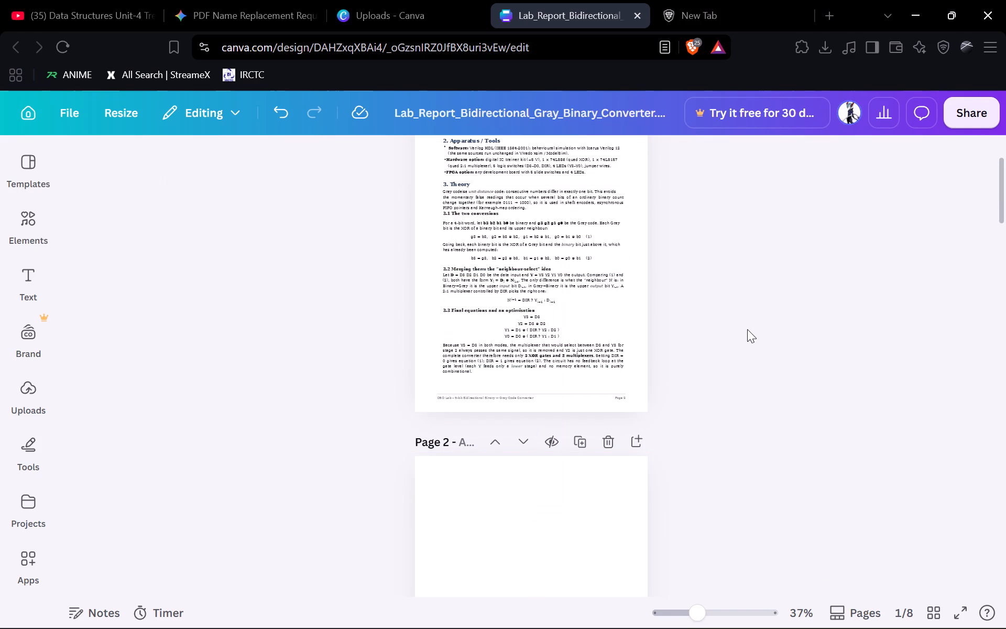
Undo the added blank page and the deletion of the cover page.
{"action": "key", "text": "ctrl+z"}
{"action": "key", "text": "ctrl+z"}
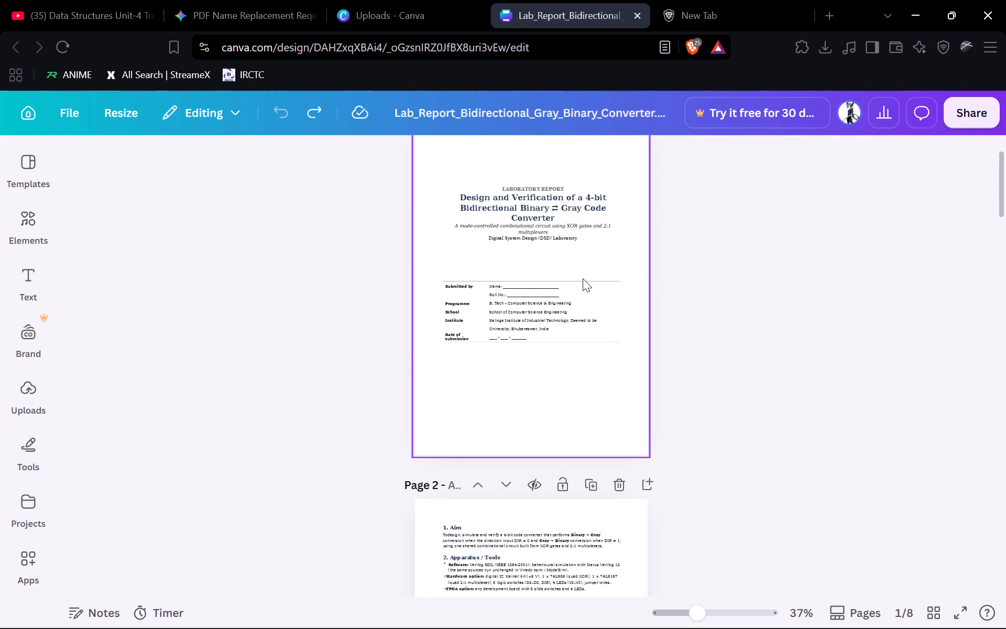
Replace the original cover with a blank page by adding one after it and deleting the cover.
{"action": "left_click", "coordinate": [583, 278]}
{"action": "scroll", "coordinate": [584, 291], "scroll_direction": "up", "scroll_amount": 3}
{"action": "left_click", "coordinate": [642, 189]}
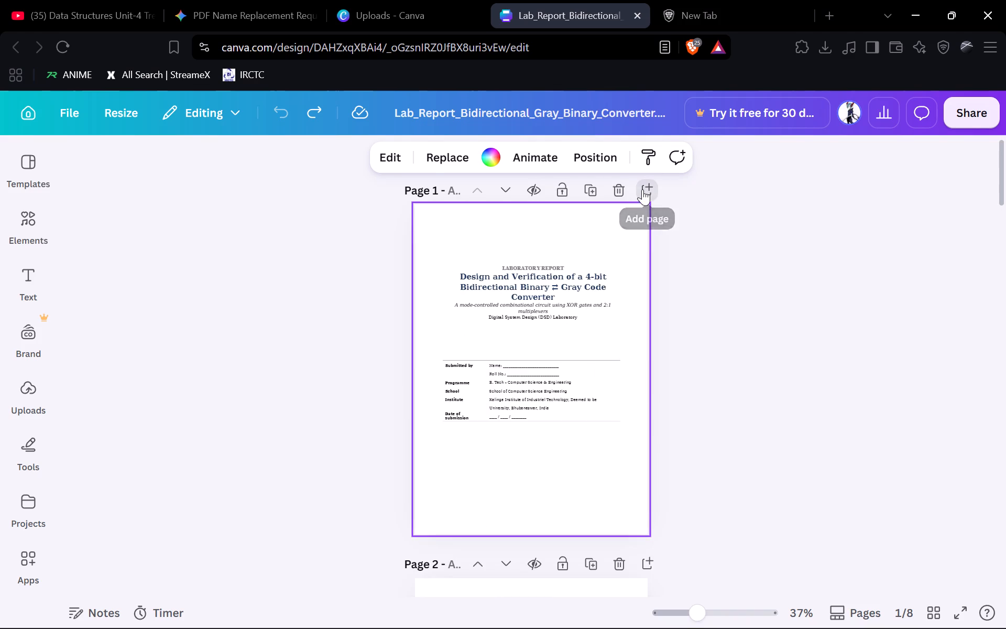
{"action": "scroll", "coordinate": [604, 222], "scroll_direction": "up", "scroll_amount": 4}
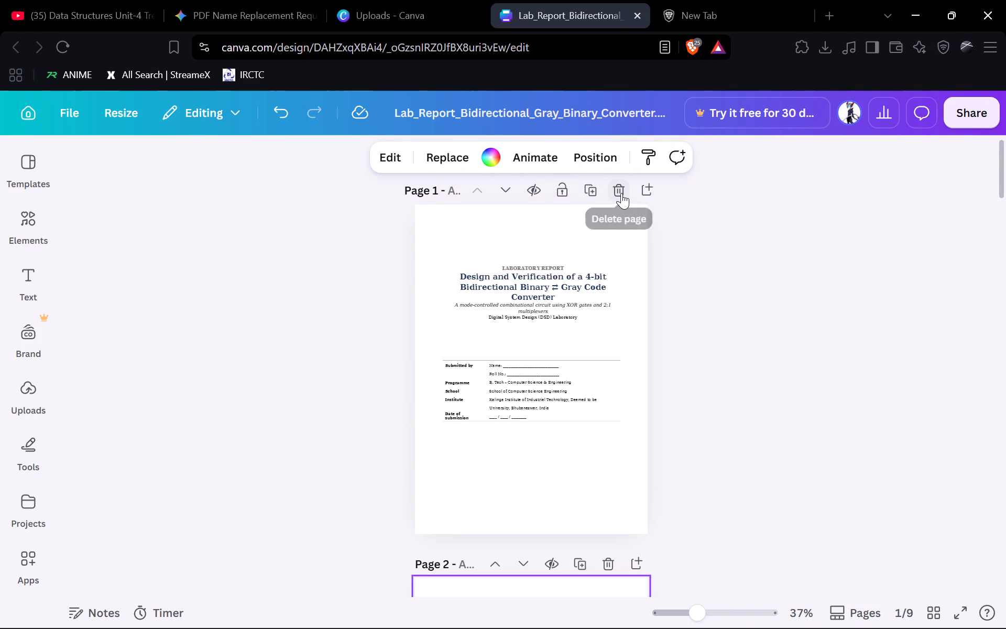
{"action": "left_click", "coordinate": [621, 193]}
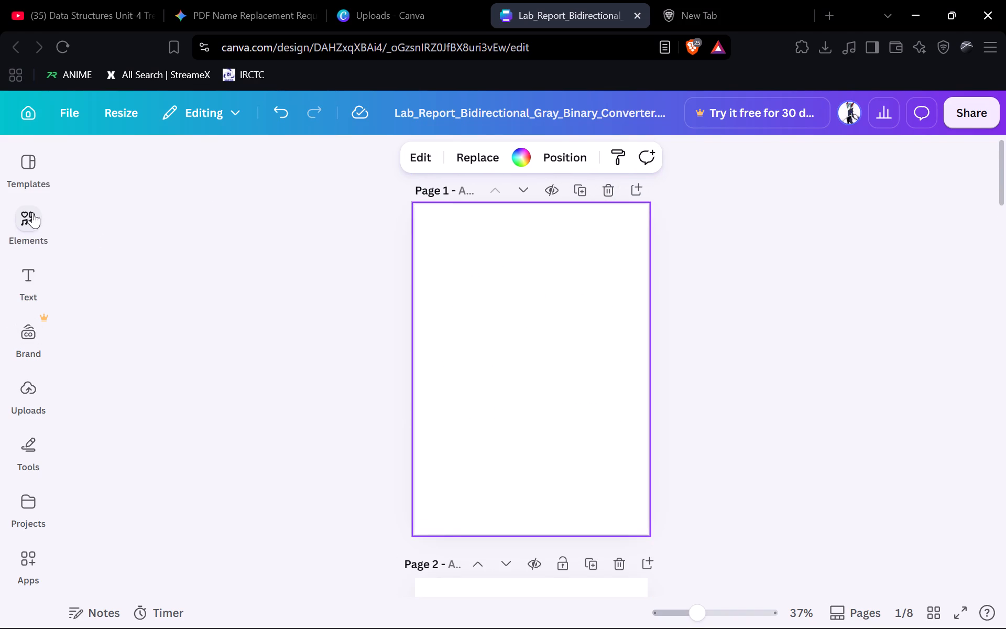
{"action": "left_click", "coordinate": [31, 411]}
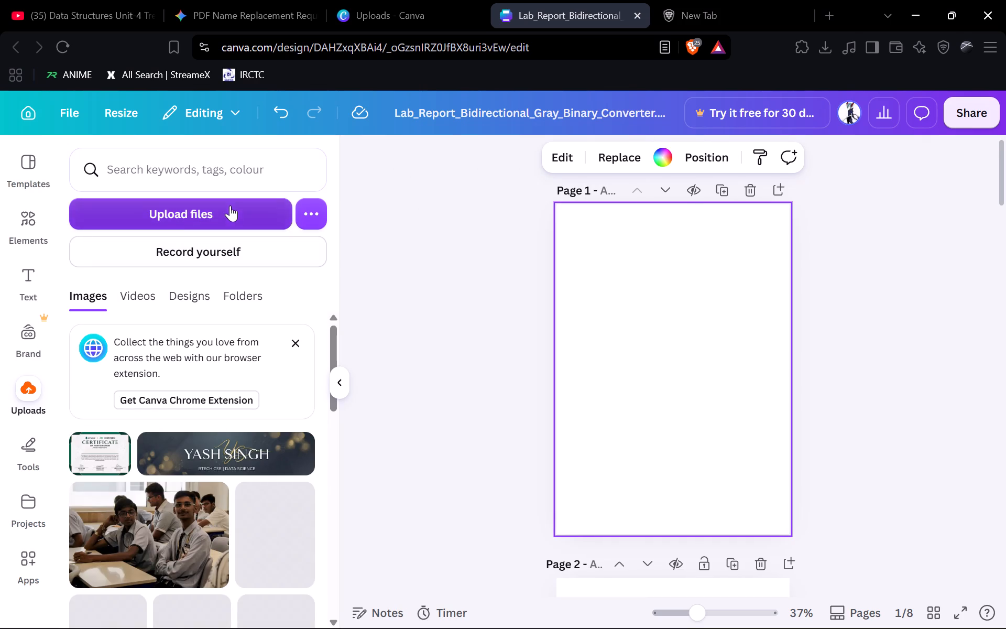
{"action": "left_click", "coordinate": [230, 205]}
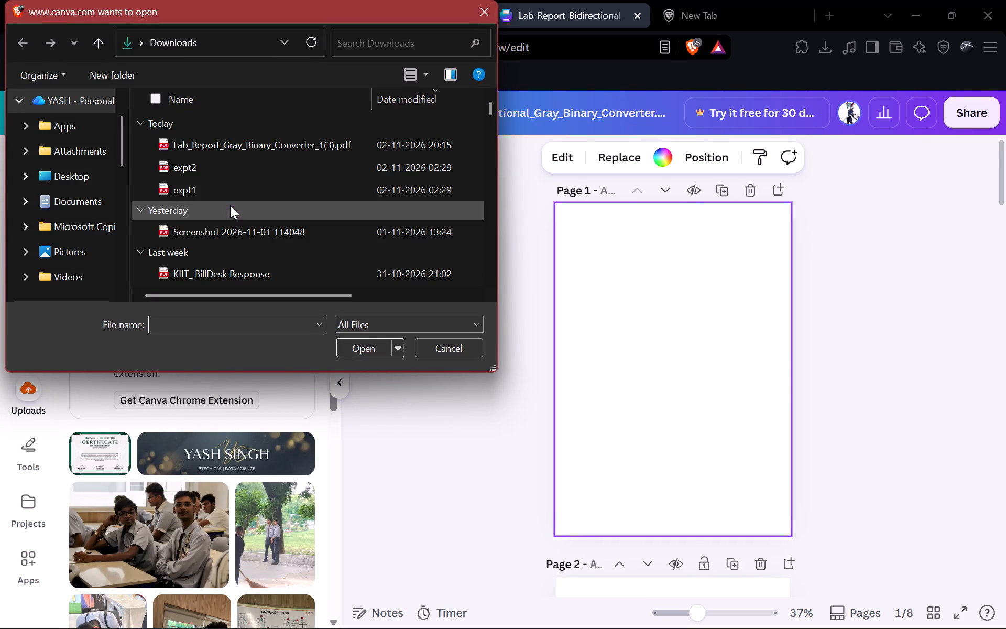
{"action": "scroll", "coordinate": [83, 235], "scroll_direction": "down", "scroll_amount": 1}
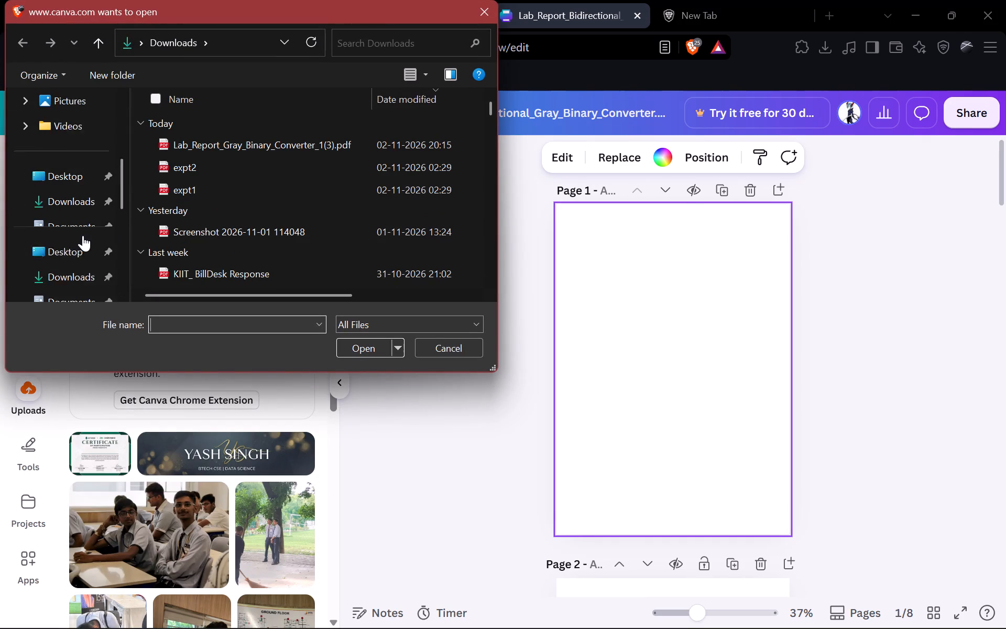
{"action": "scroll", "coordinate": [83, 235], "scroll_direction": "down", "scroll_amount": 1}
{"action": "double_click", "coordinate": [99, 184]}
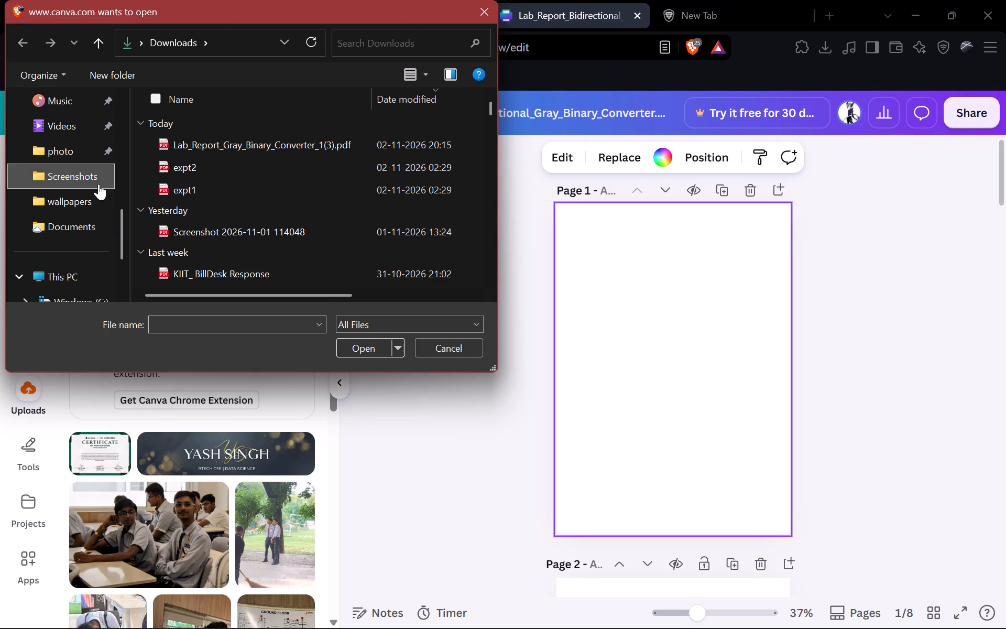
{"action": "scroll", "coordinate": [346, 209], "scroll_direction": "down", "scroll_amount": 20}
{"action": "scroll", "coordinate": [346, 209], "scroll_direction": "down", "scroll_amount": 20}
{"action": "scroll", "coordinate": [346, 209], "scroll_direction": "down", "scroll_amount": 20}
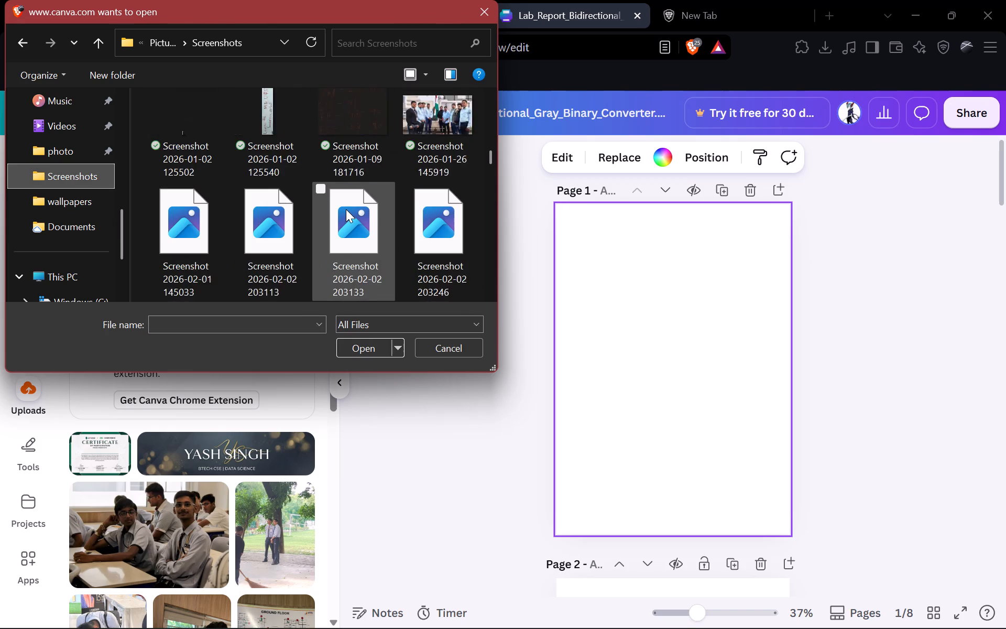
{"action": "scroll", "coordinate": [346, 209], "scroll_direction": "down", "scroll_amount": 20}
{"action": "scroll", "coordinate": [346, 209], "scroll_direction": "down", "scroll_amount": 20}
{"action": "scroll", "coordinate": [346, 209], "scroll_direction": "down", "scroll_amount": 20}
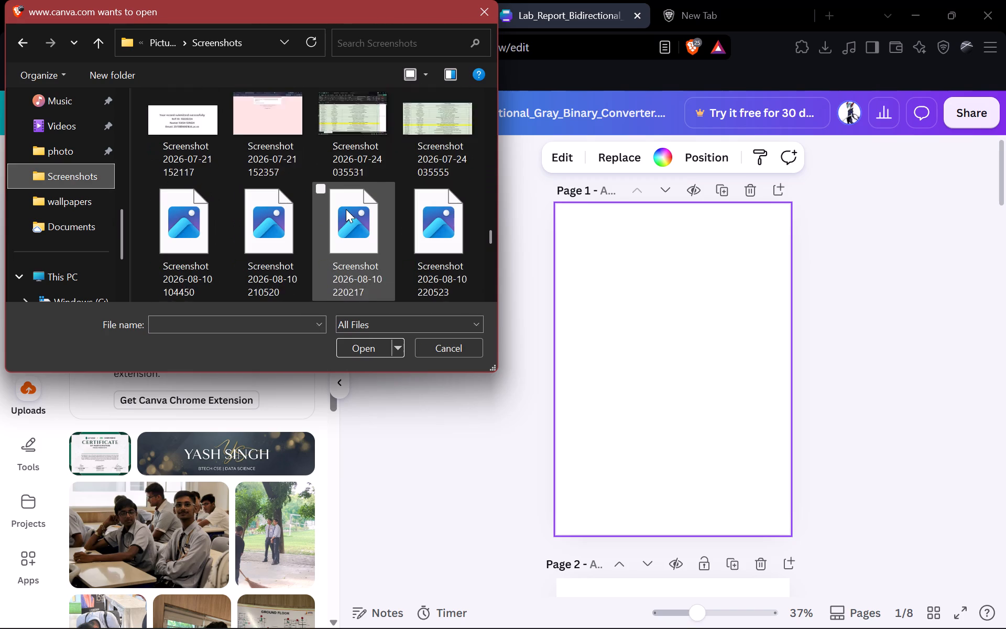
{"action": "scroll", "coordinate": [346, 209], "scroll_direction": "down", "scroll_amount": 20}
{"action": "scroll", "coordinate": [346, 209], "scroll_direction": "down", "scroll_amount": 20}
{"action": "scroll", "coordinate": [346, 209], "scroll_direction": "down", "scroll_amount": 20}
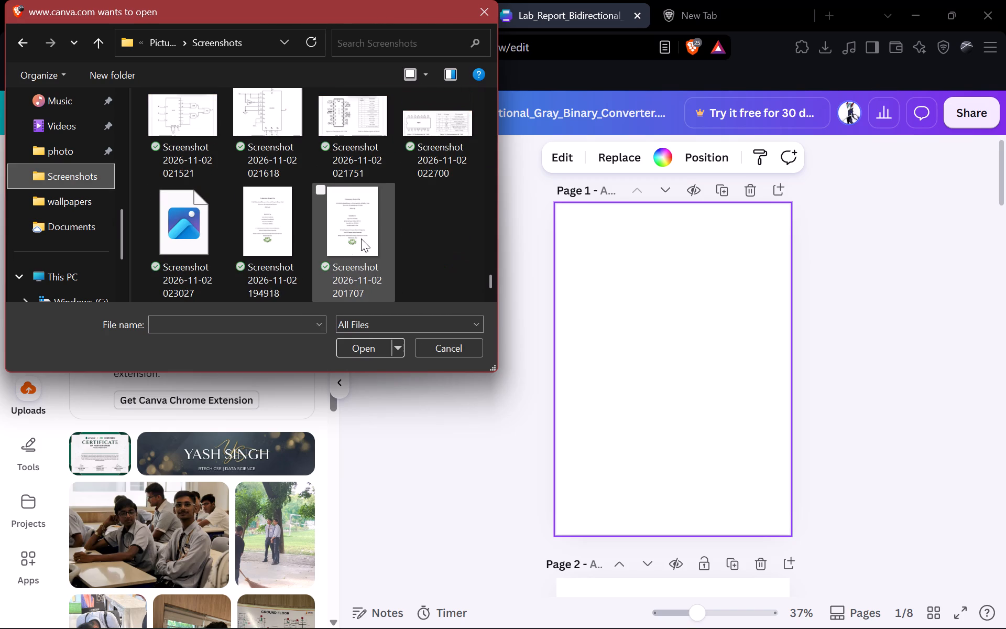
{"action": "double_click", "coordinate": [361, 238]}
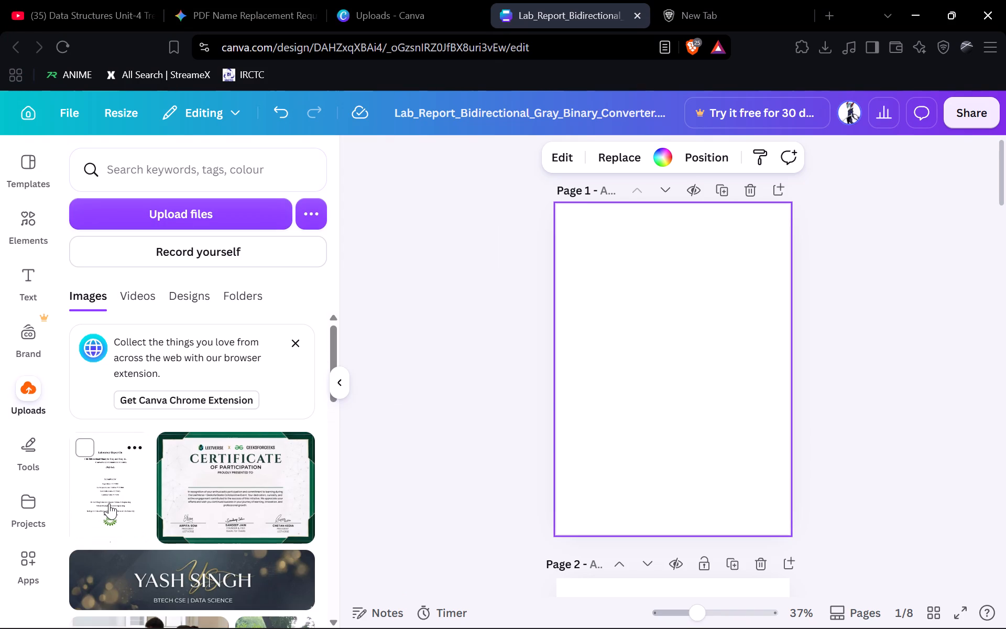
Place the uploaded cover screenshot on the blank first page and enlarge it to fill the page, about 21.4 by 29.2.
{"action": "left_click", "coordinate": [109, 503]}
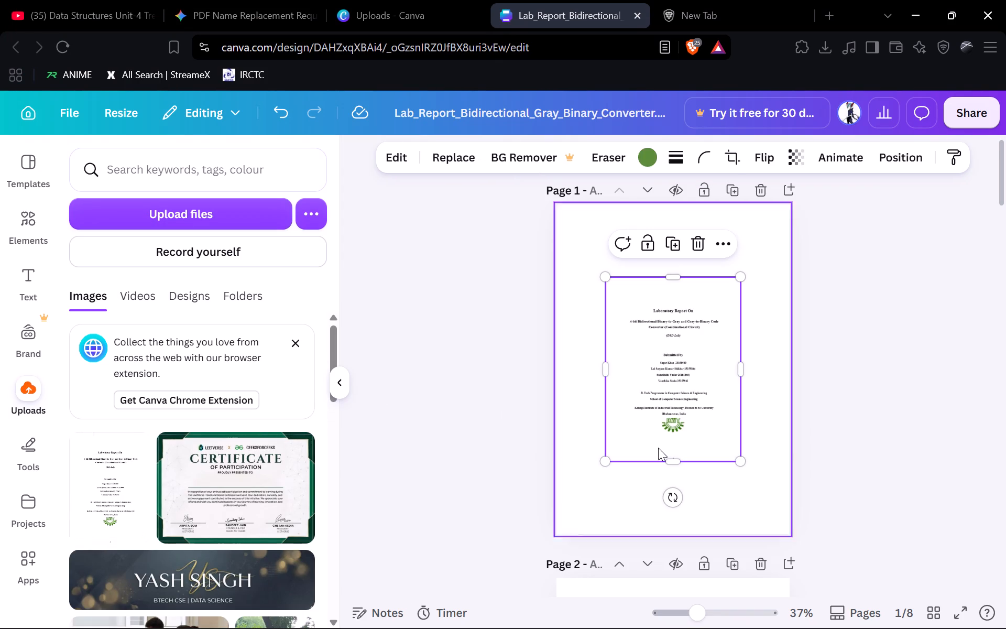
{"action": "left_click_drag", "start_coordinate": [743, 464], "coordinate": [815, 543]}
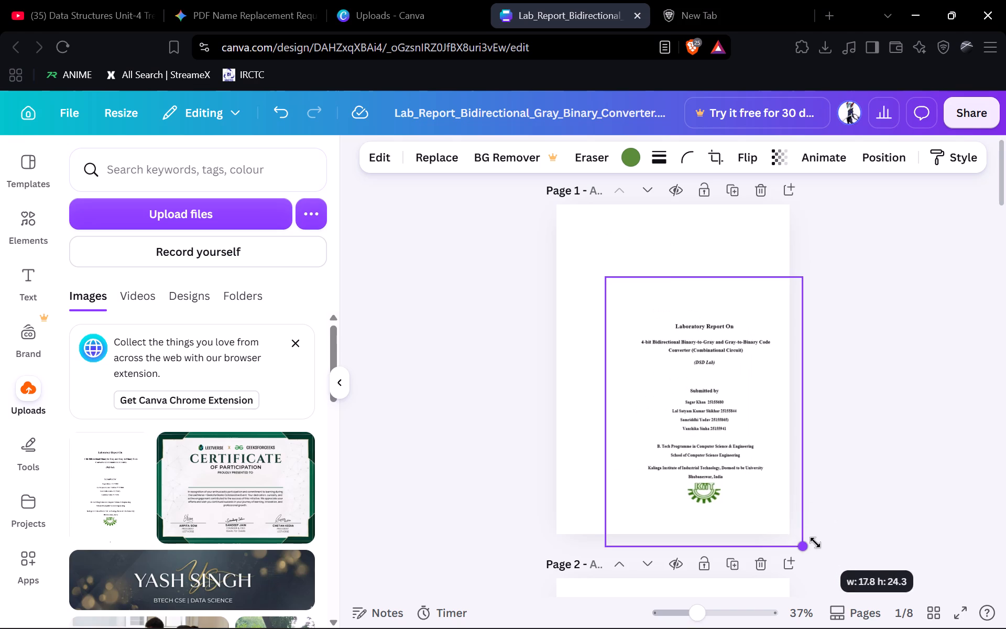
{"action": "left_click_drag", "start_coordinate": [815, 543], "coordinate": [797, 536]}
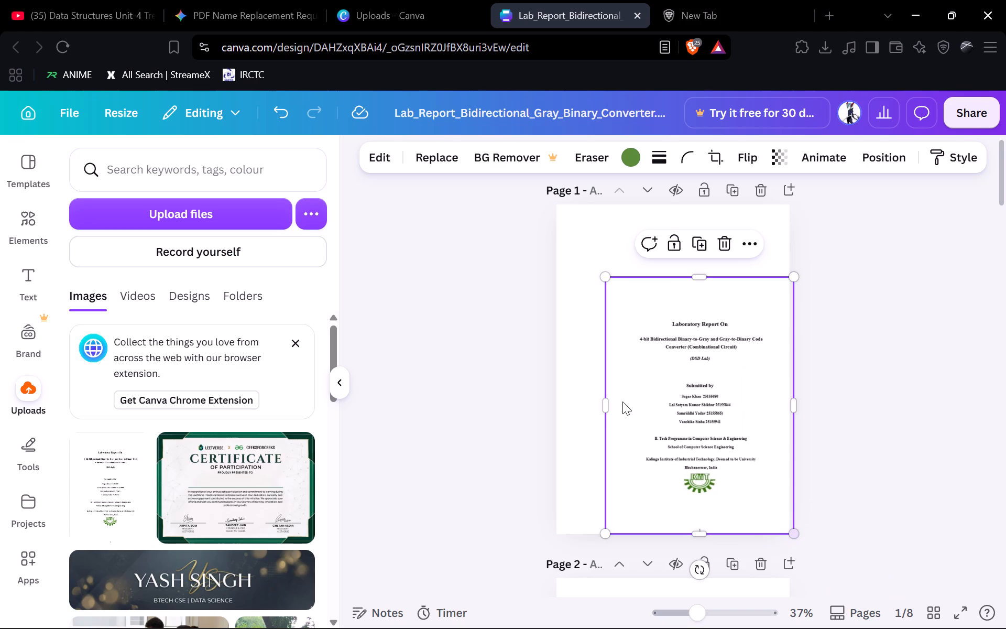
{"action": "left_click_drag", "start_coordinate": [607, 279], "coordinate": [560, 207]}
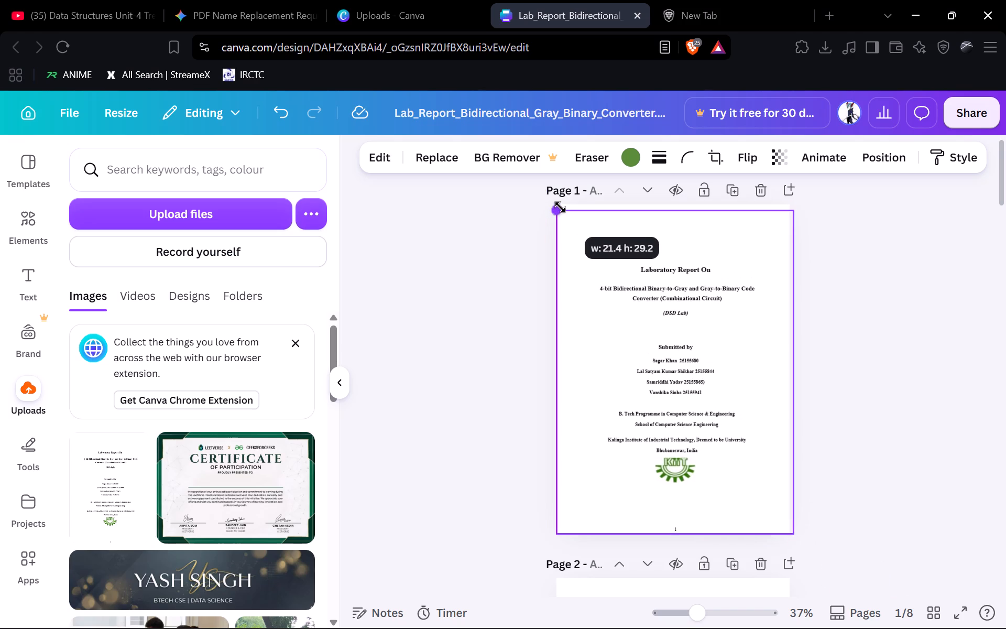
{"action": "left_click_drag", "start_coordinate": [560, 207], "coordinate": [561, 208]}
{"action": "left_click", "coordinate": [880, 294]}
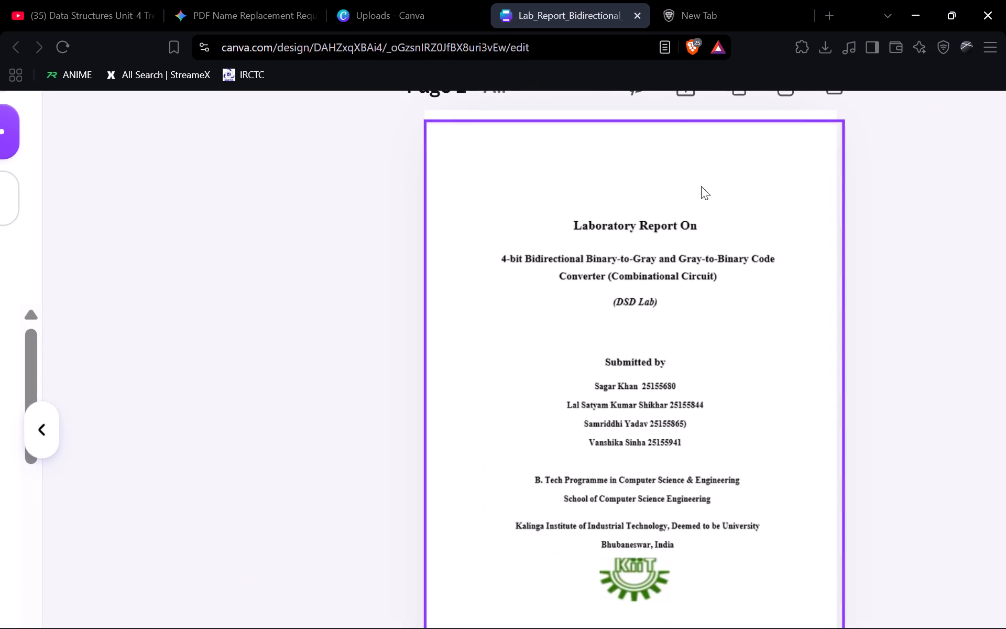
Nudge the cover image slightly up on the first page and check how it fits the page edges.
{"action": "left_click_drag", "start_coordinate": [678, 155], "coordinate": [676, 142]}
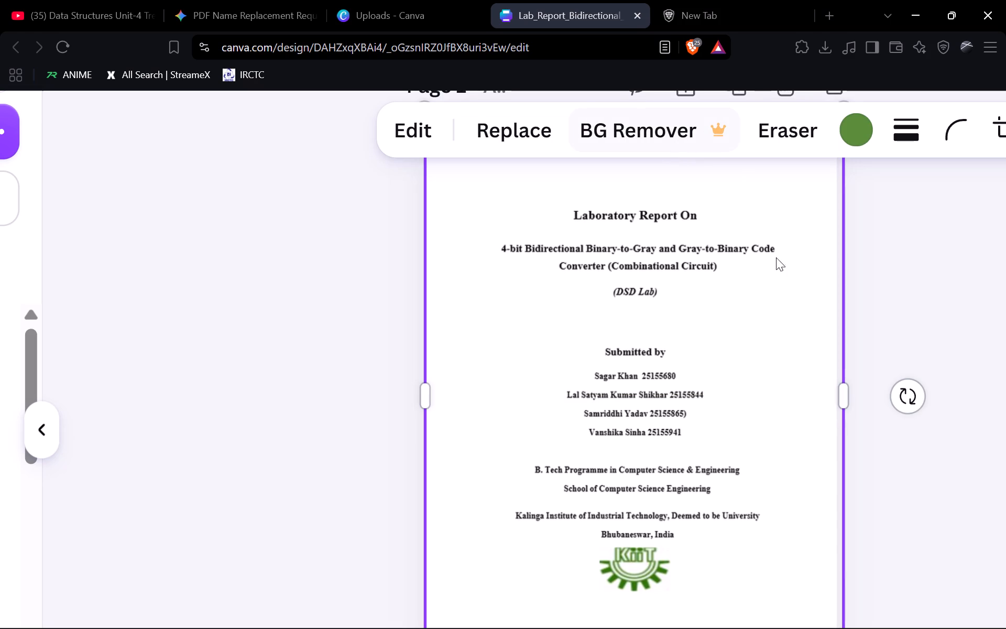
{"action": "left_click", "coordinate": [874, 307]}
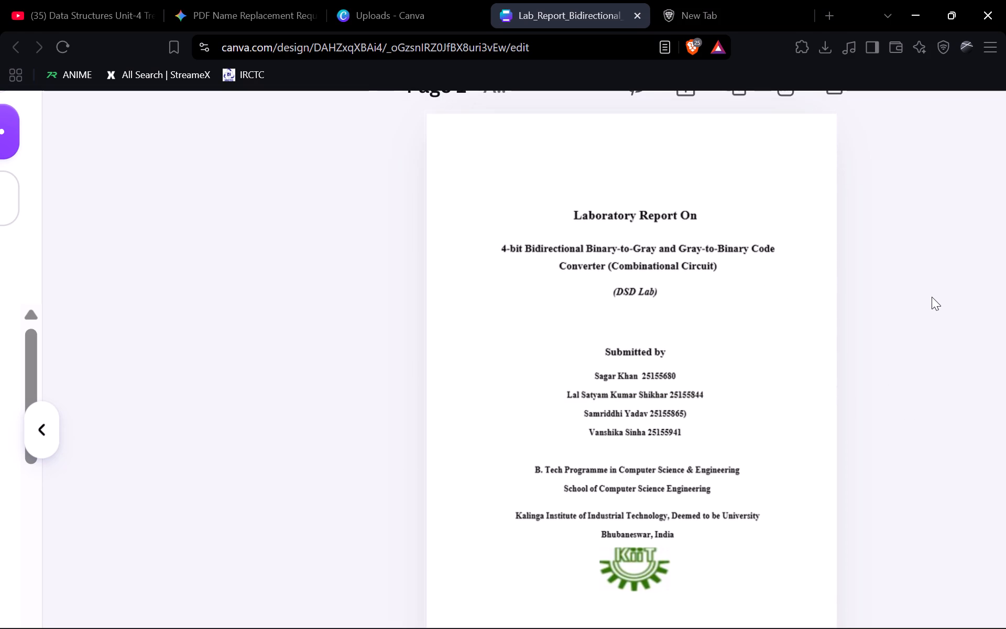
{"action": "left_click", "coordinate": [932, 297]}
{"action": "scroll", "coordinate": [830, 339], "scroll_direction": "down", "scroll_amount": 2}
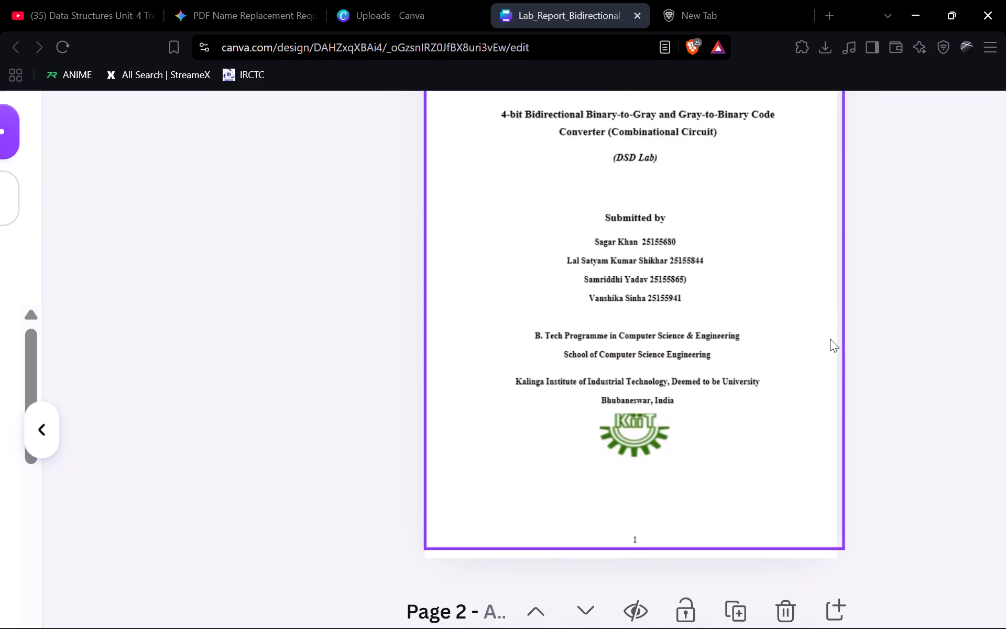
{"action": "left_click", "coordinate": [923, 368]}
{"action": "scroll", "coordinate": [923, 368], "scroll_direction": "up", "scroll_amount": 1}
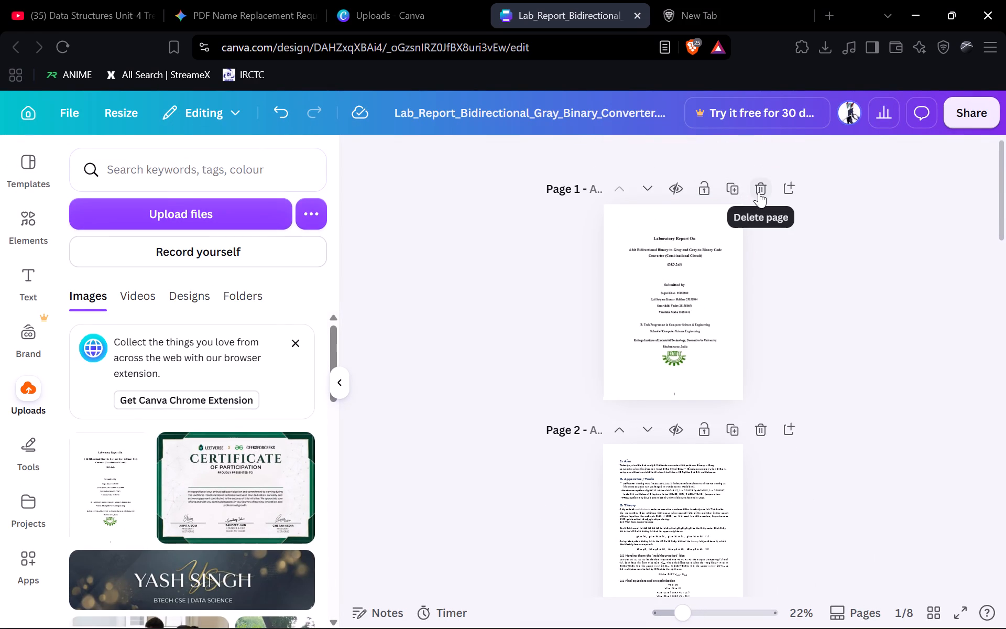
Open the design Lab_Report_Gray_Binary_Converter_1(3).pdf from the Uploads folder at its cover page.
{"action": "left_click", "coordinate": [406, 0]}
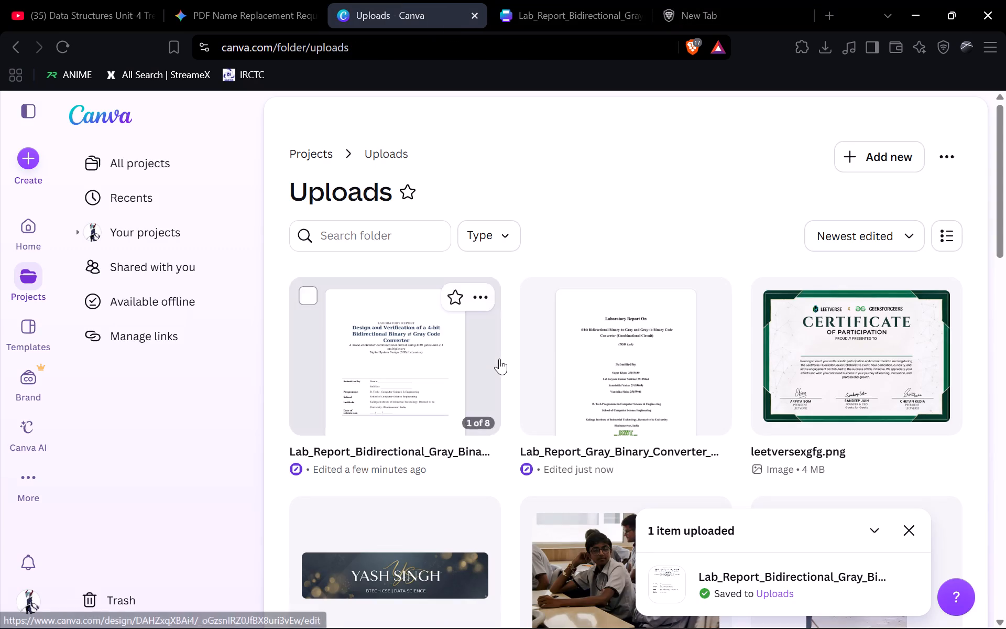
{"action": "scroll", "coordinate": [654, 351], "scroll_direction": "down", "scroll_amount": 2}
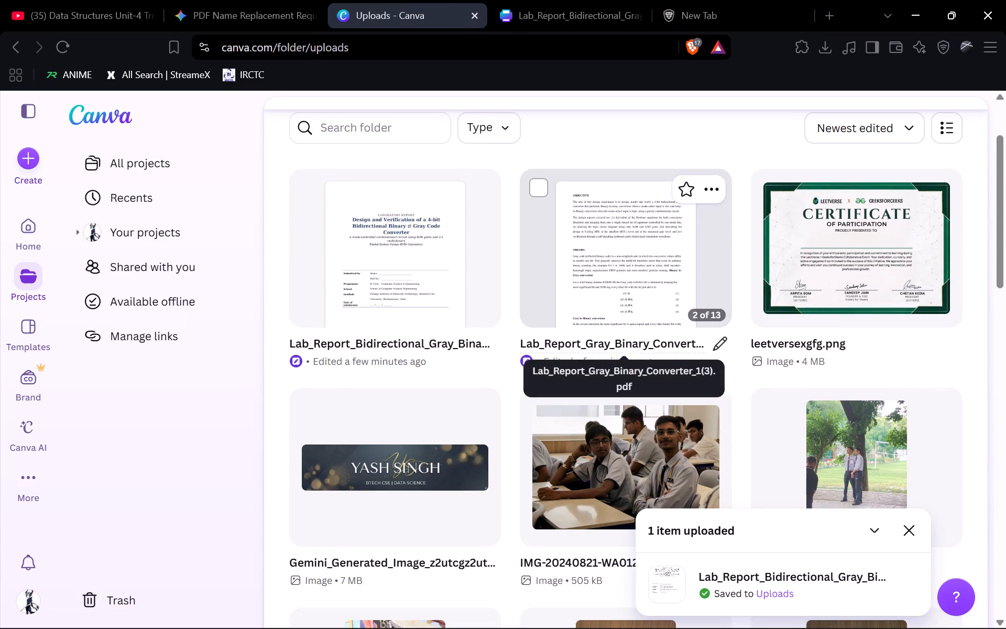
{"action": "left_click", "coordinate": [619, 277]}
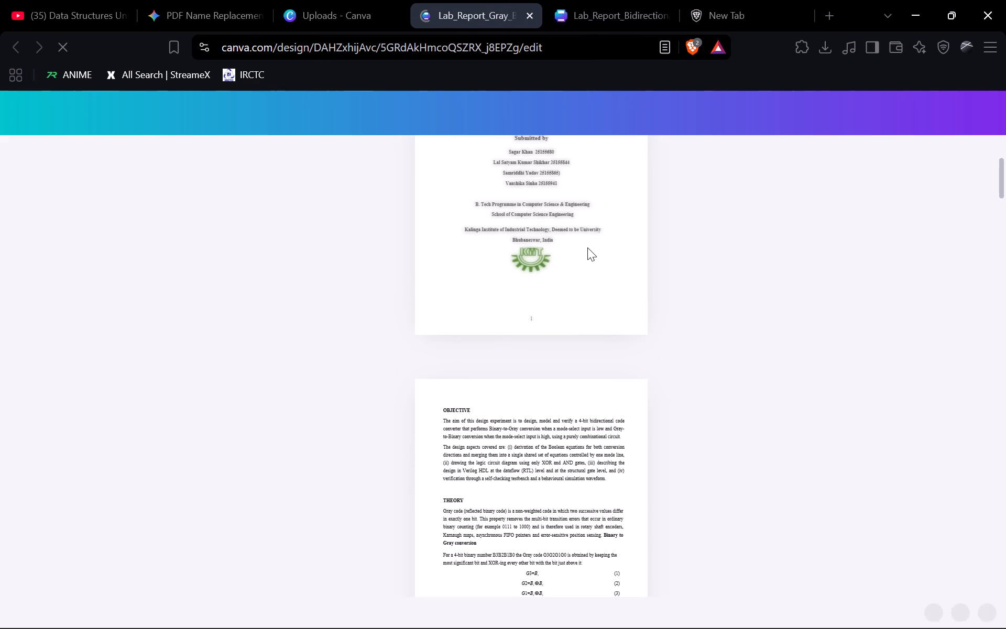
{"action": "scroll", "coordinate": [587, 247], "scroll_direction": "up", "scroll_amount": 5}
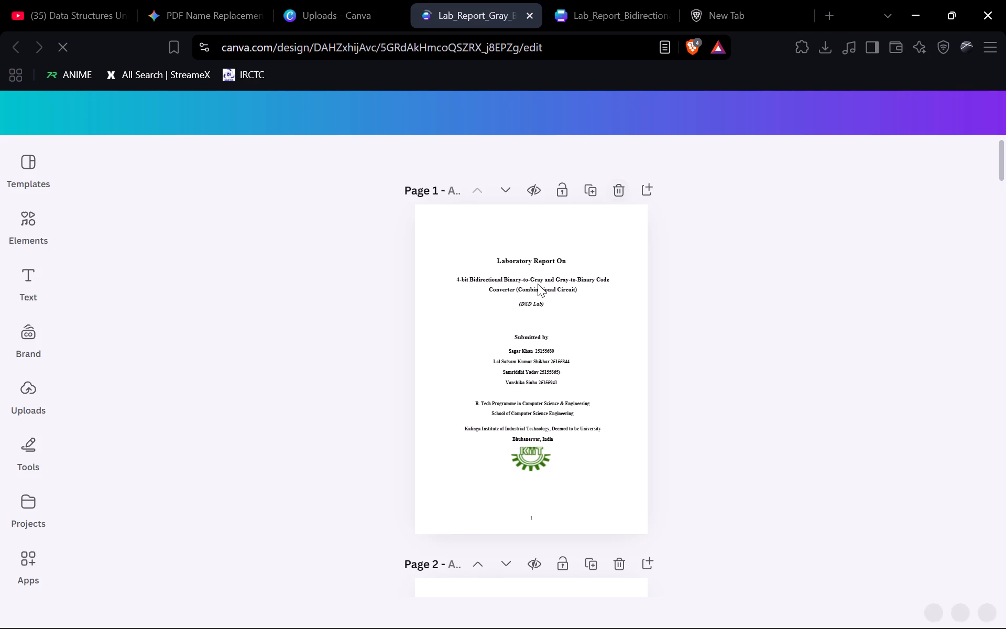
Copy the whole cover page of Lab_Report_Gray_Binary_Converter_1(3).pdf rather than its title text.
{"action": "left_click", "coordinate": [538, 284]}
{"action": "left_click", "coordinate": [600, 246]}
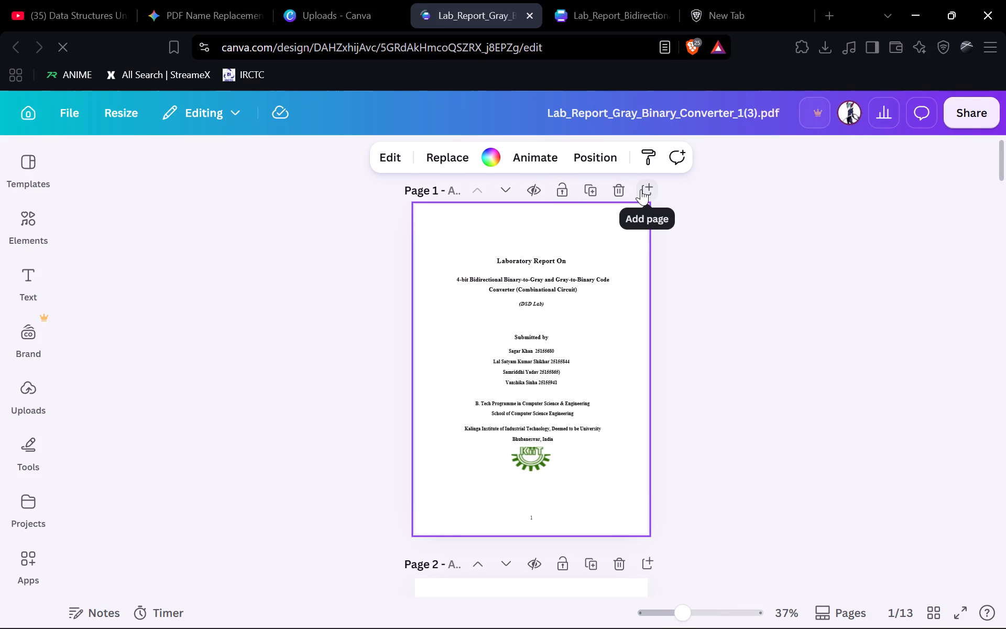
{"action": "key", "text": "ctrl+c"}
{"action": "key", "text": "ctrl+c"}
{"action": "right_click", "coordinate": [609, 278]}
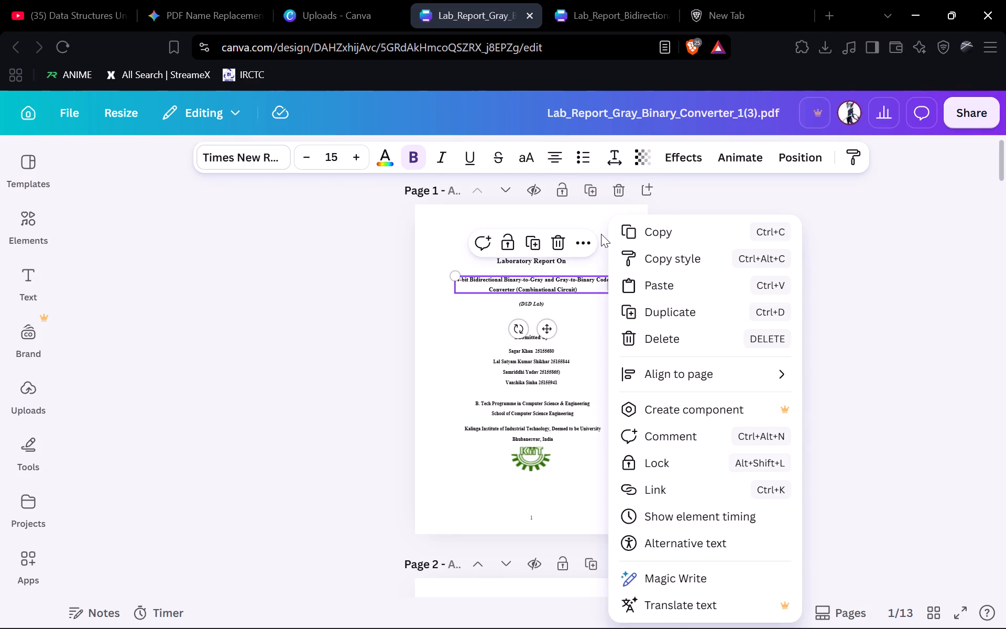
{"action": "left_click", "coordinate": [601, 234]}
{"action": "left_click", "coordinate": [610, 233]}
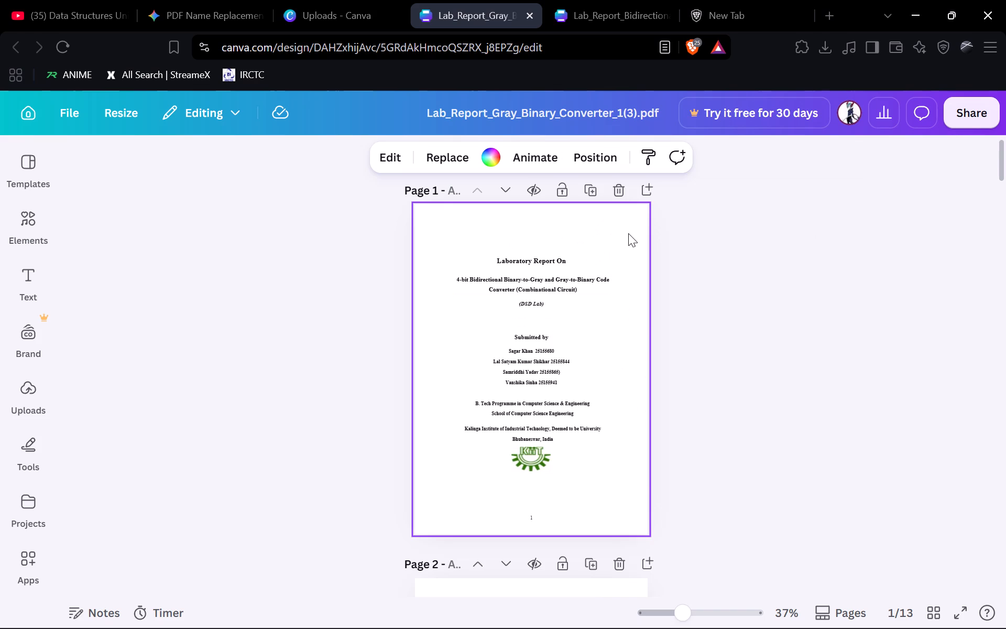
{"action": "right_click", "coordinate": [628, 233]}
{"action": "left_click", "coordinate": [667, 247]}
In the Bidirectional Gray/Binary Converter report, delete the screenshot cover page and add a blank page after the page that follows it.
{"action": "left_click", "coordinate": [584, 0]}
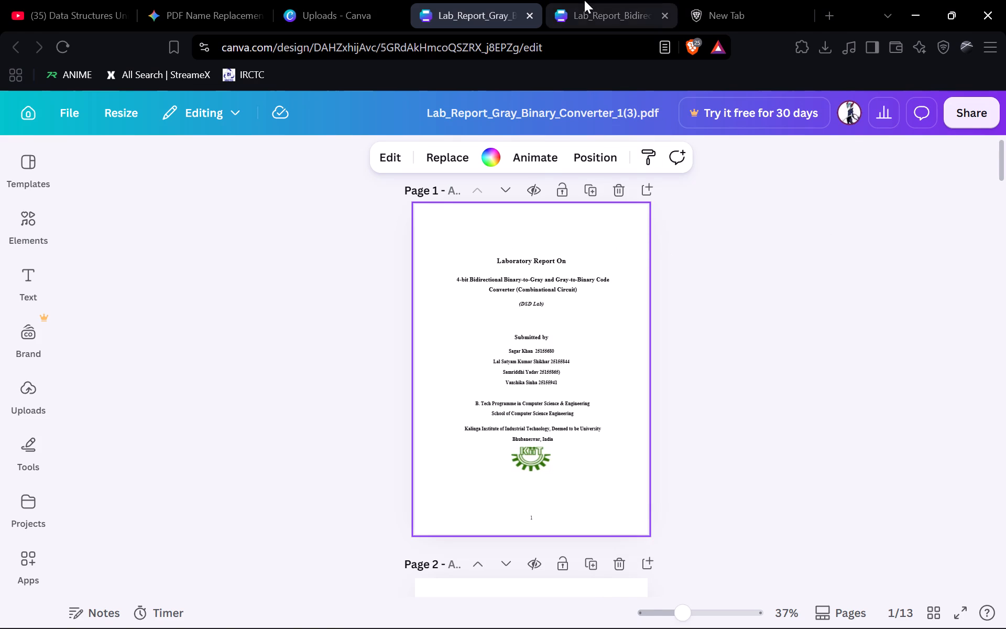
{"action": "left_click", "coordinate": [761, 179]}
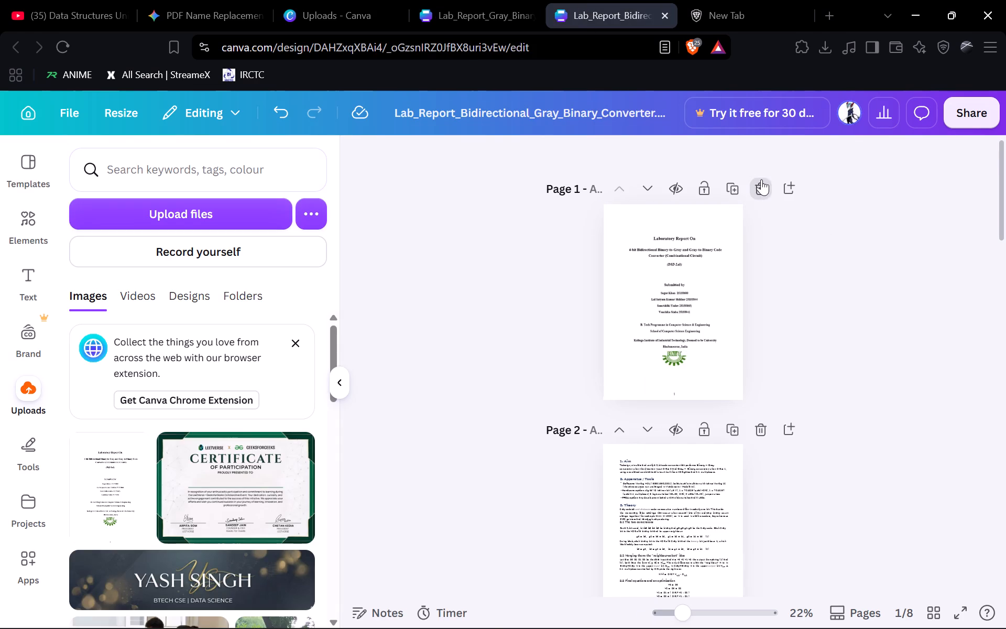
{"action": "left_click", "coordinate": [780, 196]}
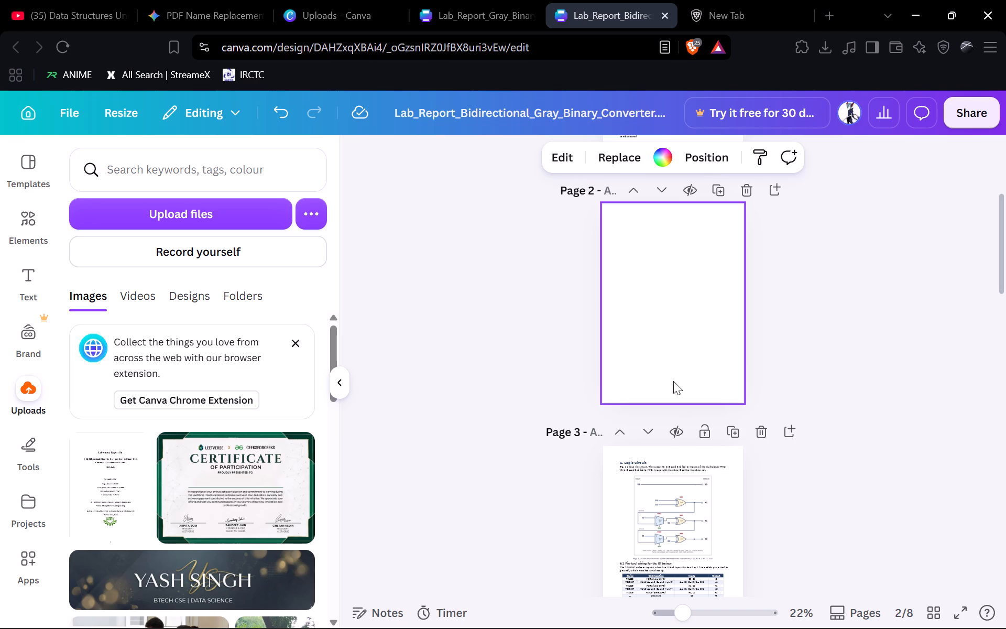
Try to paste the copied cover onto the blank page 2, allowing the site to access the clipboard.
{"action": "key", "text": "ctrl+v"}
{"action": "scroll", "coordinate": [676, 323], "scroll_direction": "up", "scroll_amount": 3}
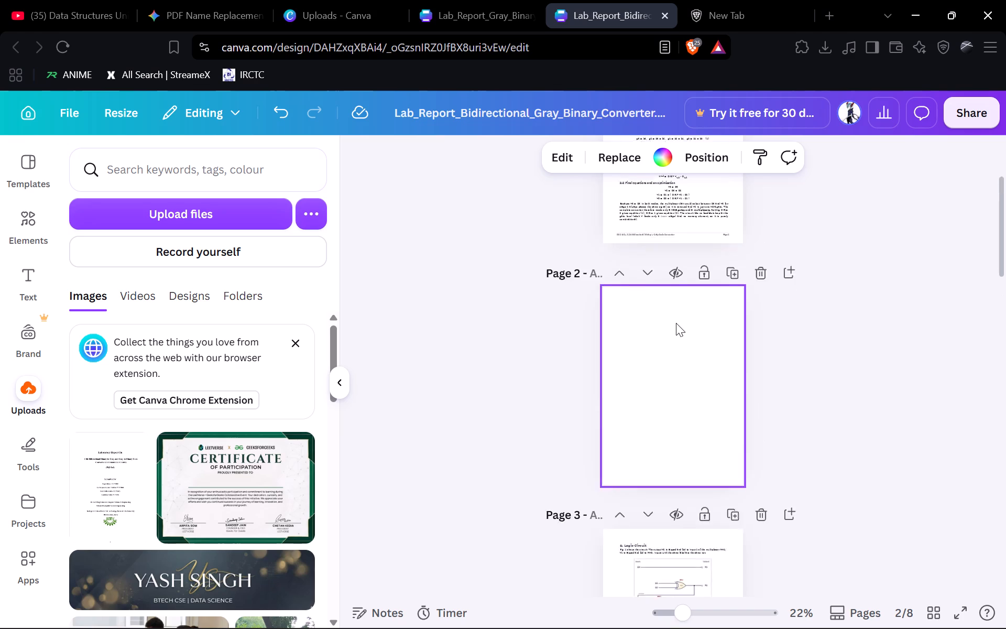
{"action": "scroll", "coordinate": [676, 323], "scroll_direction": "up", "scroll_amount": 4}
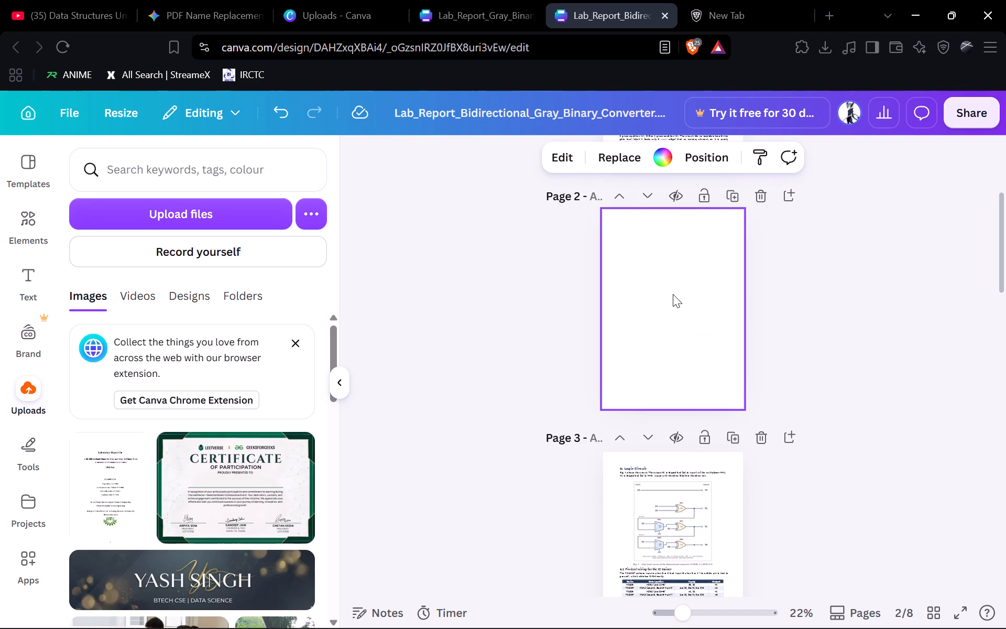
{"action": "right_click", "coordinate": [673, 294]}
{"action": "left_click", "coordinate": [712, 385]}
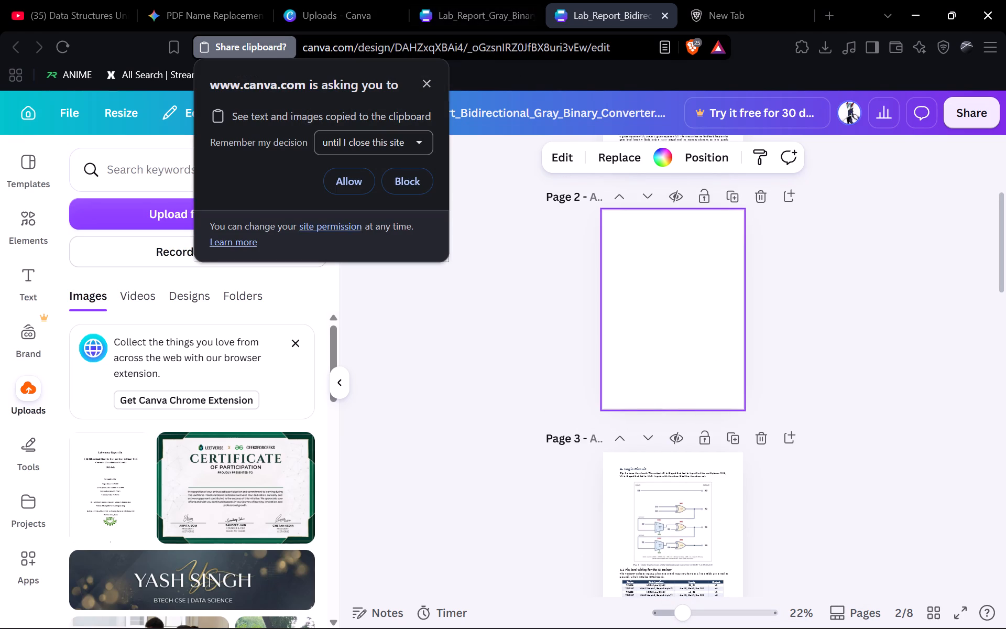
{"action": "left_click", "coordinate": [371, 179]}
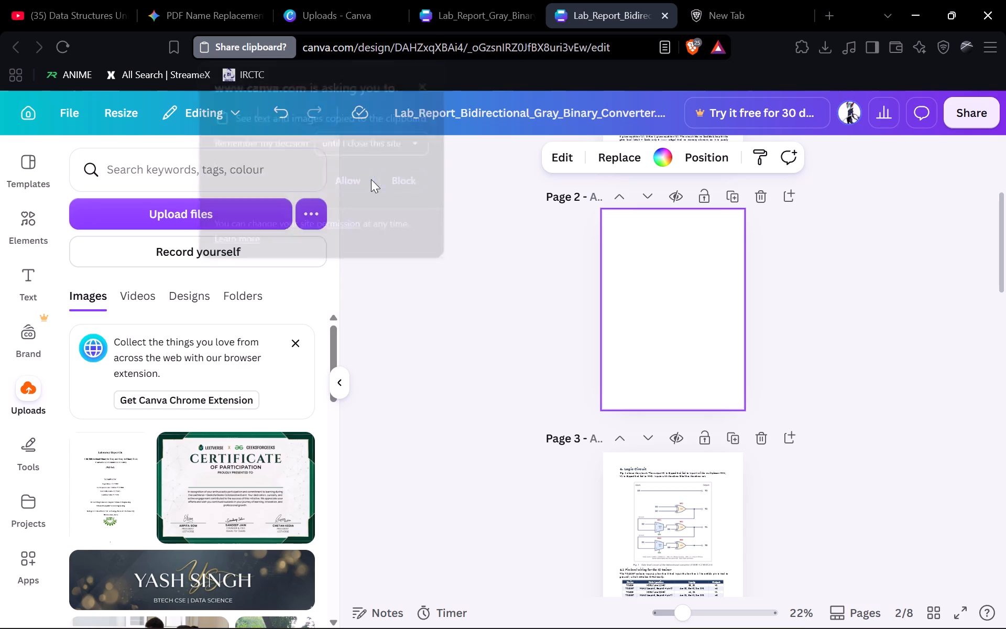
Return to Lab_Report_Gray_Binary_Converter_1(3).pdf and copy its cover page again.
{"action": "left_click", "coordinate": [352, 0]}
{"action": "left_click", "coordinate": [451, 0]}
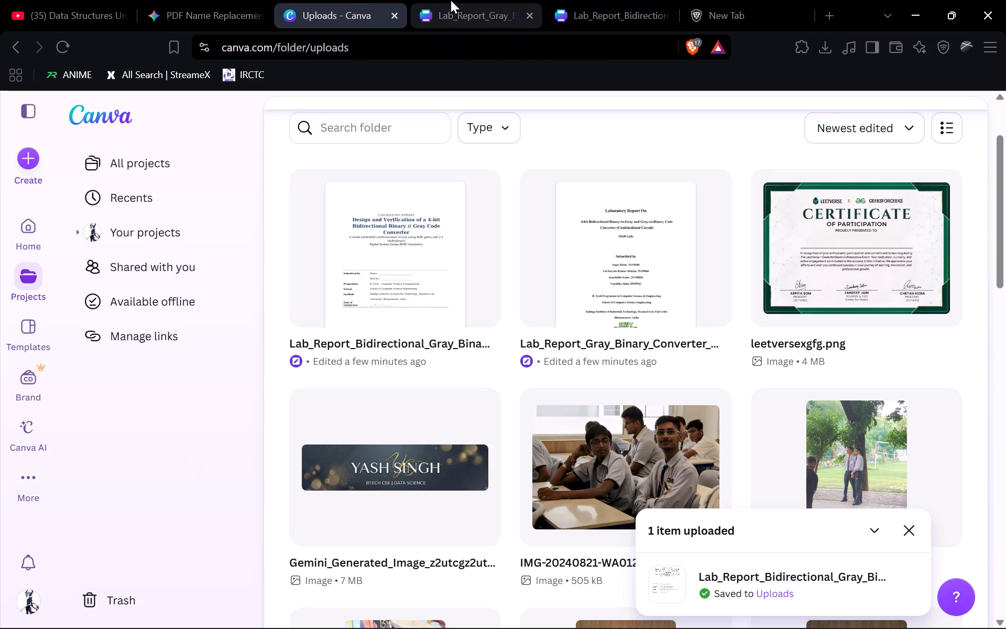
{"action": "left_click", "coordinate": [614, 0]}
{"action": "left_click", "coordinate": [596, 1]}
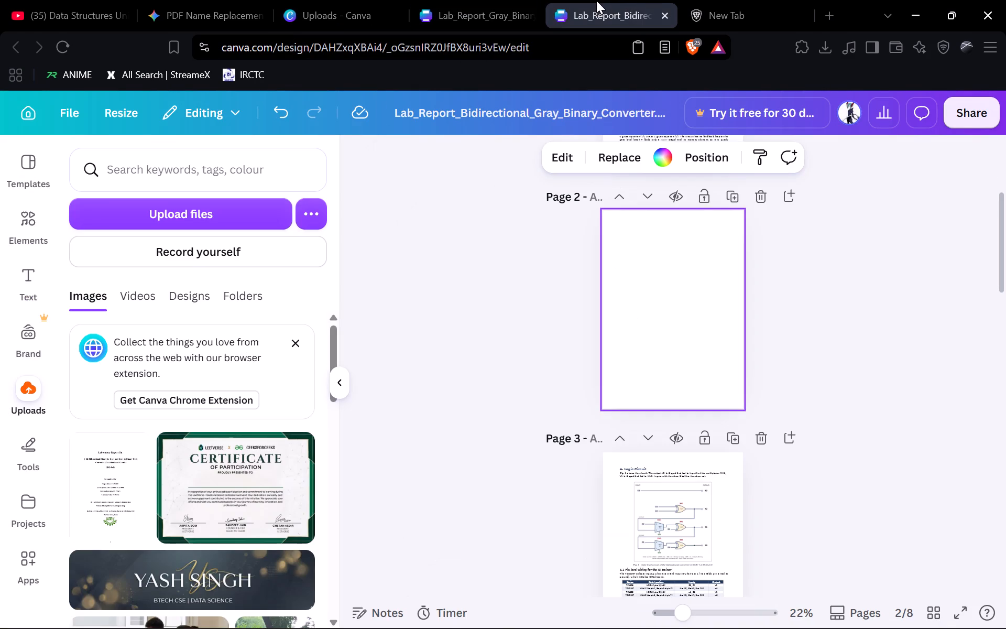
{"action": "left_click", "coordinate": [462, 0]}
{"action": "left_click_drag", "start_coordinate": [514, 305], "coordinate": [573, 133]}
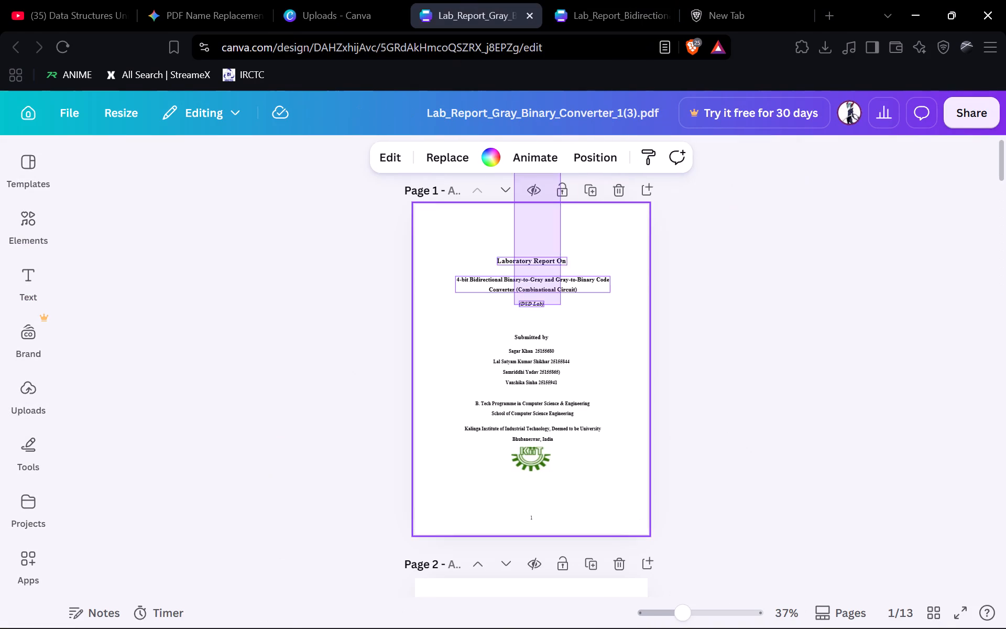
{"action": "left_click_drag", "start_coordinate": [573, 133], "coordinate": [537, 278]}
{"action": "left_click", "coordinate": [618, 267]}
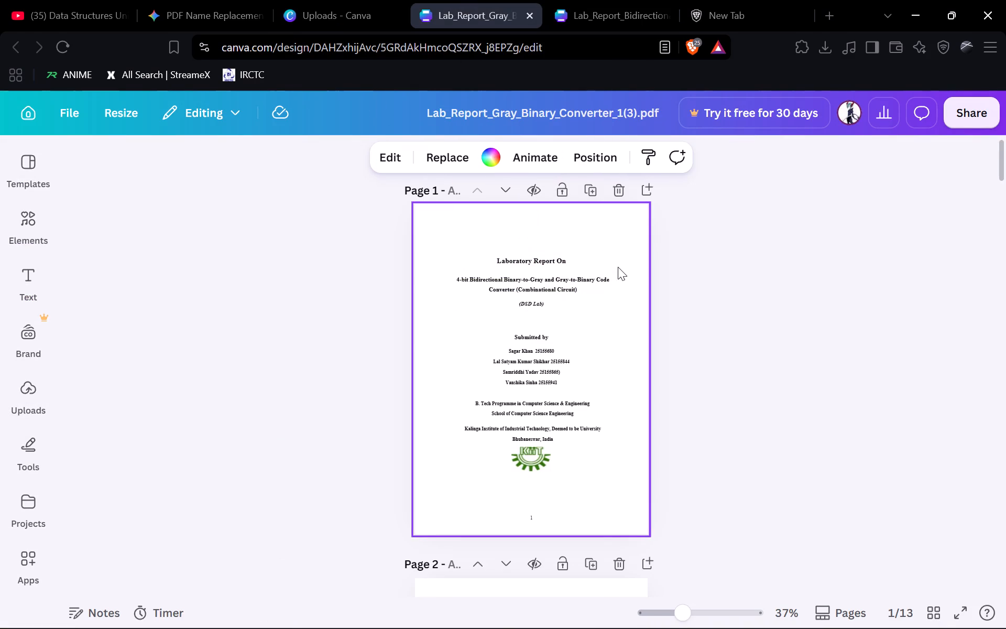
{"action": "right_click", "coordinate": [628, 265]}
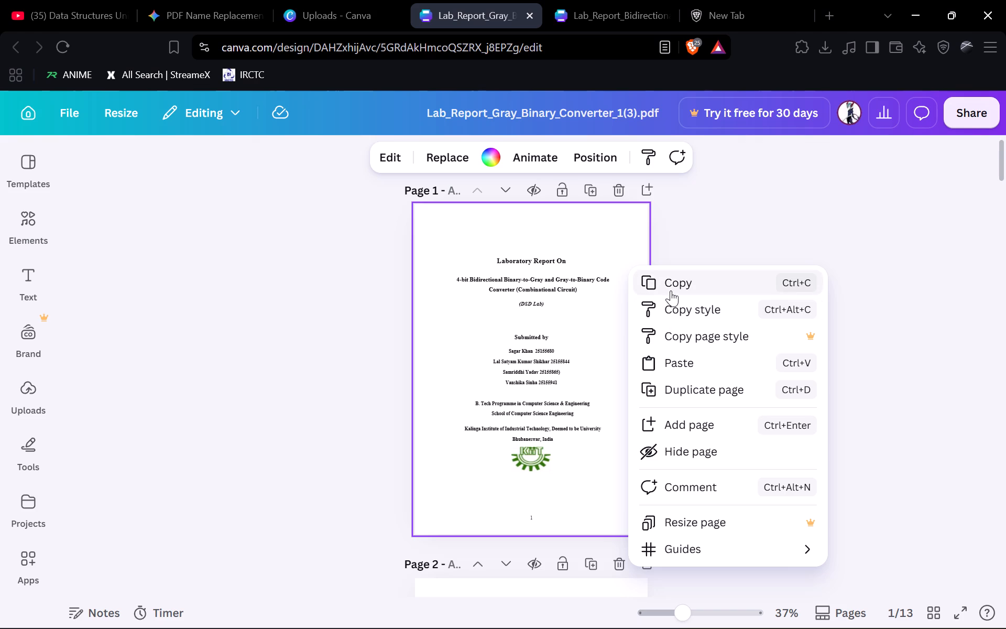
{"action": "left_click", "coordinate": [671, 290]}
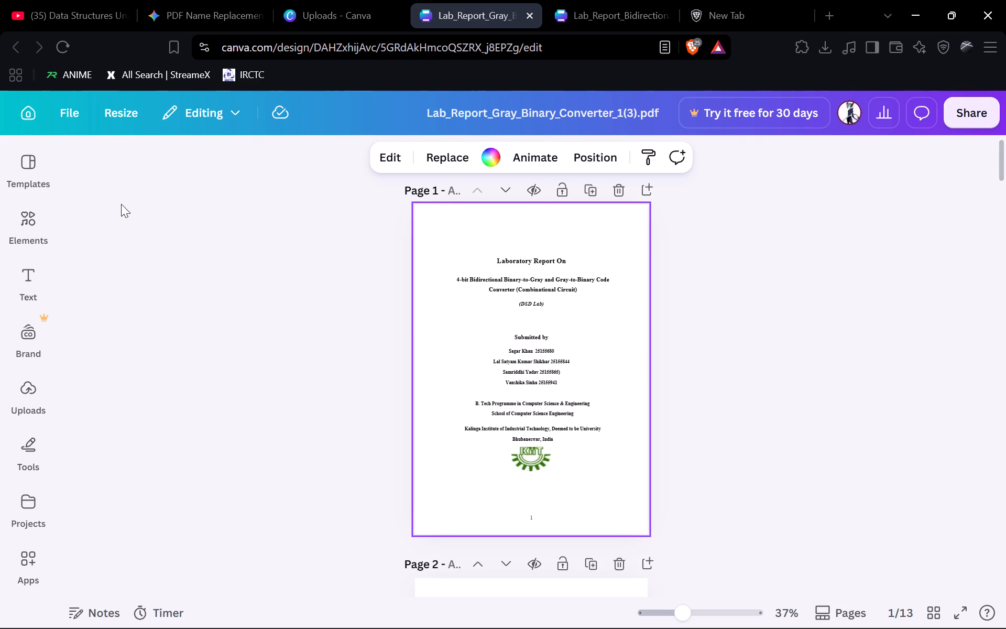
Browse the uploaded images, videos, folders and designs, and look through the remaining pages of the Bidirectional report.
{"action": "left_click", "coordinate": [35, 395]}
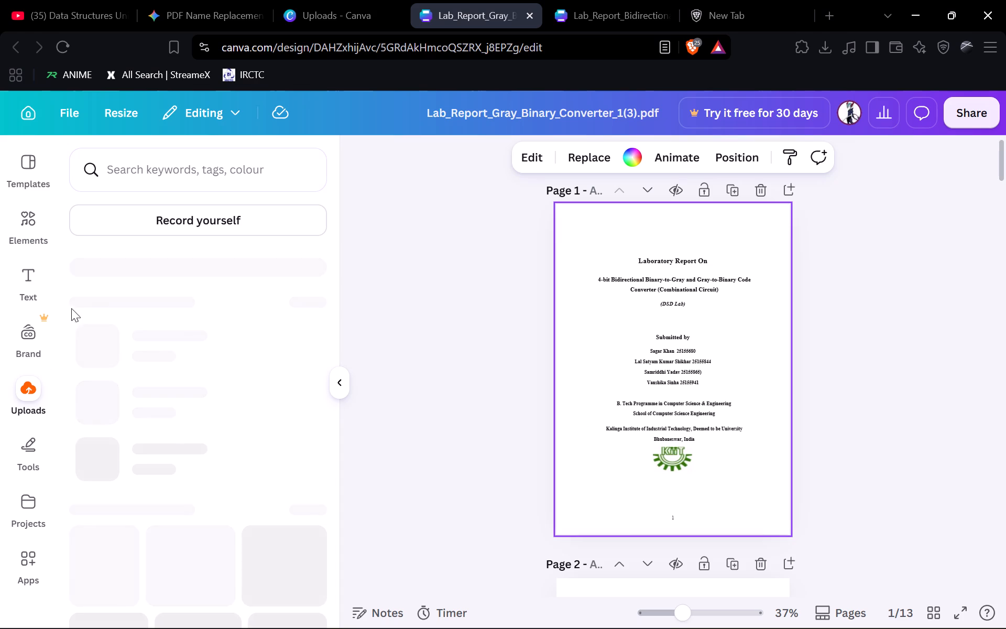
{"action": "scroll", "coordinate": [155, 406], "scroll_direction": "down", "scroll_amount": 2}
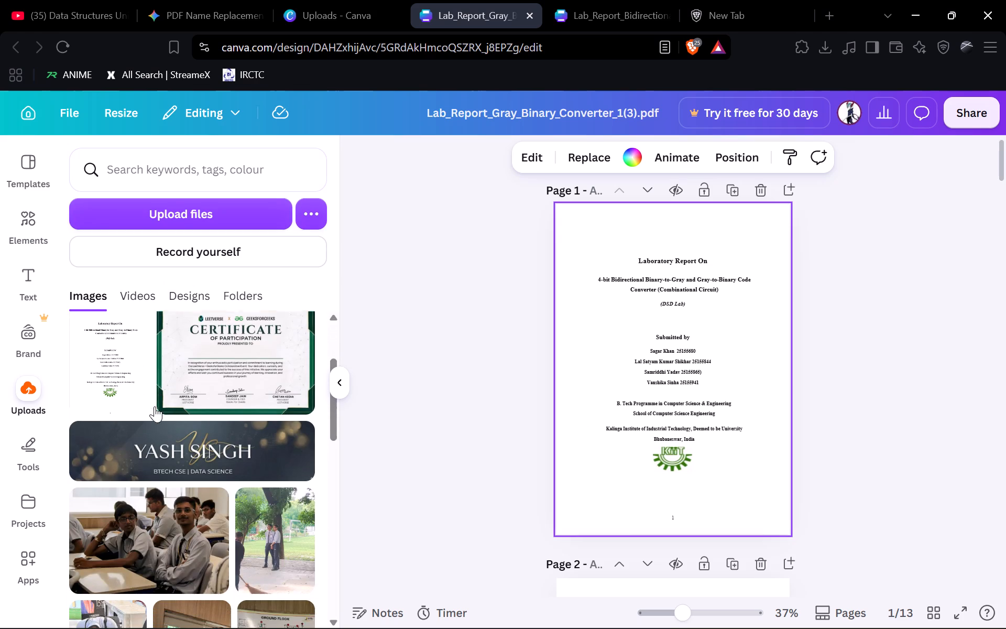
{"action": "scroll", "coordinate": [155, 406], "scroll_direction": "down", "scroll_amount": 2}
{"action": "scroll", "coordinate": [155, 406], "scroll_direction": "up", "scroll_amount": 4}
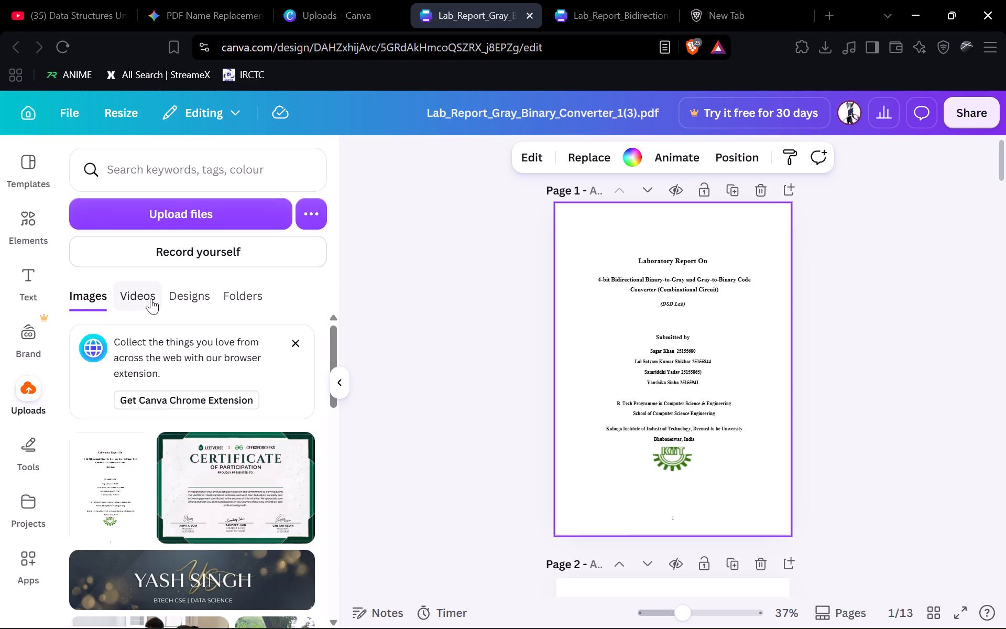
{"action": "left_click", "coordinate": [151, 298]}
{"action": "left_click", "coordinate": [246, 294]}
{"action": "left_click", "coordinate": [193, 291]}
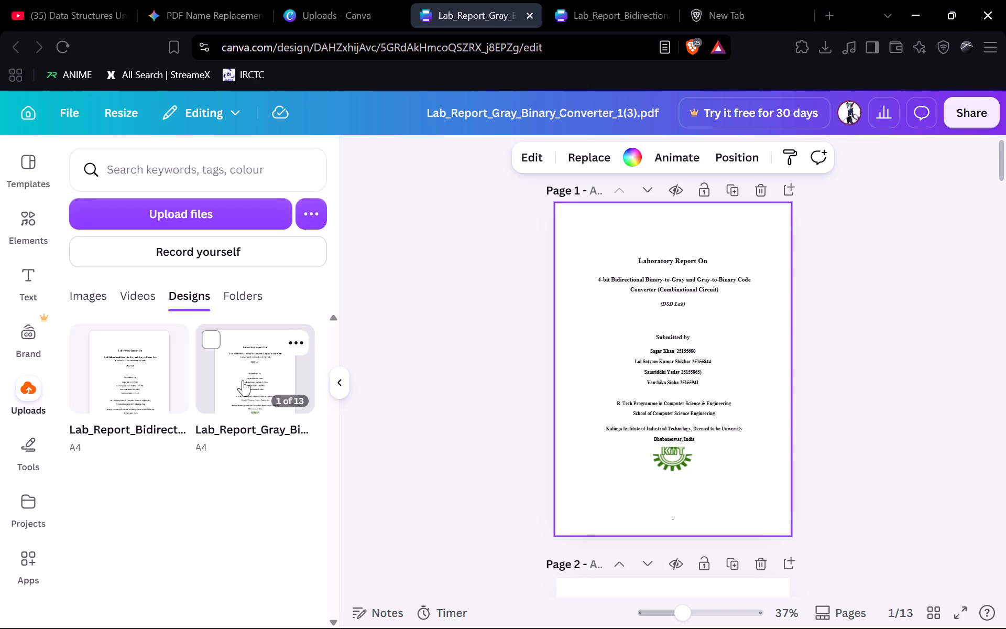
{"action": "left_click", "coordinate": [610, 0]}
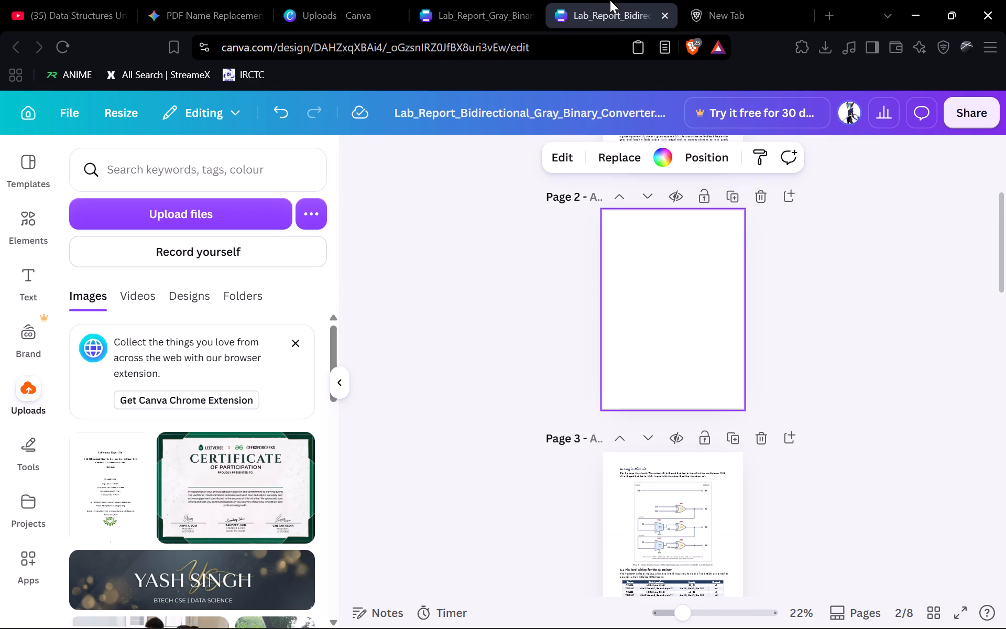
{"action": "scroll", "coordinate": [498, 343], "scroll_direction": "down", "scroll_amount": 14}
{"action": "left_click", "coordinate": [455, 5]}
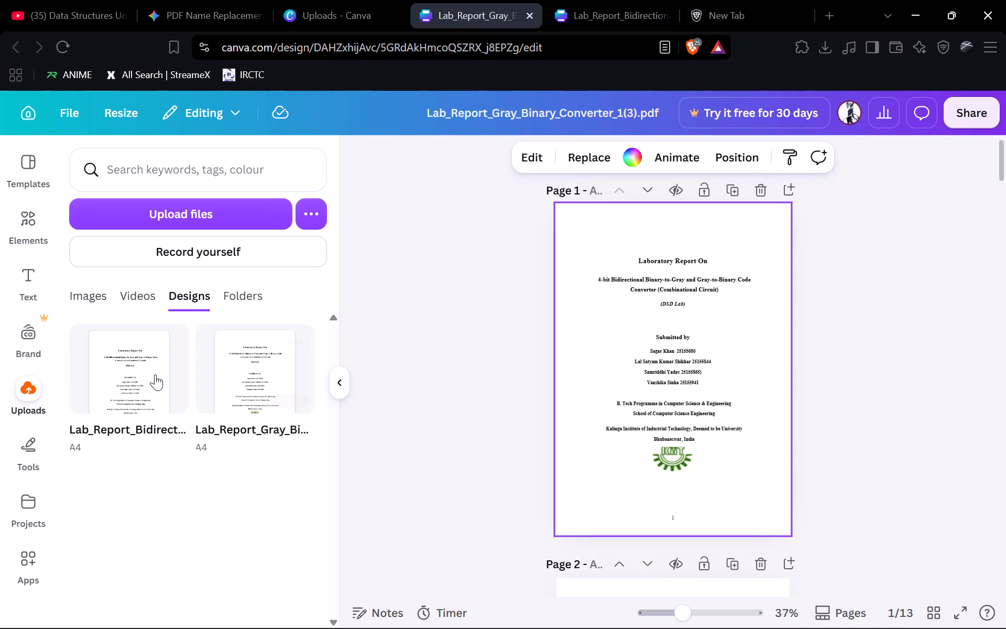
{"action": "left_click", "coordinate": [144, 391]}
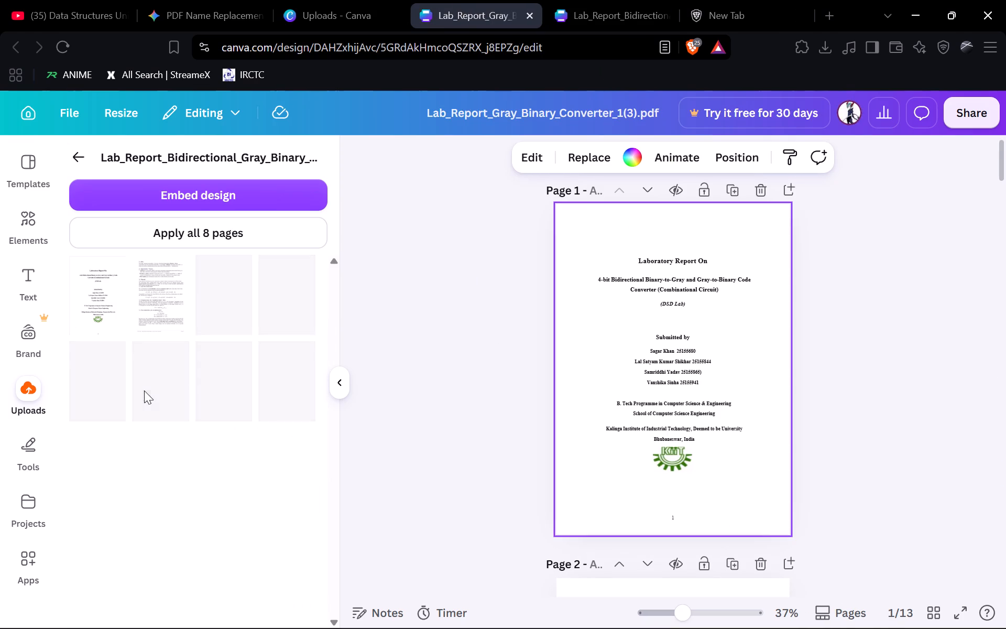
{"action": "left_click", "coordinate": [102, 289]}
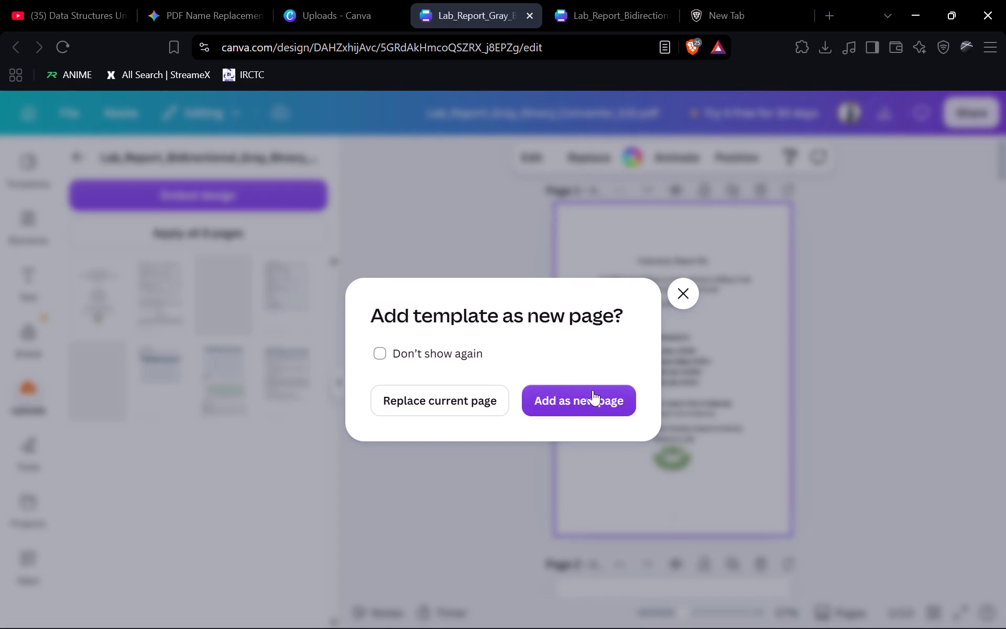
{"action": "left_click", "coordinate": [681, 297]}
Close Lab_Report_Gray_Binary_Converter_1(3).pdf and return to the Bidirectional Gray/Binary Converter report.
{"action": "scroll", "coordinate": [504, 255], "scroll_direction": "down", "scroll_amount": 2}
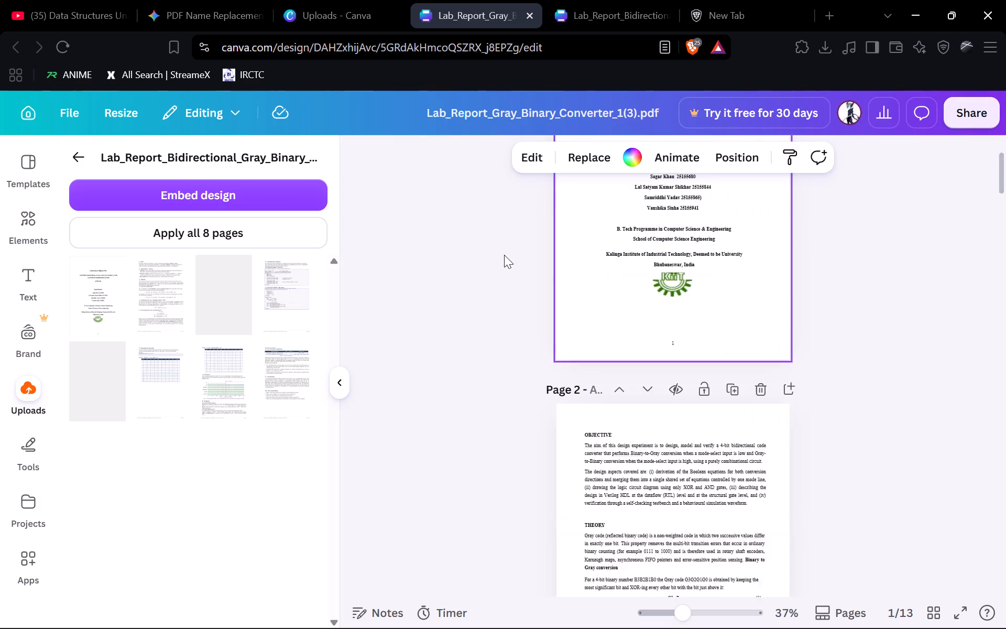
{"action": "scroll", "coordinate": [504, 255], "scroll_direction": "down", "scroll_amount": 2}
{"action": "left_click", "coordinate": [618, 0]}
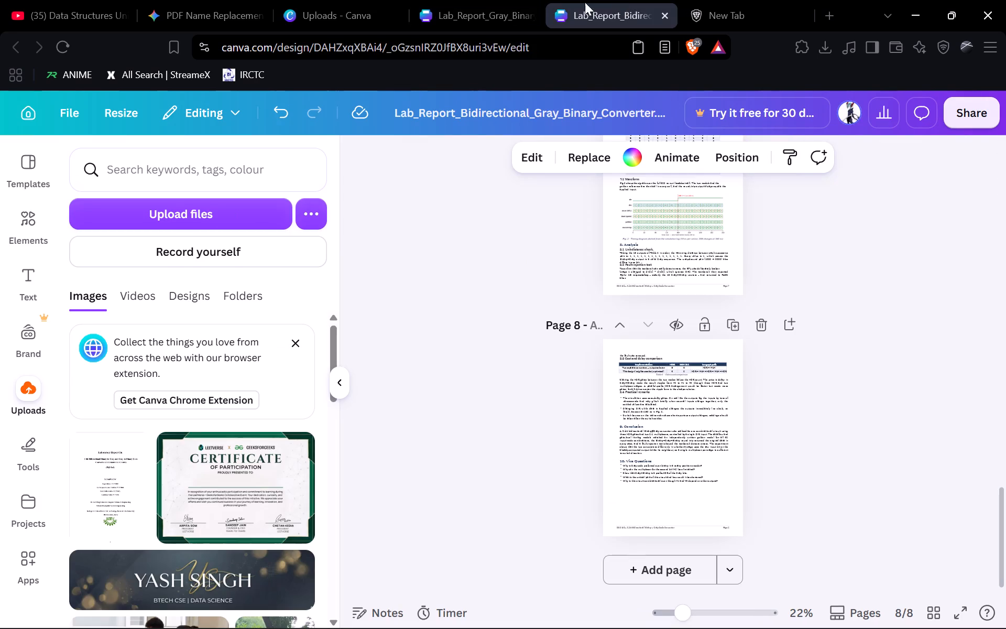
{"action": "left_click", "coordinate": [527, 9]}
{"action": "scroll", "coordinate": [601, 276], "scroll_direction": "up", "scroll_amount": 7}
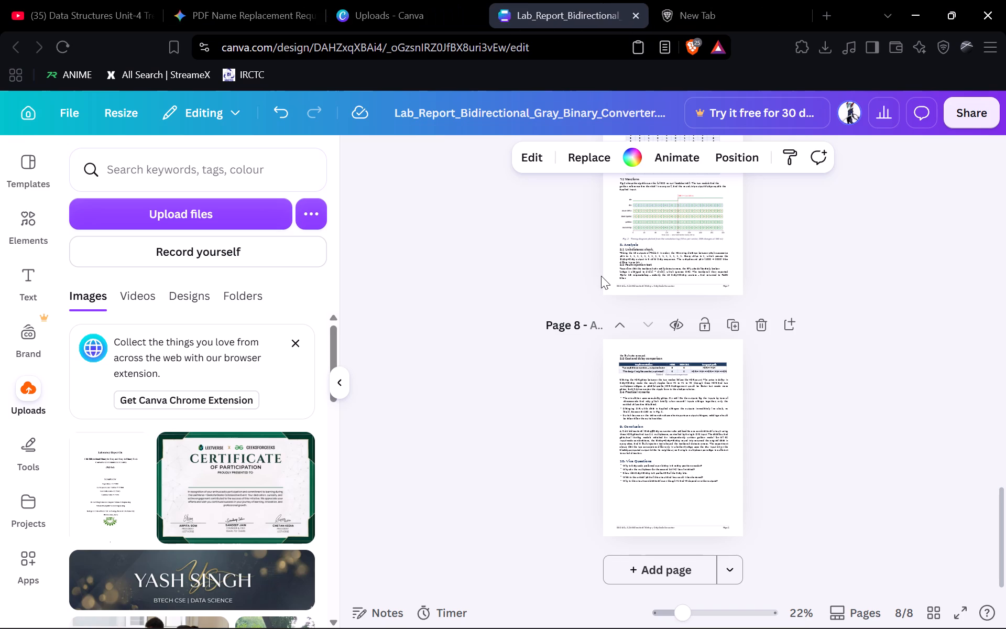
Apply the cover page of the uploaded Lab_Report_Gray_Binary_Converter_1(3) design to the blank page 2 and check it up close.
{"action": "scroll", "coordinate": [601, 276], "scroll_direction": "up", "scroll_amount": 4}
{"action": "scroll", "coordinate": [782, 566], "scroll_direction": "up", "scroll_amount": 7}
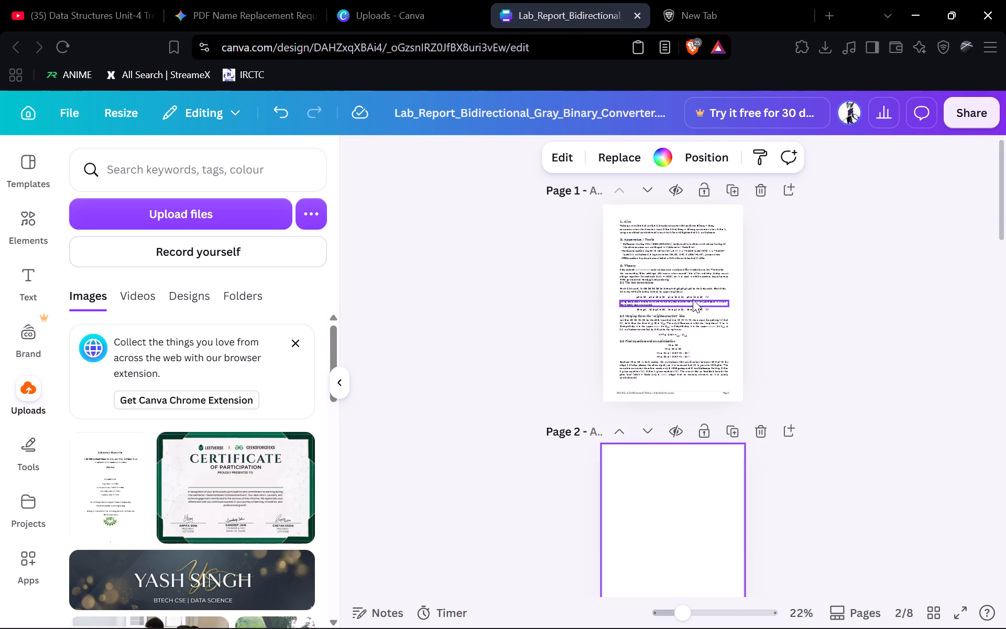
{"action": "left_click", "coordinate": [179, 290]}
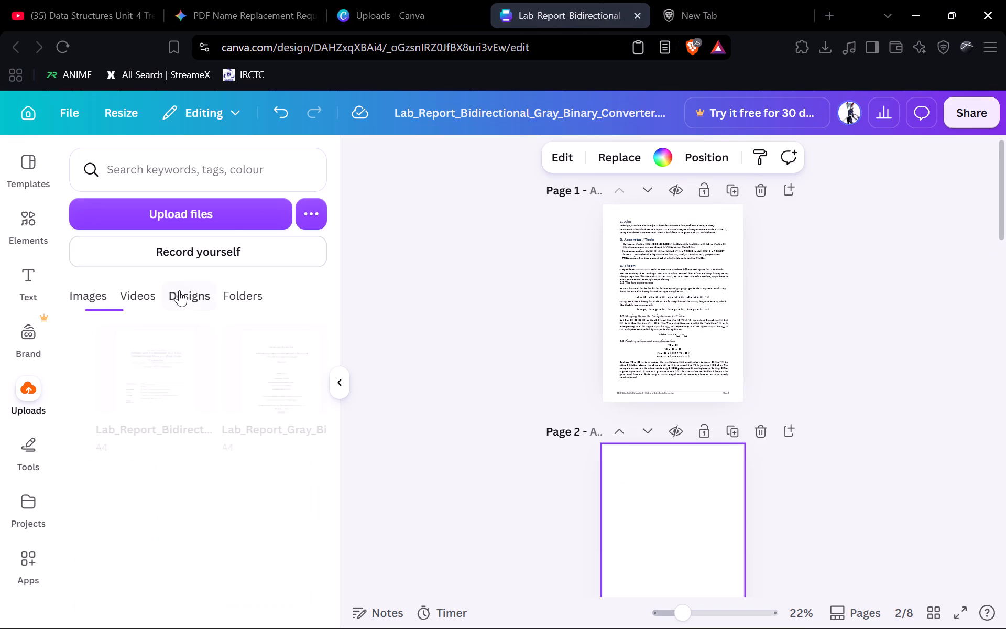
{"action": "left_click", "coordinate": [164, 376]}
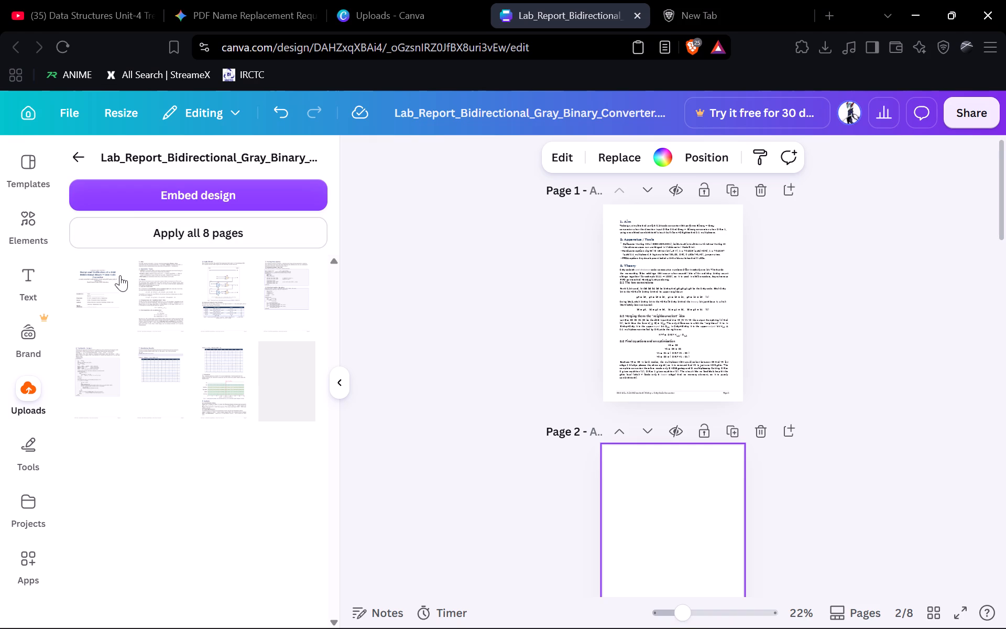
{"action": "left_click", "coordinate": [76, 153]}
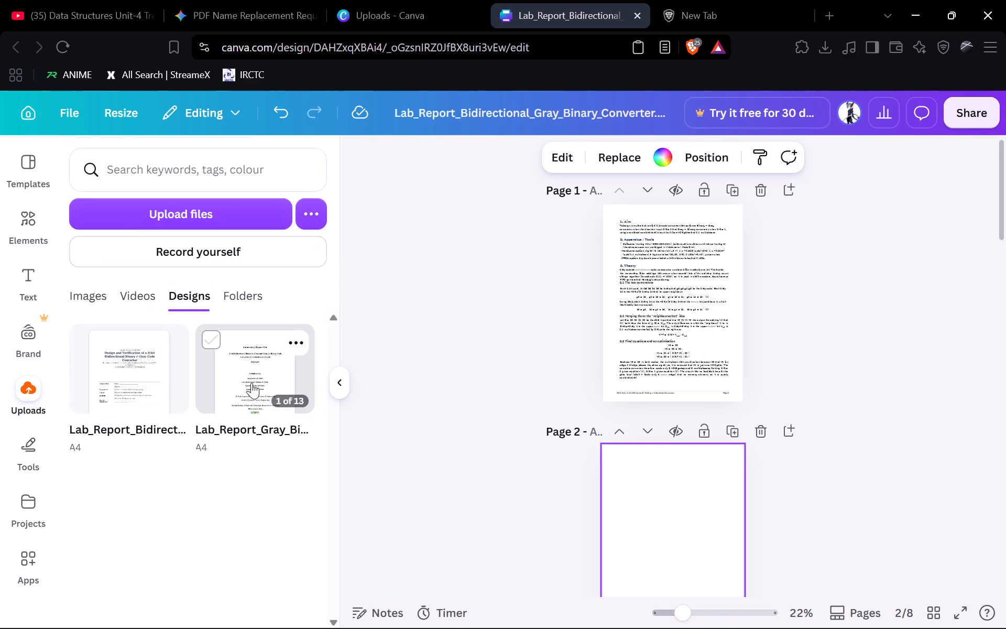
{"action": "left_click", "coordinate": [251, 383]}
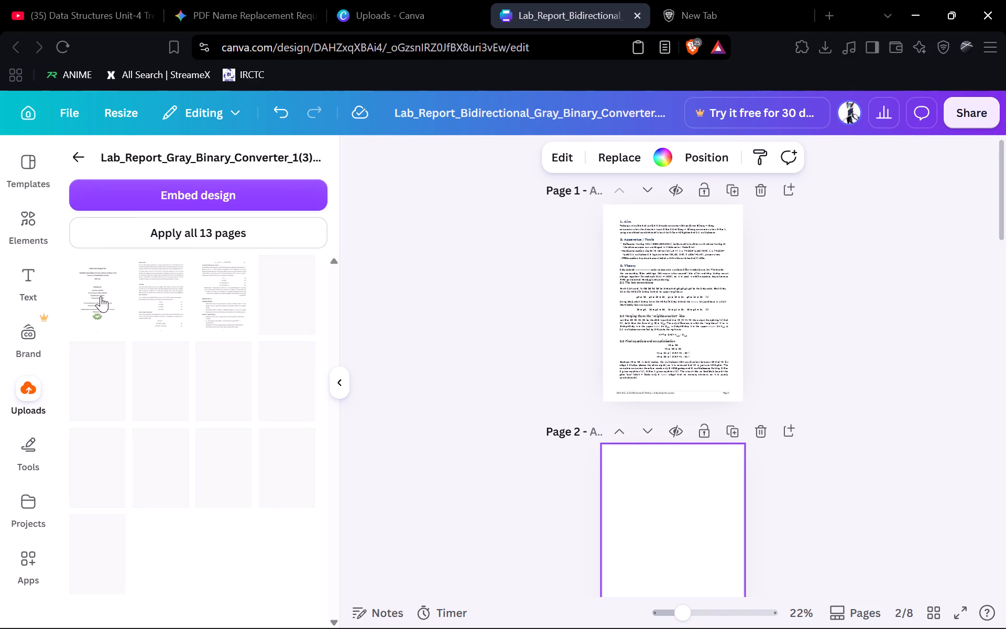
{"action": "left_click", "coordinate": [100, 296]}
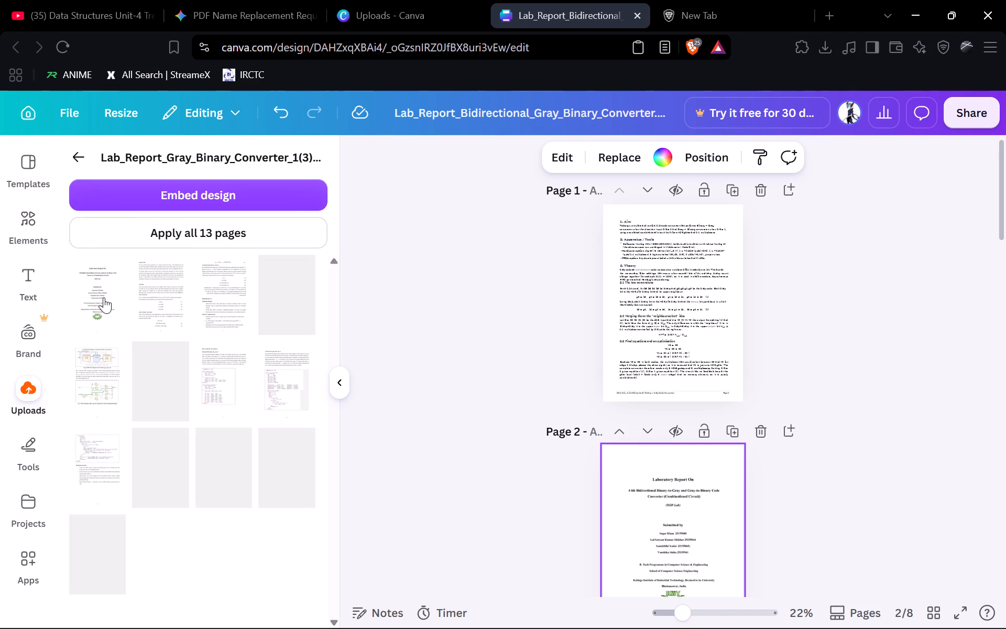
{"action": "left_click", "coordinate": [864, 367]}
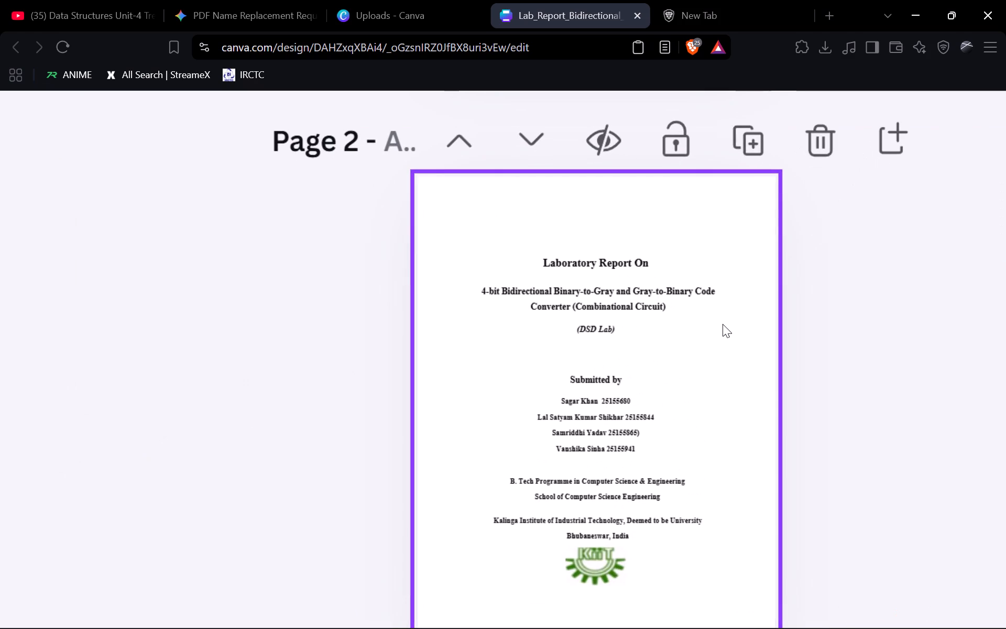
{"action": "right_click", "coordinate": [839, 427]}
{"action": "scroll", "coordinate": [839, 427], "scroll_direction": "down", "scroll_amount": 7, "text": "ctrl"}
{"action": "left_click", "coordinate": [955, 415]}
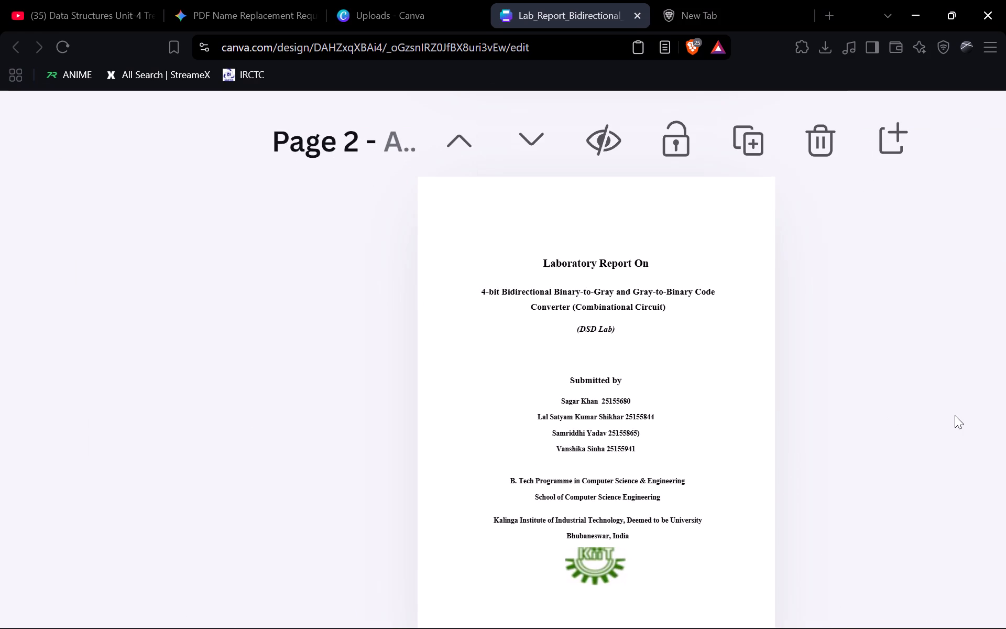
Add the last page of Lab_Report_Gray_Binary_Converter_1(3), with the student signatures, as a new page after page 8.
{"action": "scroll", "coordinate": [731, 515], "scroll_direction": "down", "scroll_amount": 9}
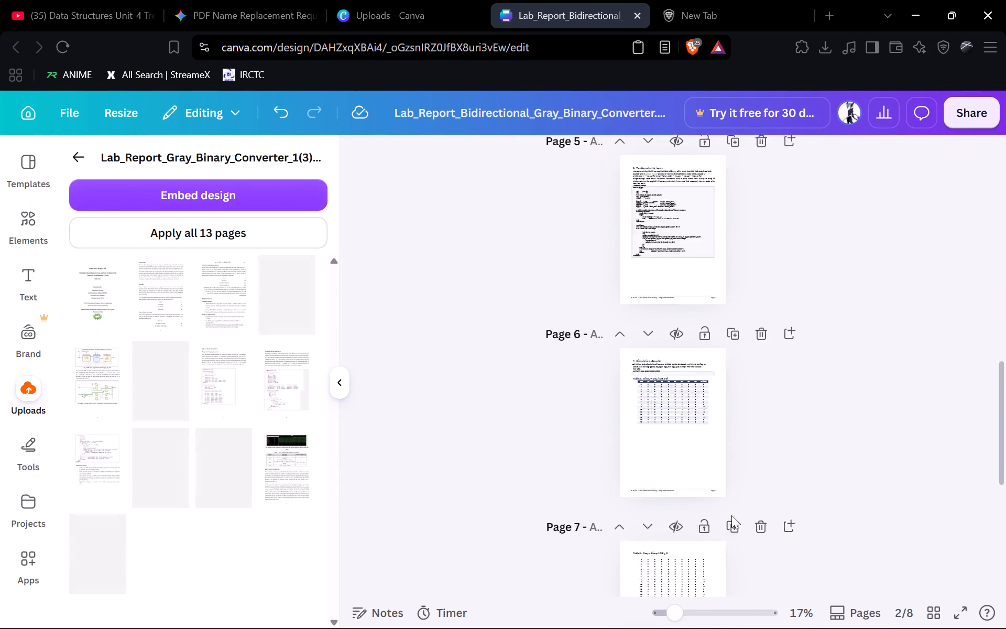
{"action": "scroll", "coordinate": [731, 515], "scroll_direction": "down", "scroll_amount": 6}
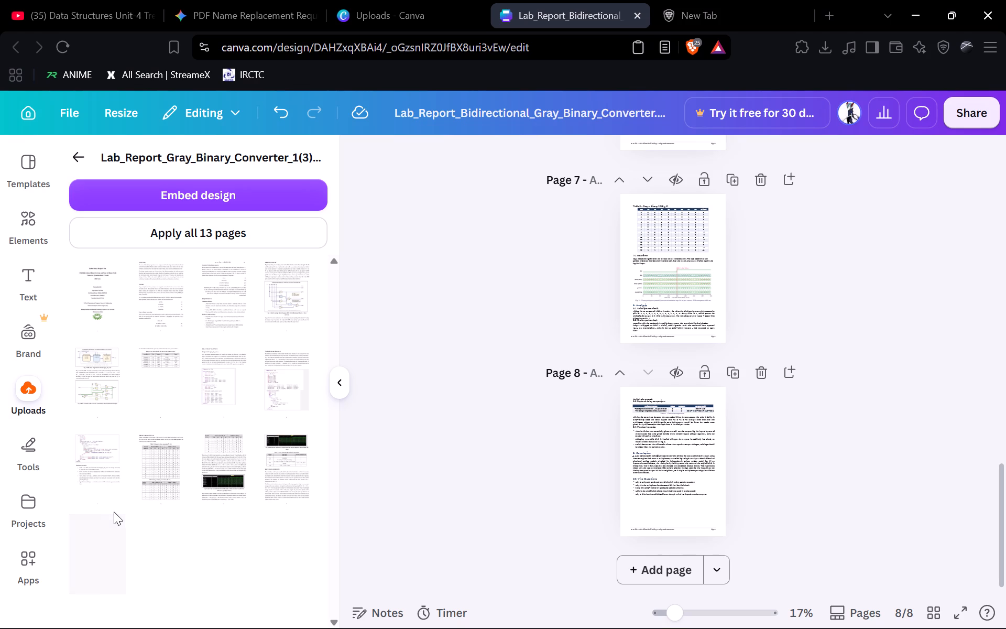
{"action": "left_click", "coordinate": [97, 539]}
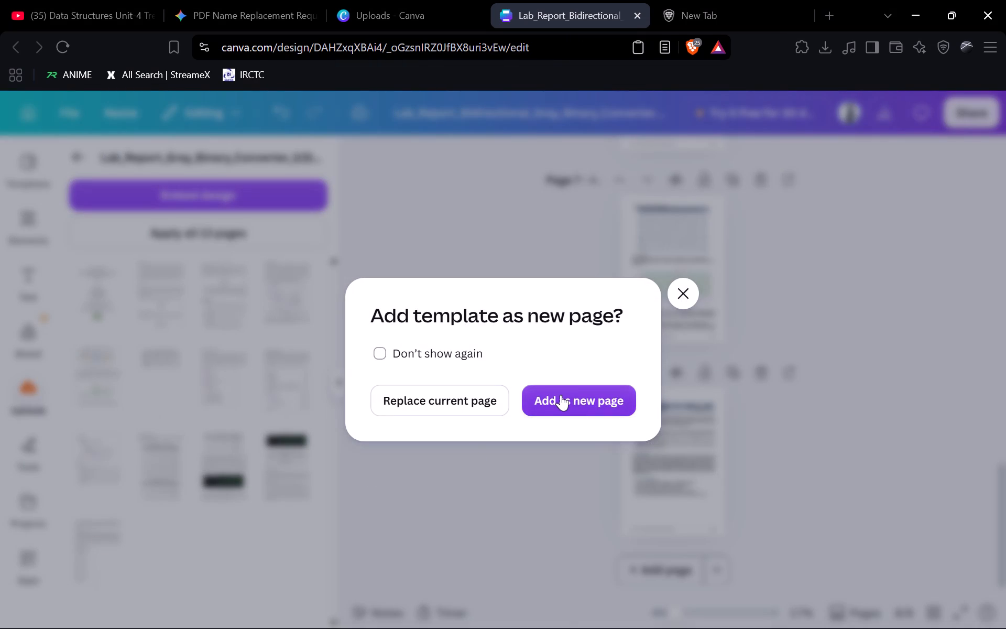
{"action": "left_click", "coordinate": [544, 400]}
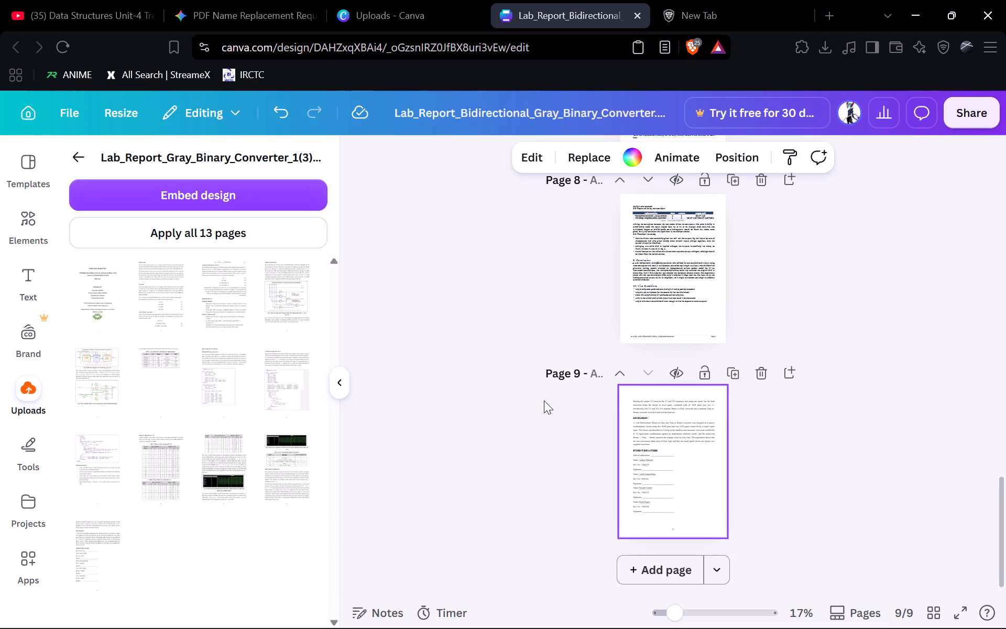
Delete the conclusion text, its CONCLUSION heading and the opening paragraph from page 9, keeping only the student signatures section.
{"action": "left_click", "coordinate": [661, 427]}
{"action": "left_click", "coordinate": [661, 427]}
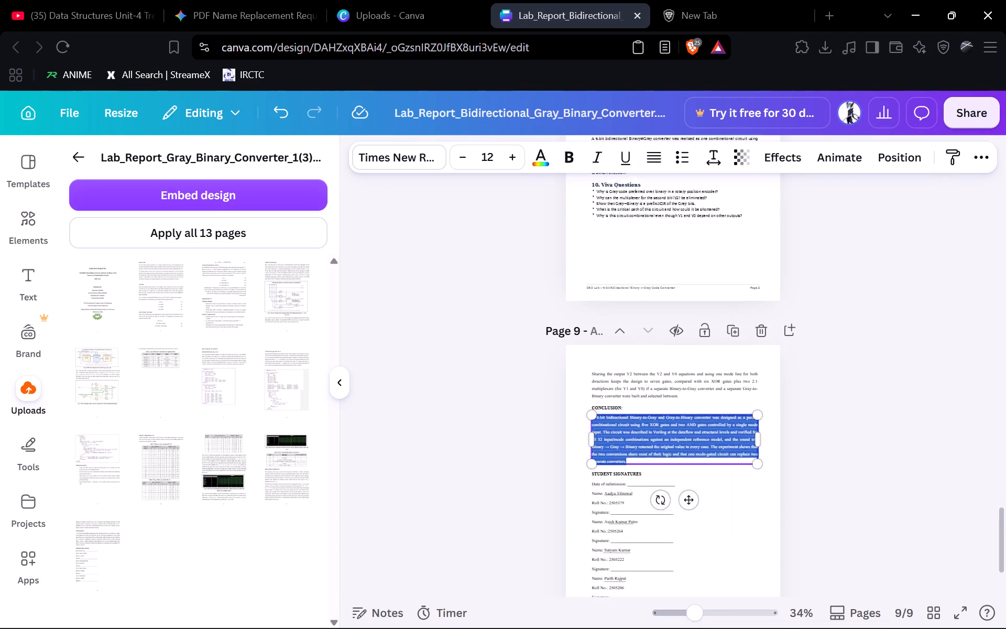
{"action": "key", "text": "BackSpace"}
{"action": "key", "text": "BackSpace"}
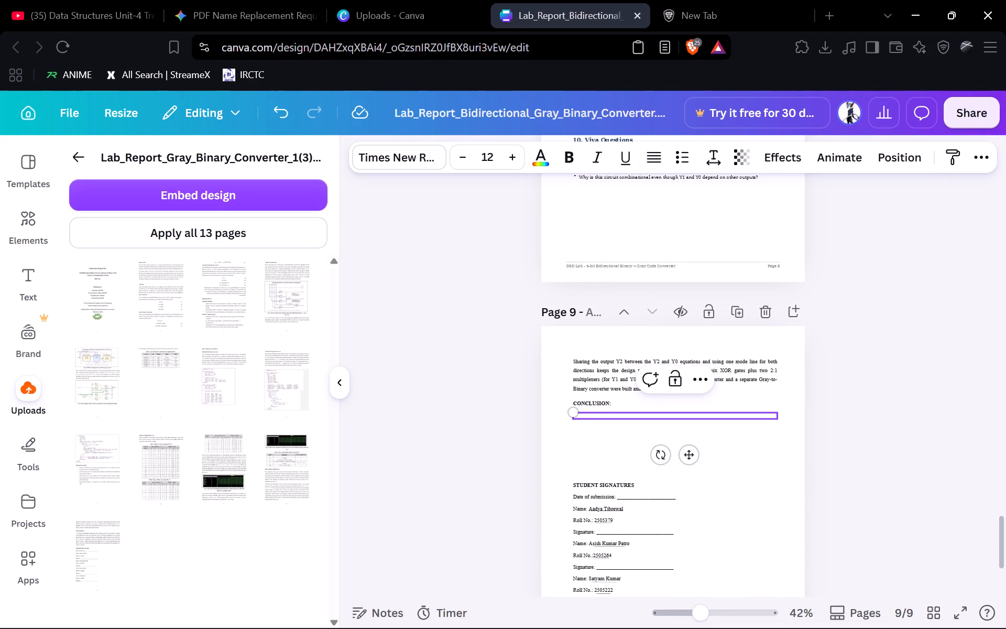
{"action": "left_click", "coordinate": [579, 454]}
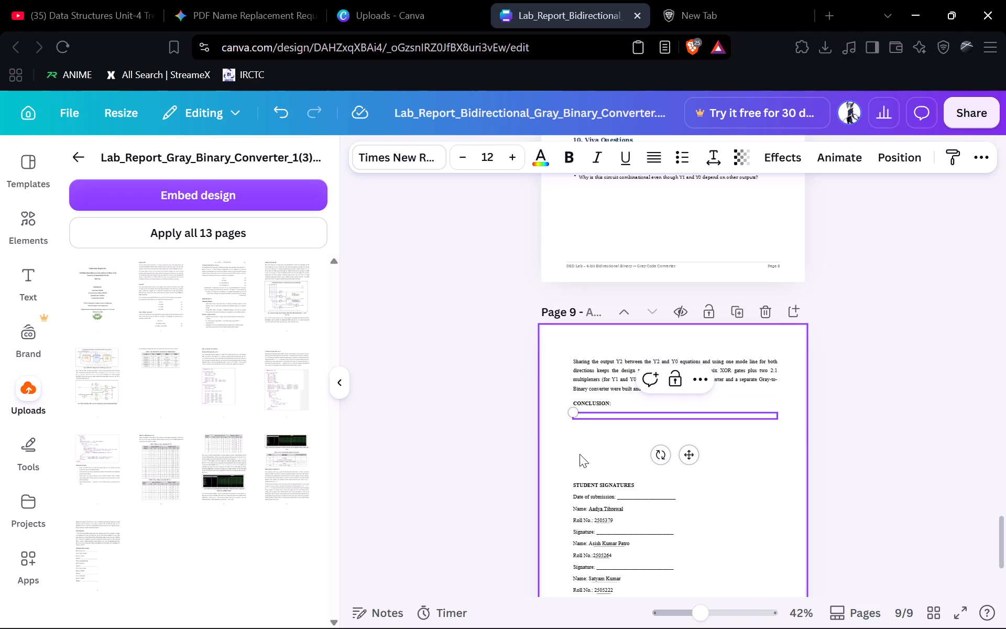
{"action": "left_click_drag", "start_coordinate": [568, 357], "coordinate": [619, 394]}
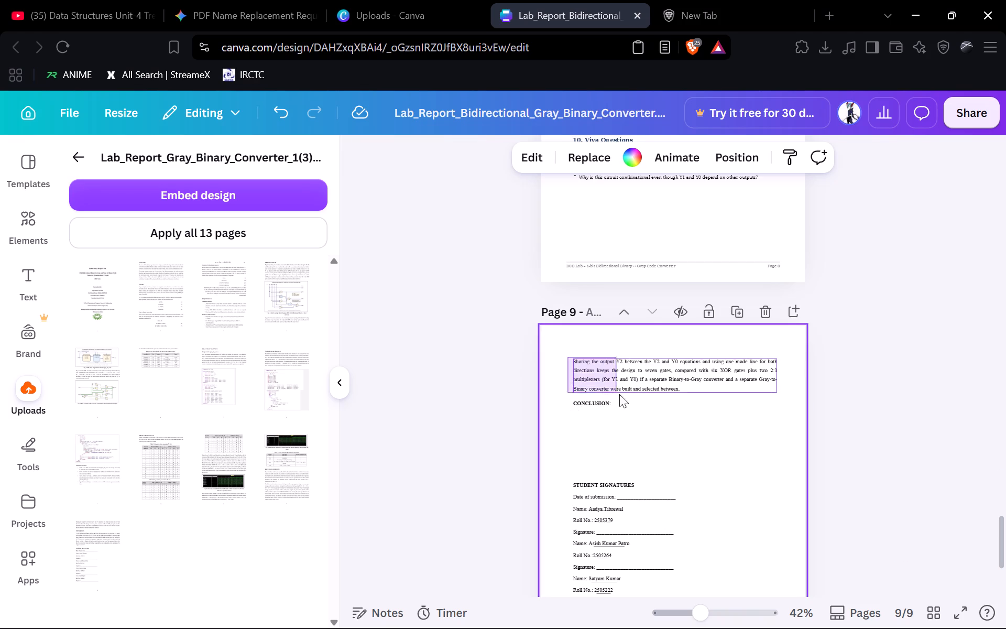
{"action": "left_click_drag", "start_coordinate": [619, 394], "coordinate": [654, 404]}
{"action": "key", "text": "BackSpace"}
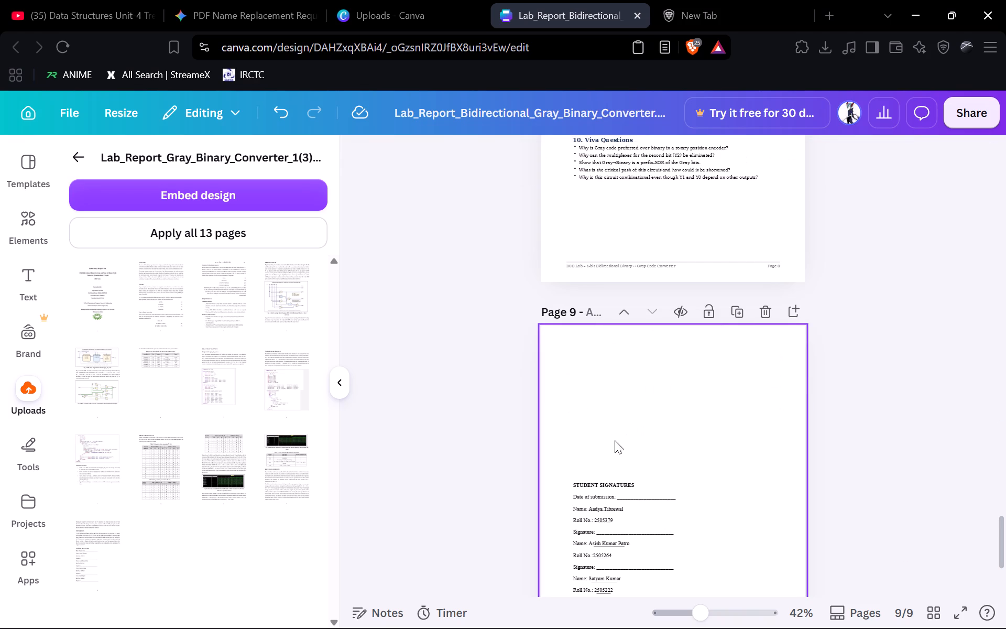
Select the whole STUDENT SIGNATURES block on page 9 and move it up near the top of the page.
{"action": "scroll", "coordinate": [577, 476], "scroll_direction": "down", "scroll_amount": 1}
{"action": "left_click_drag", "start_coordinate": [558, 392], "coordinate": [684, 585]}
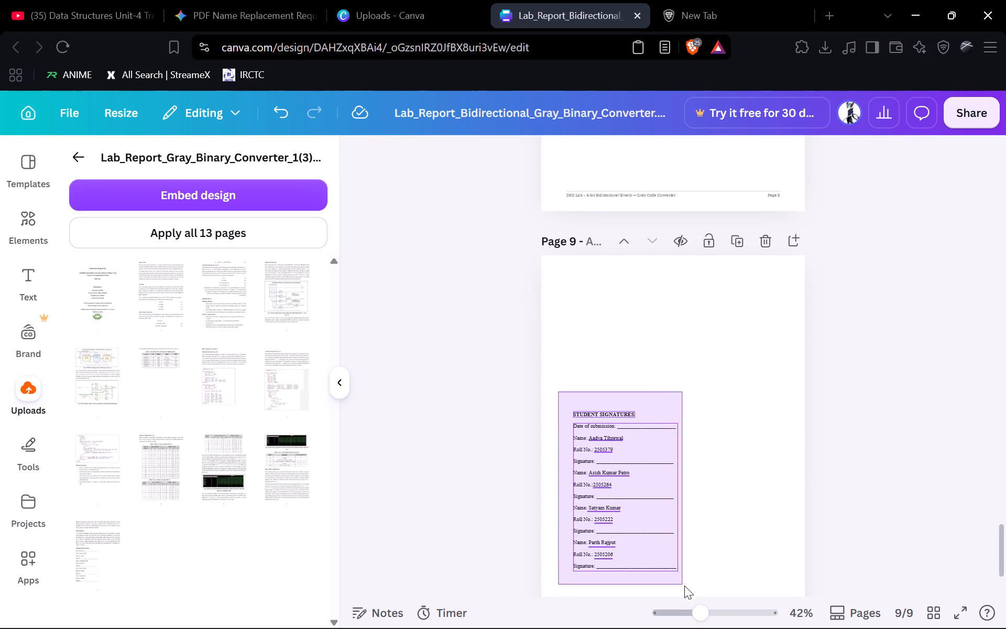
{"action": "left_click_drag", "start_coordinate": [684, 585], "coordinate": [683, 583]}
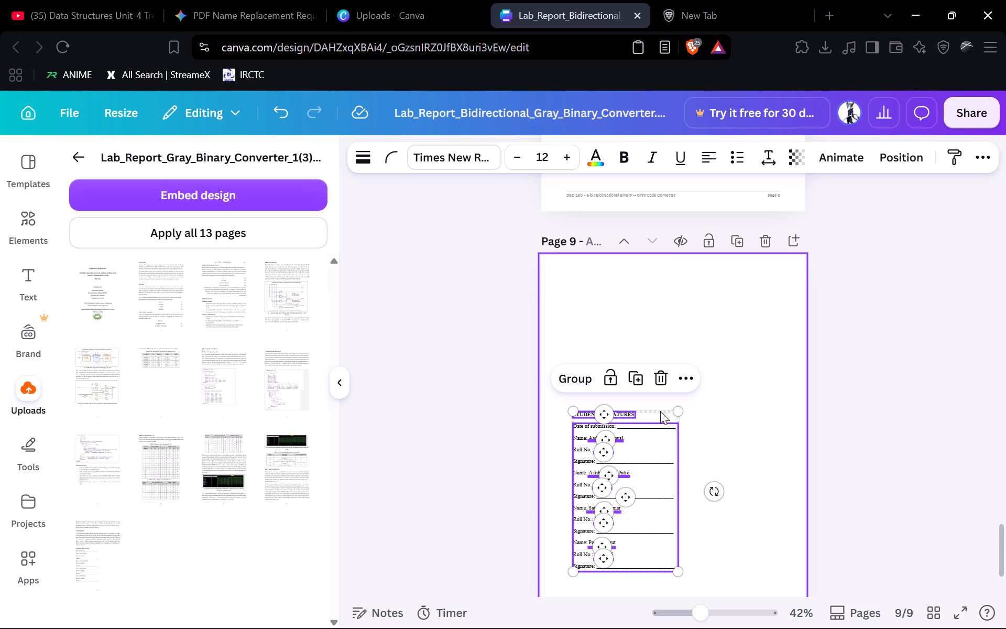
{"action": "left_click_drag", "start_coordinate": [660, 411], "coordinate": [658, 337]}
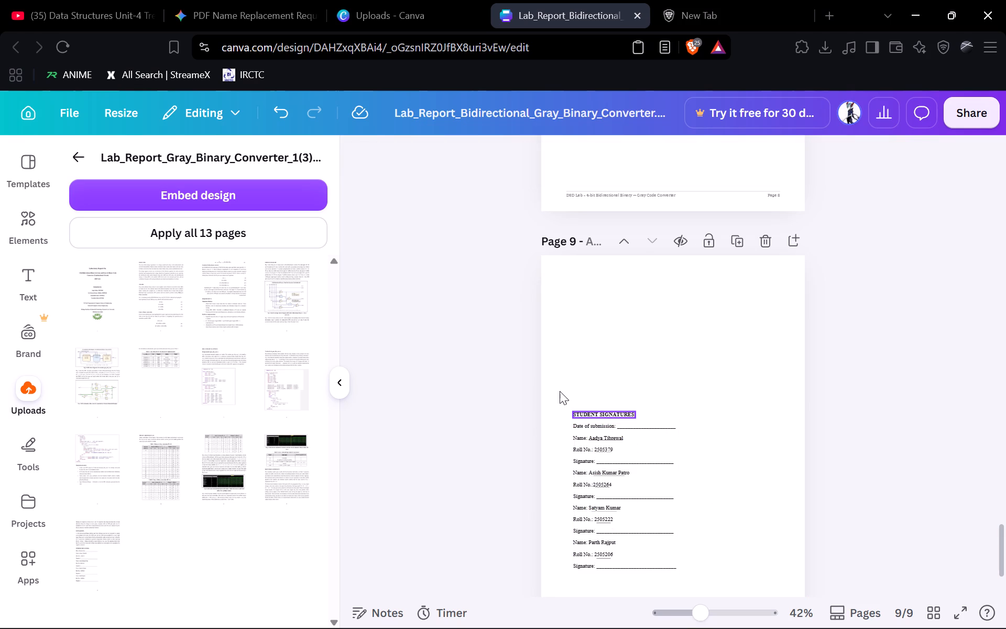
{"action": "left_click_drag", "start_coordinate": [560, 399], "coordinate": [712, 587]}
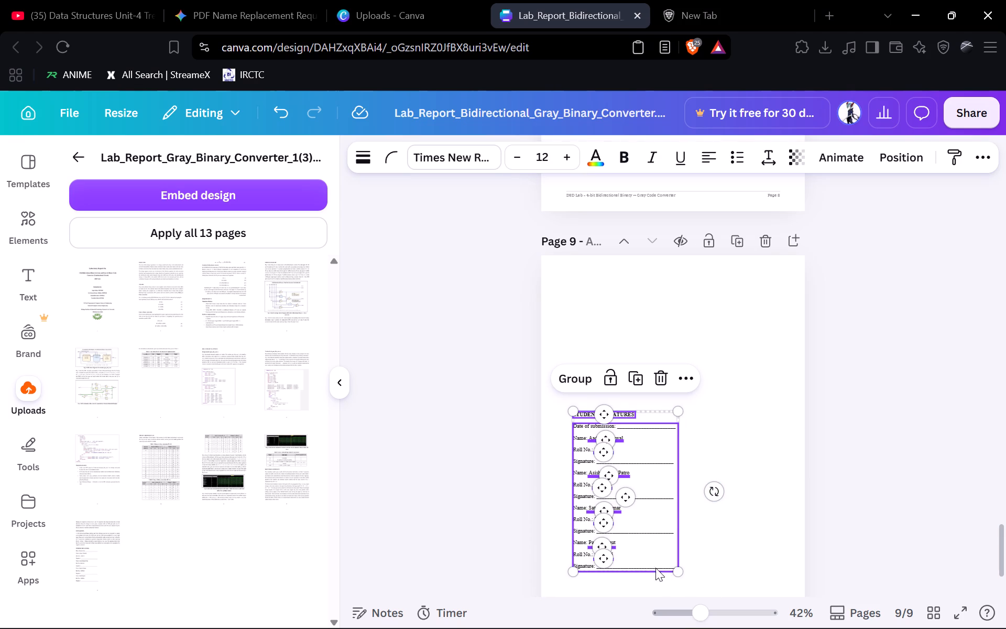
{"action": "left_click_drag", "start_coordinate": [652, 571], "coordinate": [646, 493]}
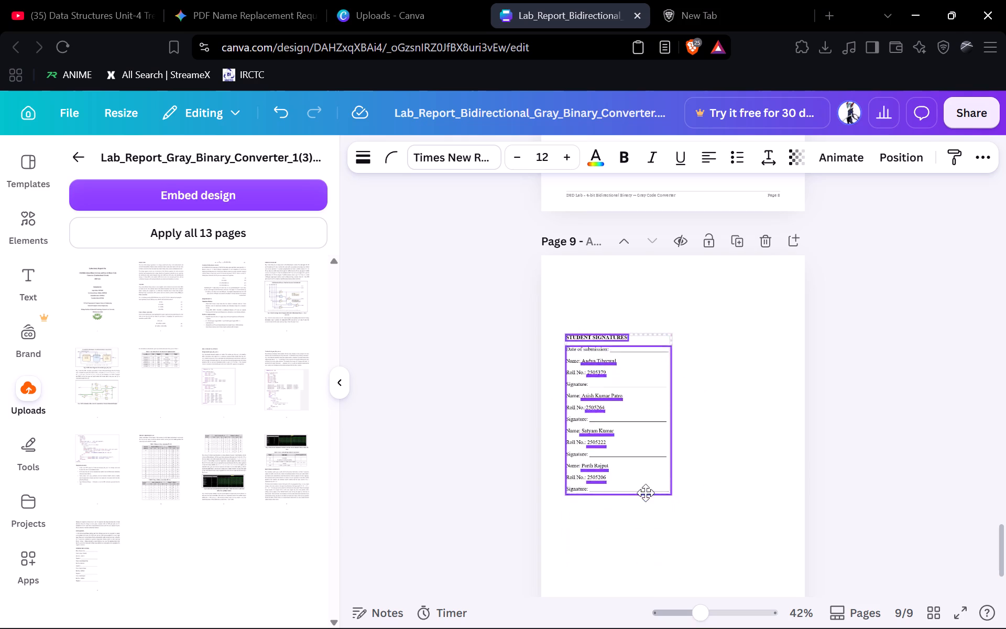
{"action": "left_click_drag", "start_coordinate": [646, 493], "coordinate": [647, 435]}
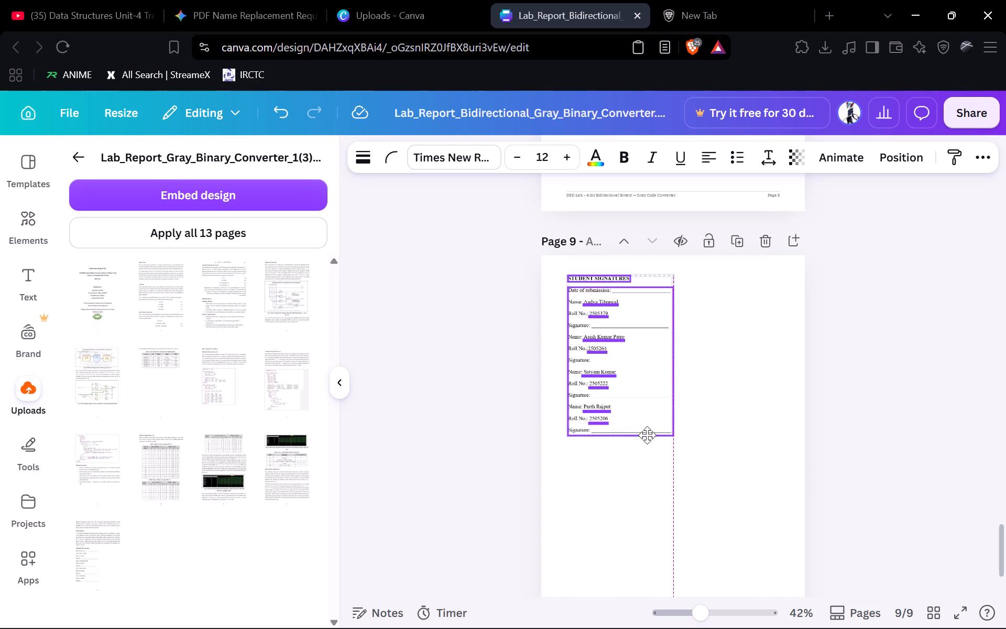
{"action": "left_click_drag", "start_coordinate": [647, 435], "coordinate": [657, 343]}
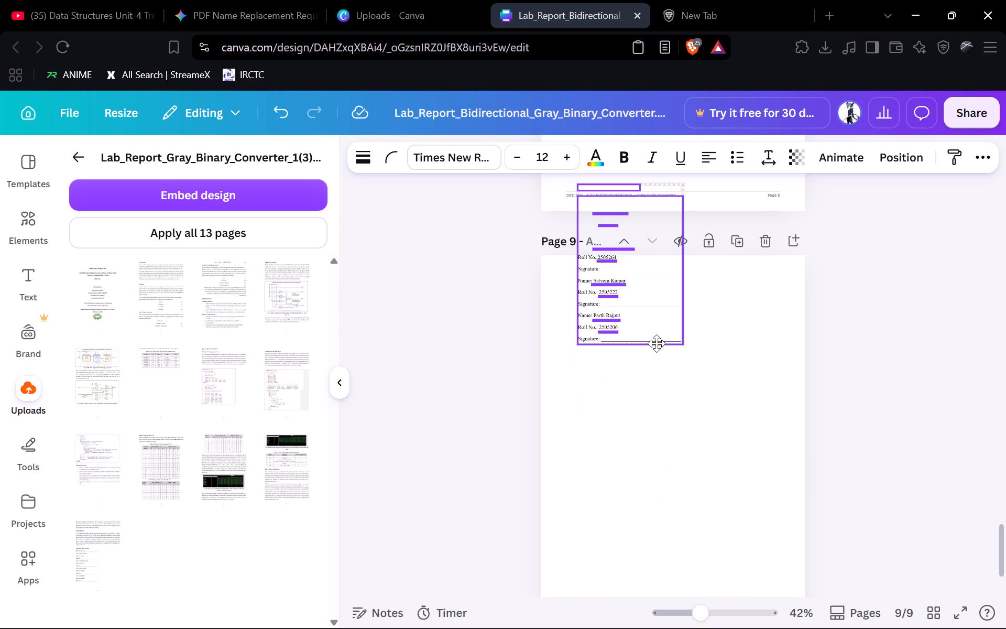
{"action": "left_click_drag", "start_coordinate": [657, 343], "coordinate": [652, 77]}
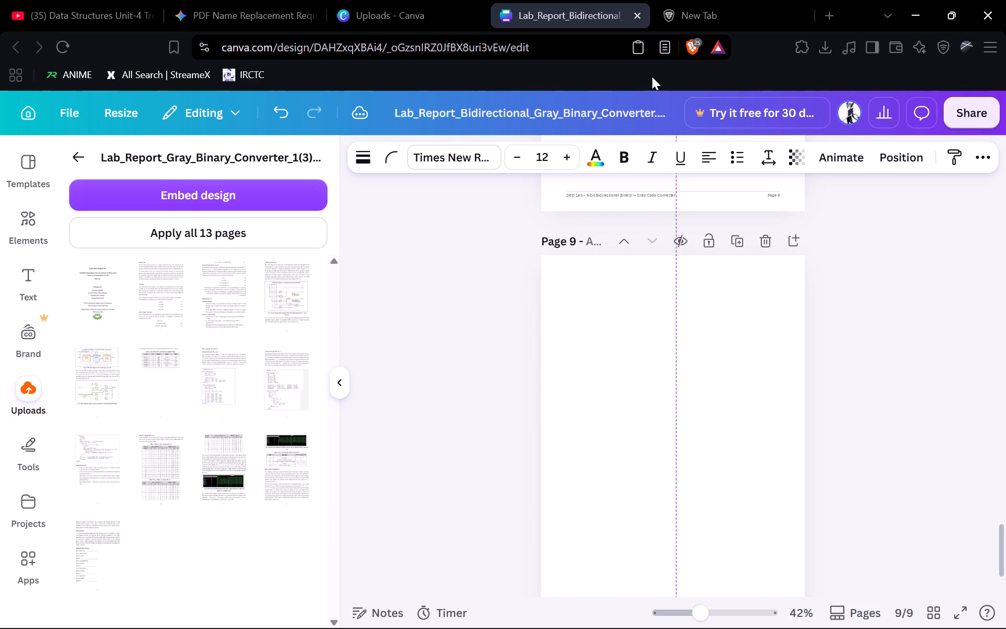
{"action": "left_click_drag", "start_coordinate": [652, 77], "coordinate": [644, 431]}
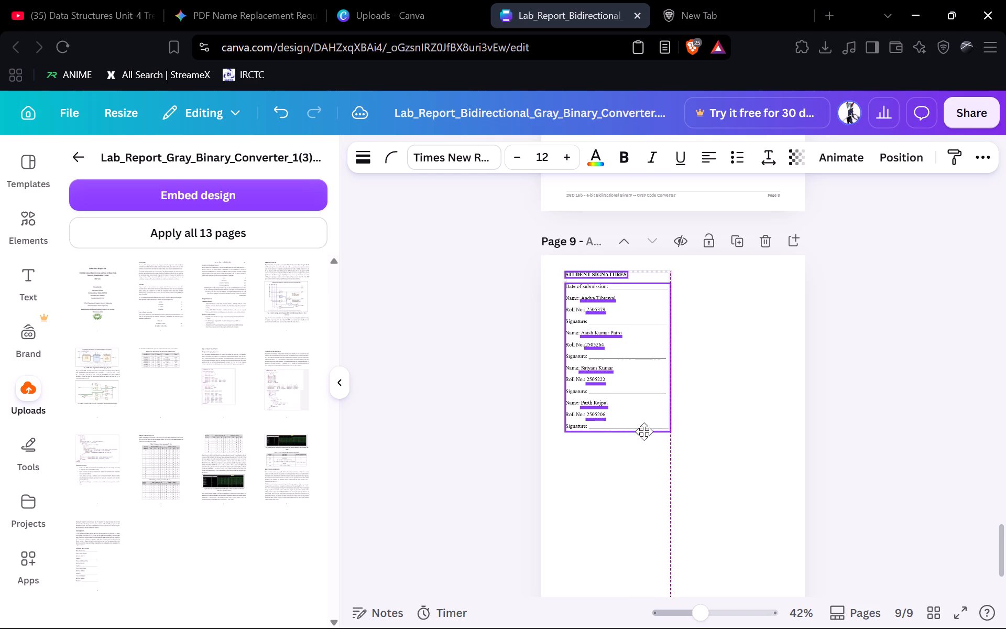
{"action": "left_click_drag", "start_coordinate": [644, 431], "coordinate": [643, 433]}
Enlarge the STUDENT SIGNATURES block to fill most of page 9, scaling its text to about 22.4.
{"action": "scroll", "coordinate": [780, 396], "scroll_direction": "up", "scroll_amount": 1}
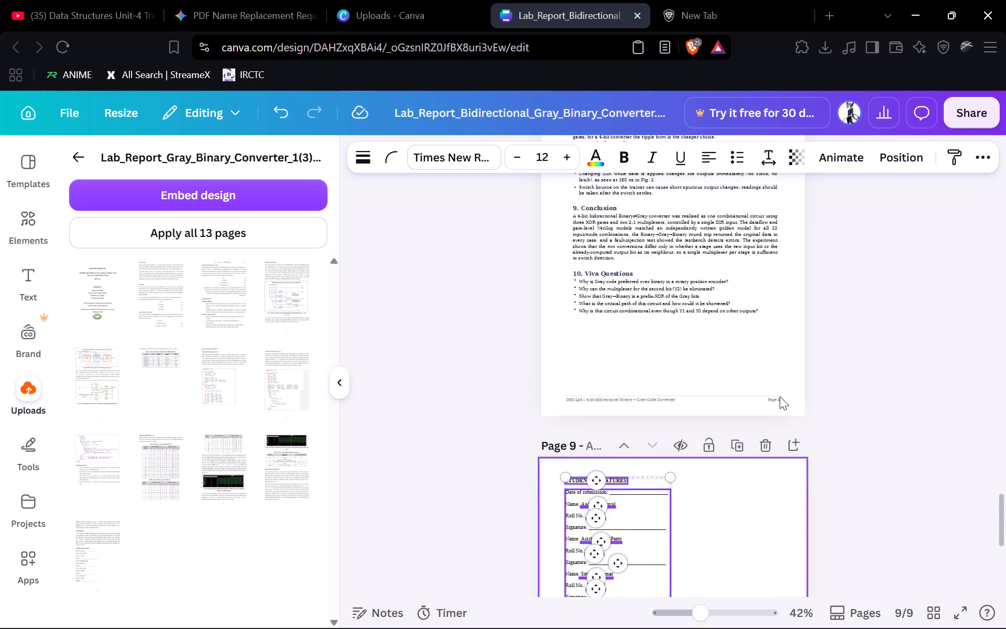
{"action": "scroll", "coordinate": [780, 396], "scroll_direction": "up", "scroll_amount": 1}
{"action": "left_click_drag", "start_coordinate": [670, 437], "coordinate": [688, 459]}
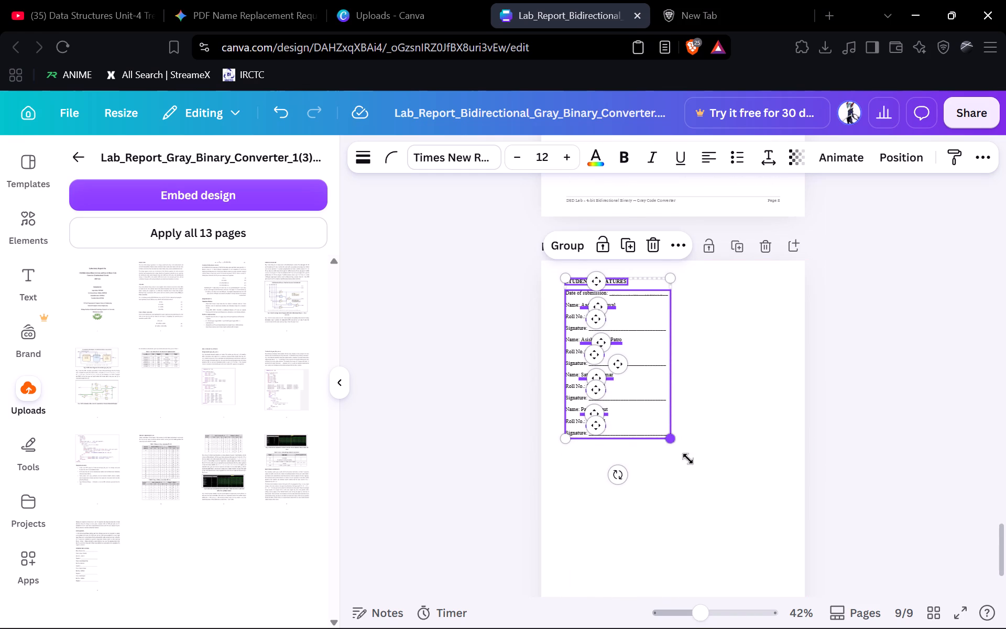
{"action": "left_click_drag", "start_coordinate": [688, 459], "coordinate": [793, 555]}
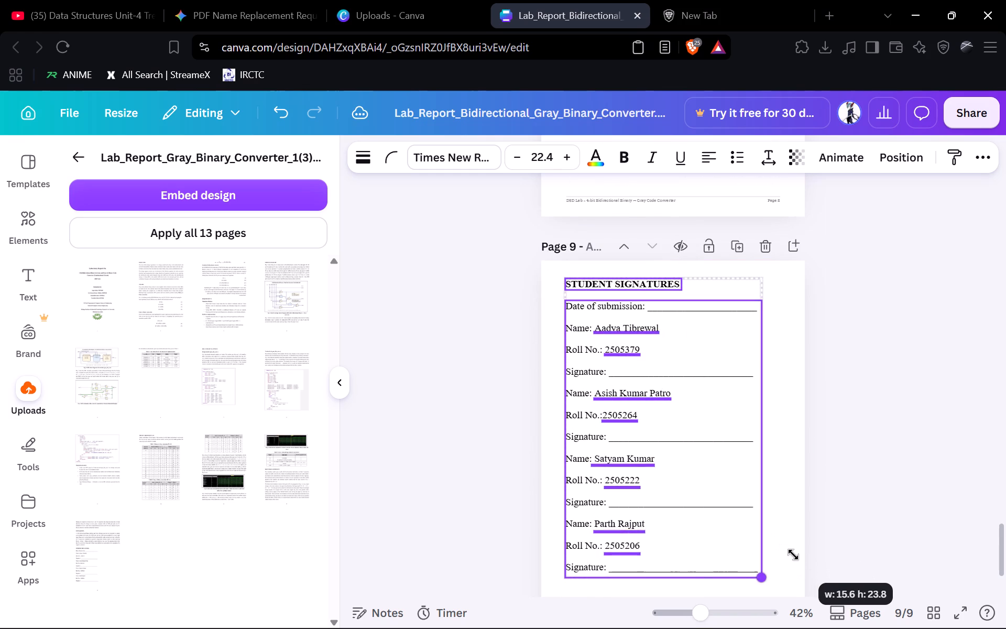
{"action": "left_click_drag", "start_coordinate": [793, 555], "coordinate": [806, 561]}
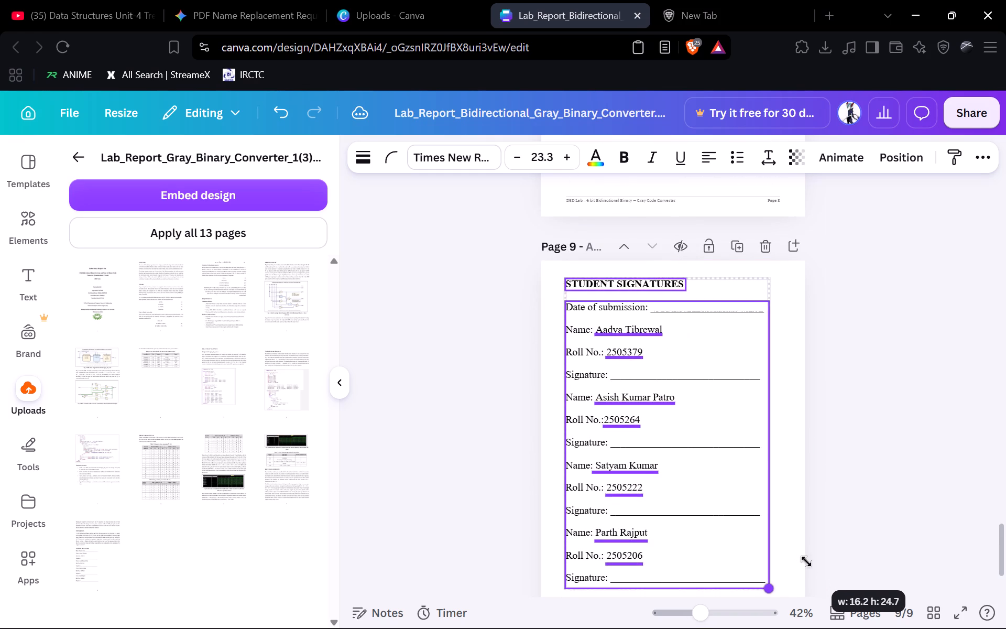
{"action": "left_click_drag", "start_coordinate": [806, 561], "coordinate": [796, 552]}
{"action": "left_click", "coordinate": [831, 534]}
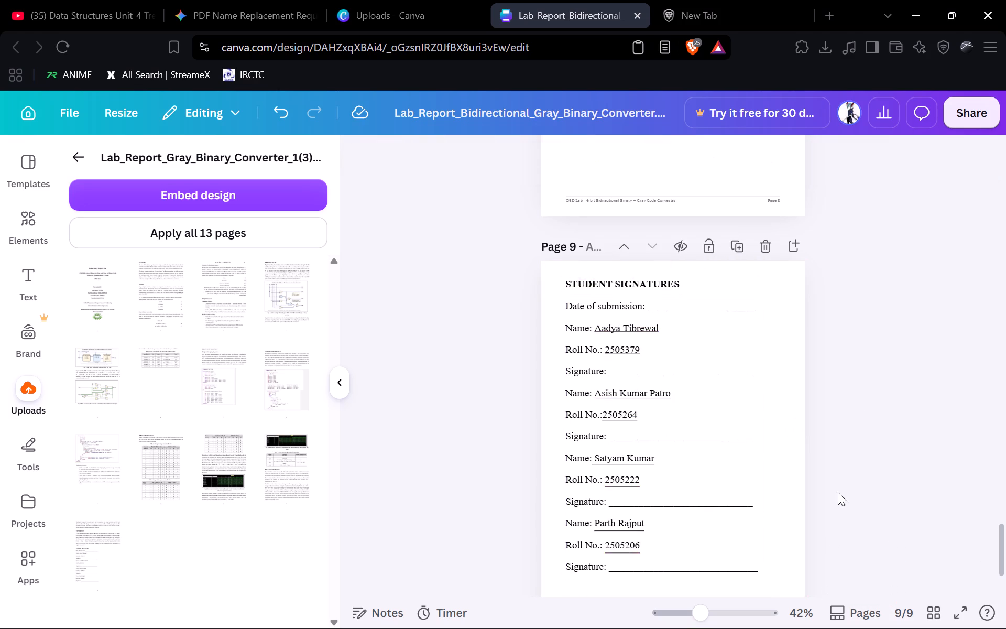
Clear the first student's name from its Name line in the signatures block on page 9.
{"action": "scroll", "coordinate": [860, 408], "scroll_direction": "down", "scroll_amount": 2}
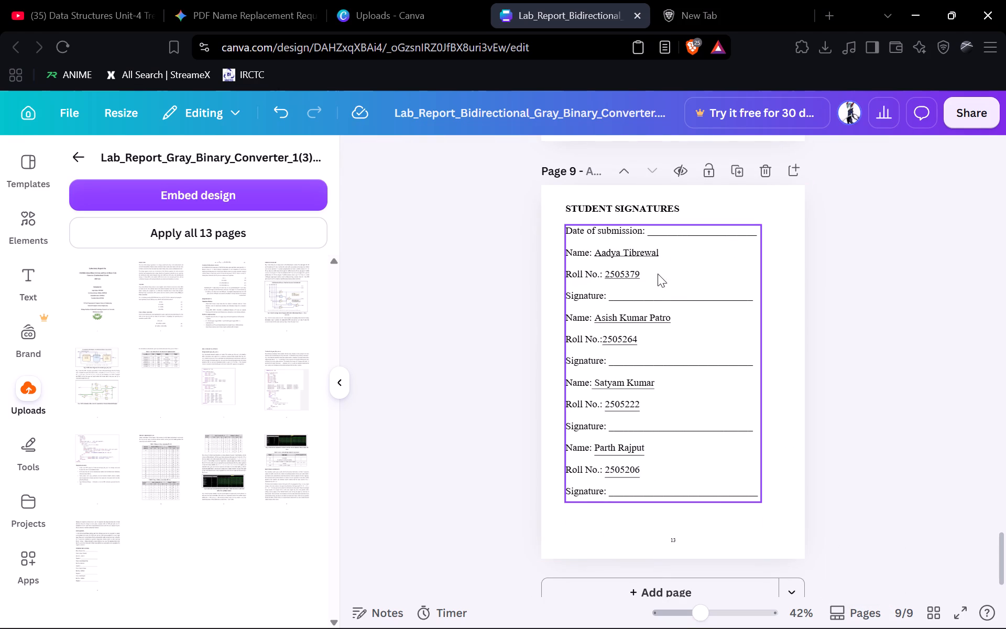
{"action": "double_click", "coordinate": [650, 247]}
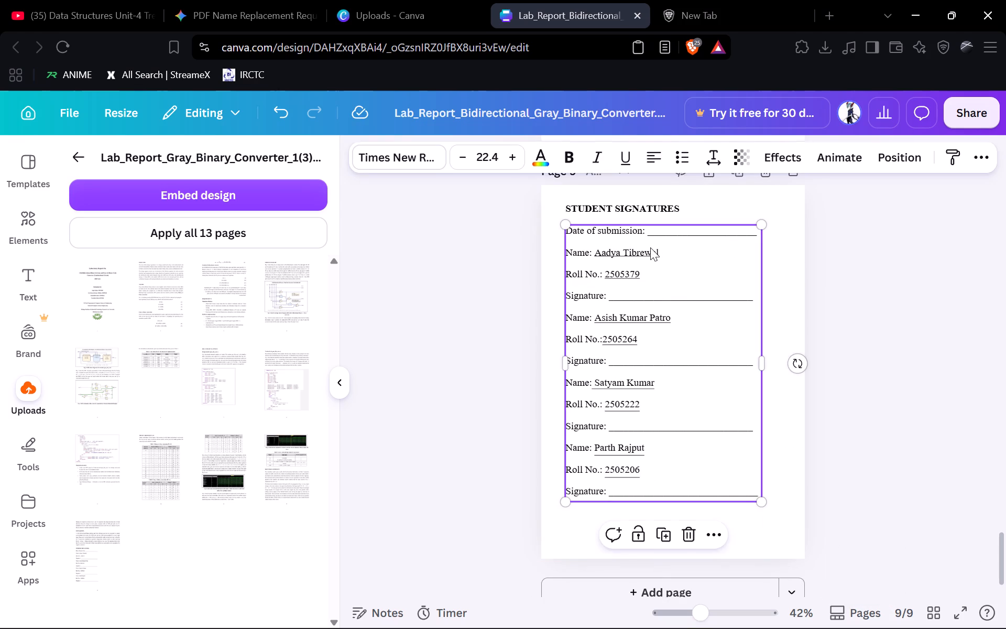
{"action": "left_click", "coordinate": [640, 253]}
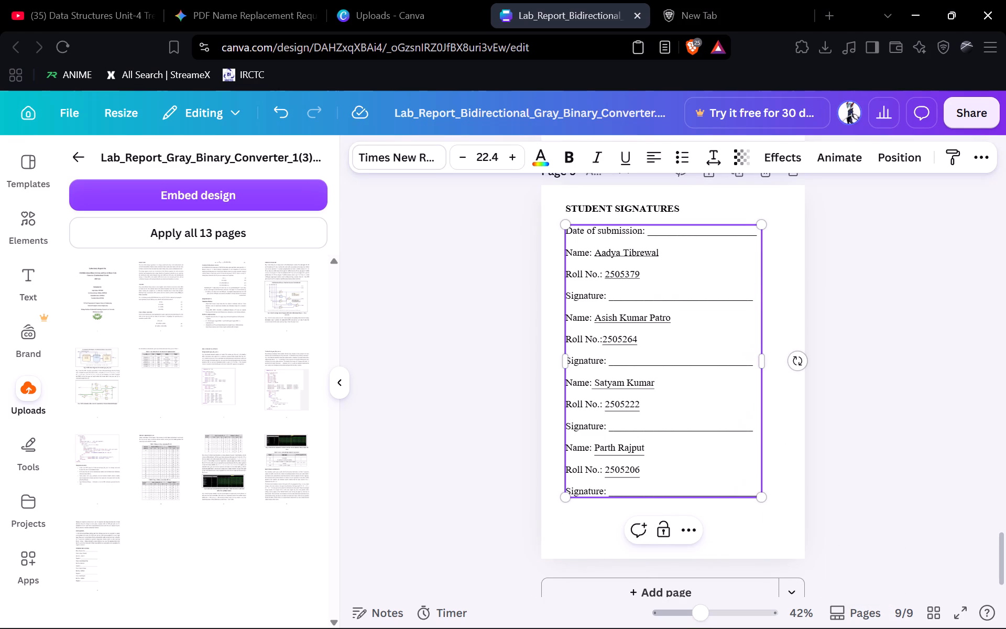
{"action": "left_click", "coordinate": [662, 253]}
{"action": "key", "text": "BackSpace"}
{"action": "key", "text": "BackSpace"}
{"action": "key", "text": "BackSpace"}
{"action": "key", "text": "BackSpace"}
{"action": "key", "text": "BackSpace"}
{"action": "key", "text": "BackSpace"}
{"action": "key", "text": "BackSpace"}
{"action": "key", "text": "BackSpace"}
{"action": "key", "text": "BackSpace"}
{"action": "key", "text": "BackSpace"}
{"action": "key", "text": "BackSpace"}
{"action": "key", "text": "BackSpace"}
{"action": "key", "text": "BackSpace"}
{"action": "key", "text": "BackSpace"}
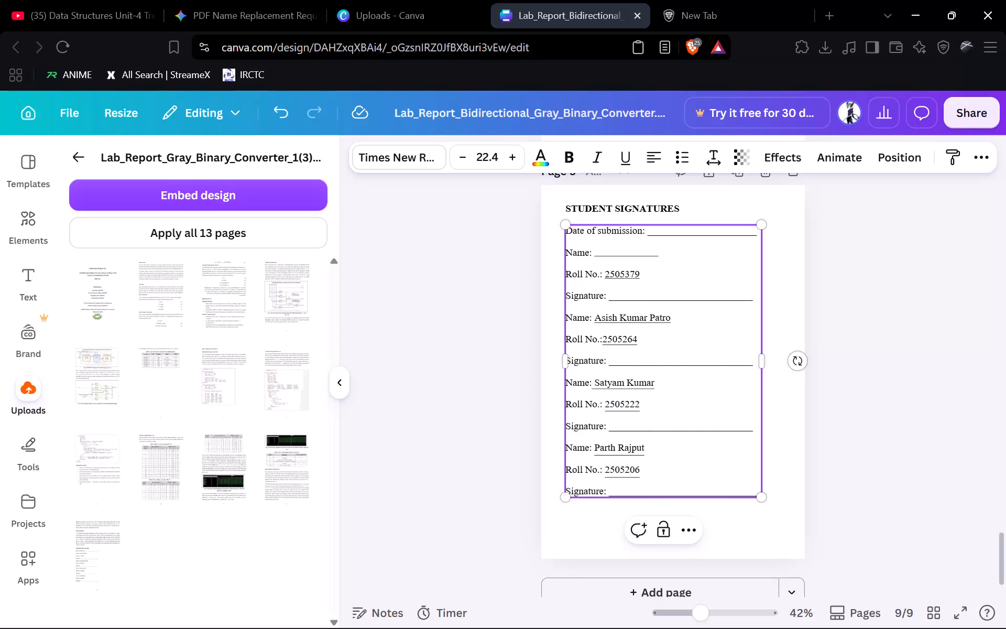
Open the clipboard history and clear all of its entries.
{"action": "key", "text": "super+v"}
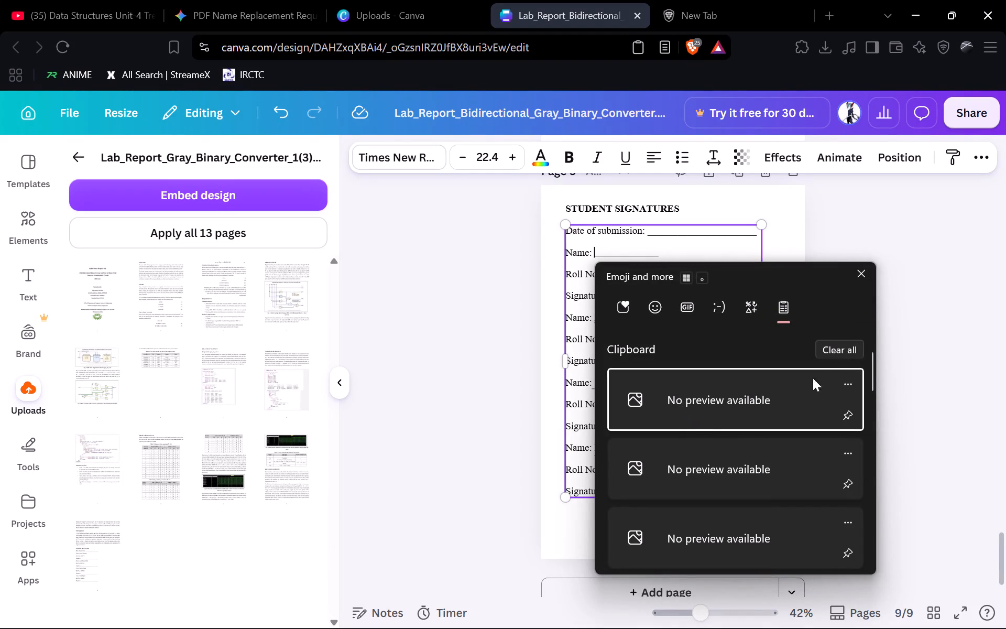
{"action": "left_click", "coordinate": [847, 346]}
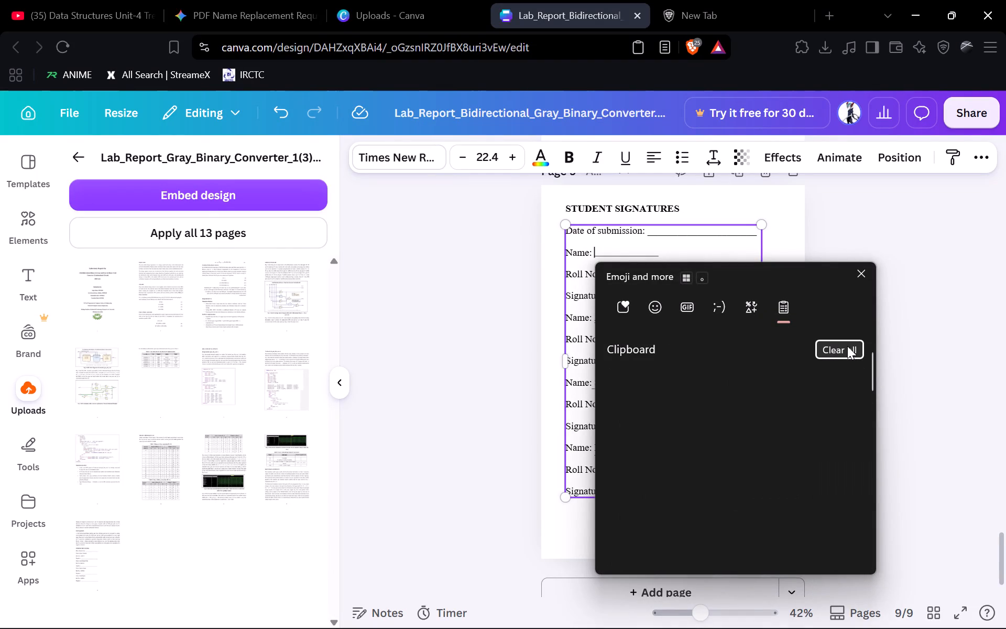
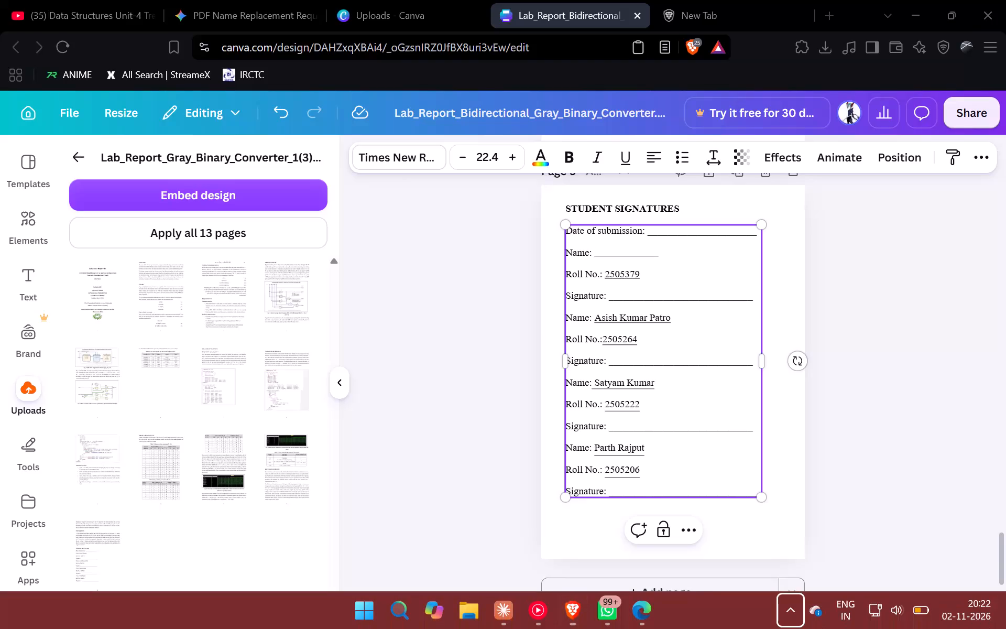
Paste the first group member's copied name and roll number from the clipboard history onto the first Name line on page 9.
{"action": "key", "text": "super+v"}
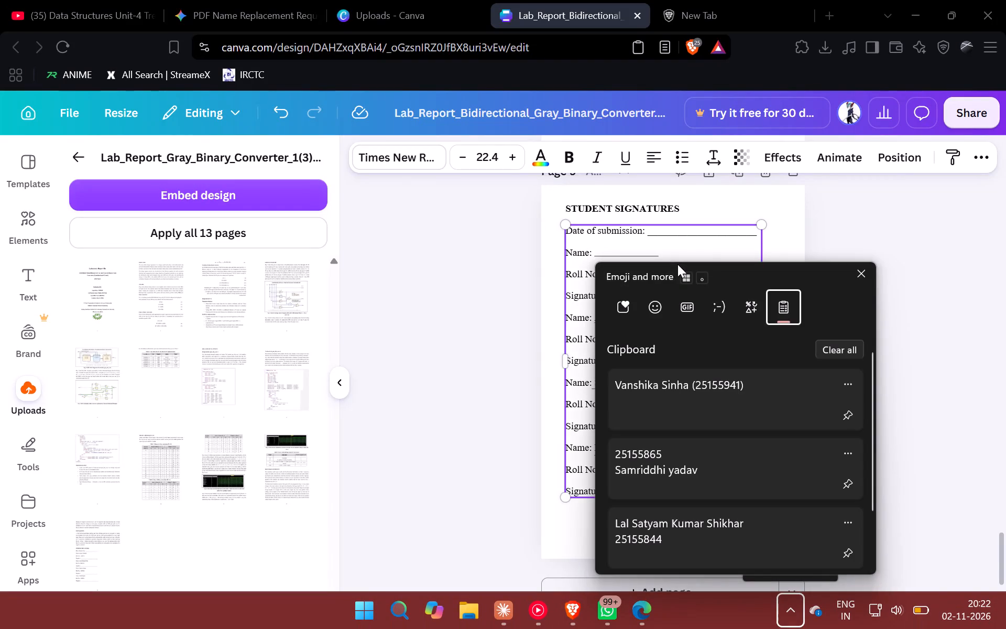
{"action": "left_click", "coordinate": [659, 376]}
{"action": "key", "text": "ctrl+v"}
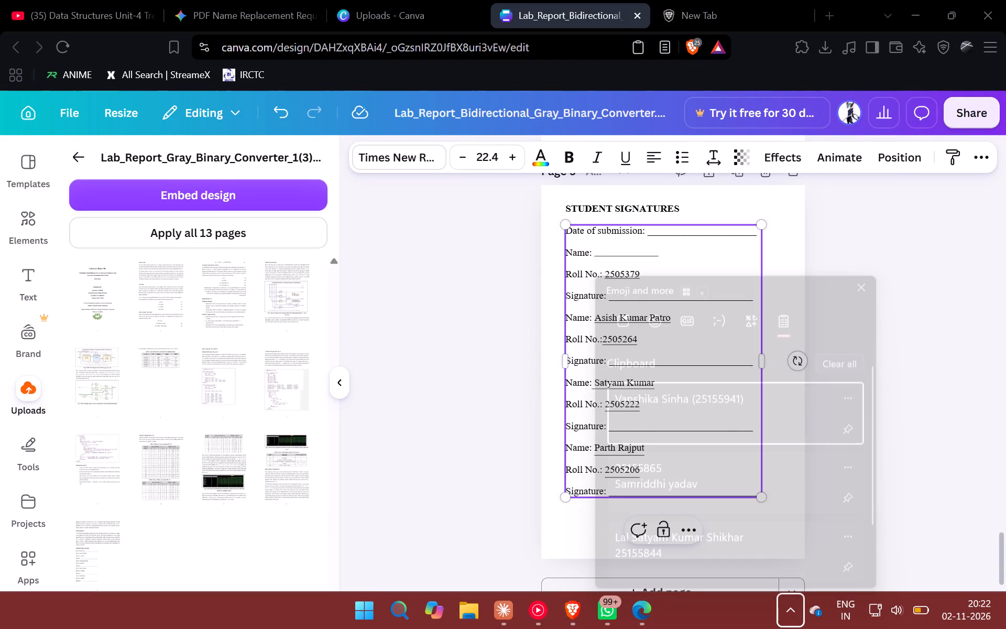
{"action": "left_click", "coordinate": [629, 257]}
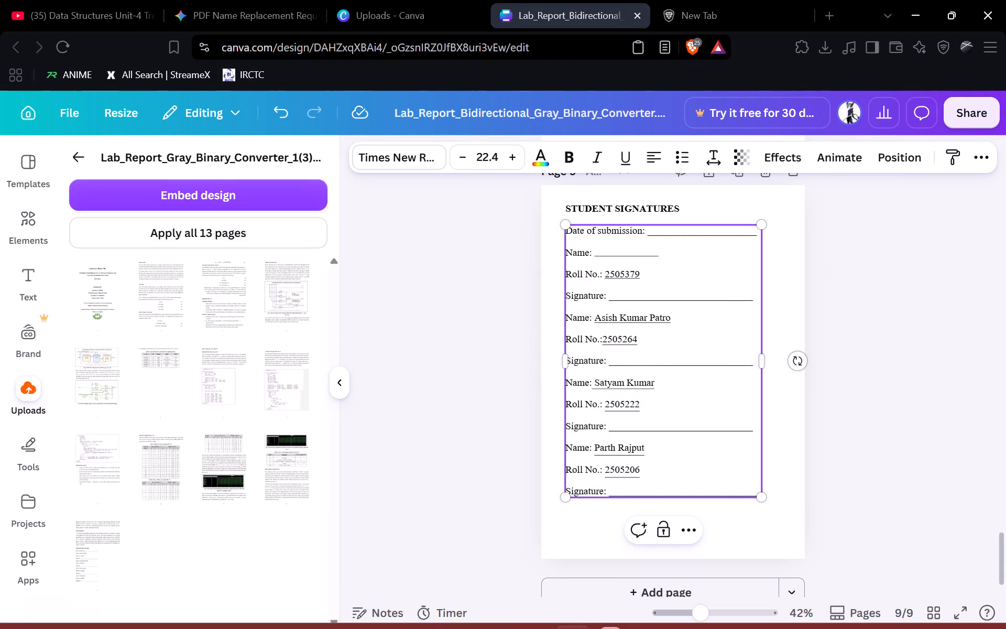
{"action": "key", "text": "super+v"}
{"action": "left_click", "coordinate": [625, 388]}
{"action": "key", "text": "ctrl+v"}
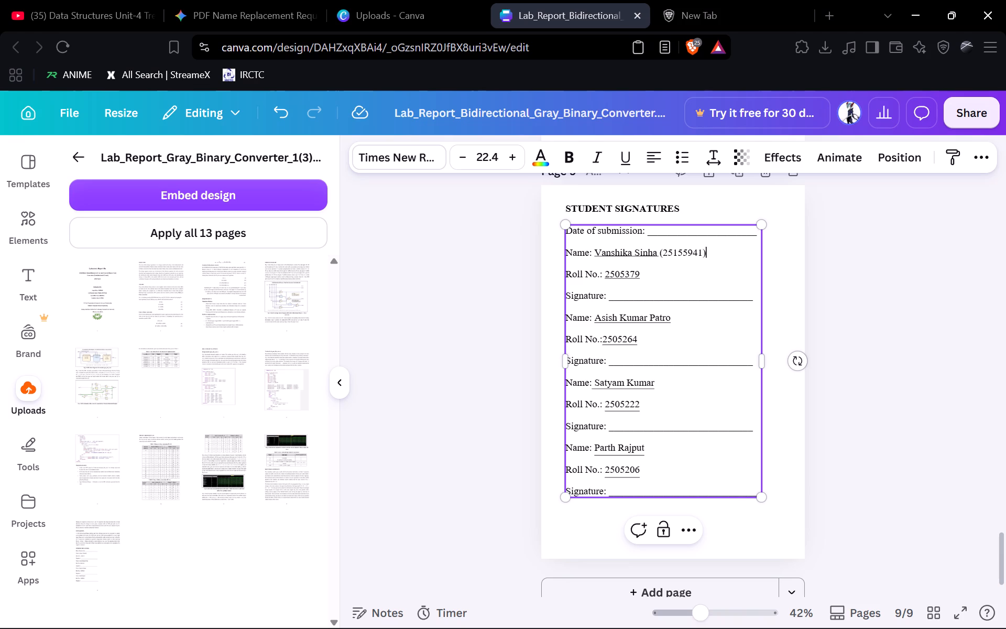
Move the new student's roll number from the first Name line to the Roll No. line below, replacing the old number and dropping the parentheses.
{"action": "left_click_drag", "start_coordinate": [657, 253], "coordinate": [709, 258]}
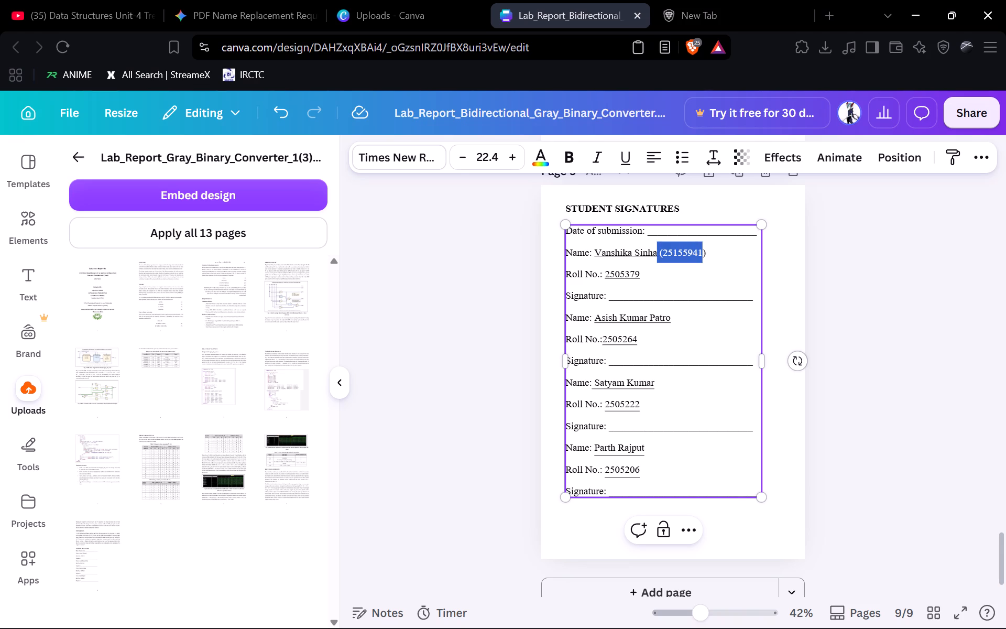
{"action": "left_click_drag", "start_coordinate": [709, 258], "coordinate": [711, 258]}
{"action": "key", "text": "ctrl+x"}
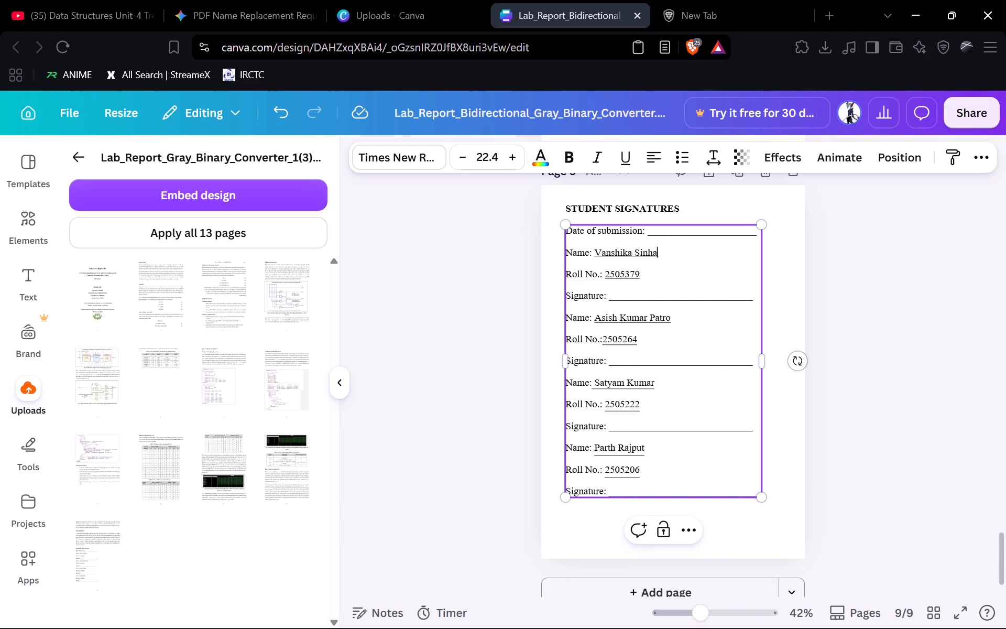
{"action": "left_click_drag", "start_coordinate": [642, 270], "coordinate": [606, 275]}
{"action": "key", "text": "ctrl+v"}
{"action": "key", "text": "BackSpace"}
{"action": "key", "text": "Left"}
{"action": "key", "text": "Left"}
{"action": "key", "text": "Left"}
{"action": "key", "text": "Left"}
{"action": "key", "text": "Left"}
{"action": "key", "text": "Left"}
{"action": "key", "text": "Left"}
{"action": "key", "text": "Left"}
{"action": "key", "text": "BackSpace"}
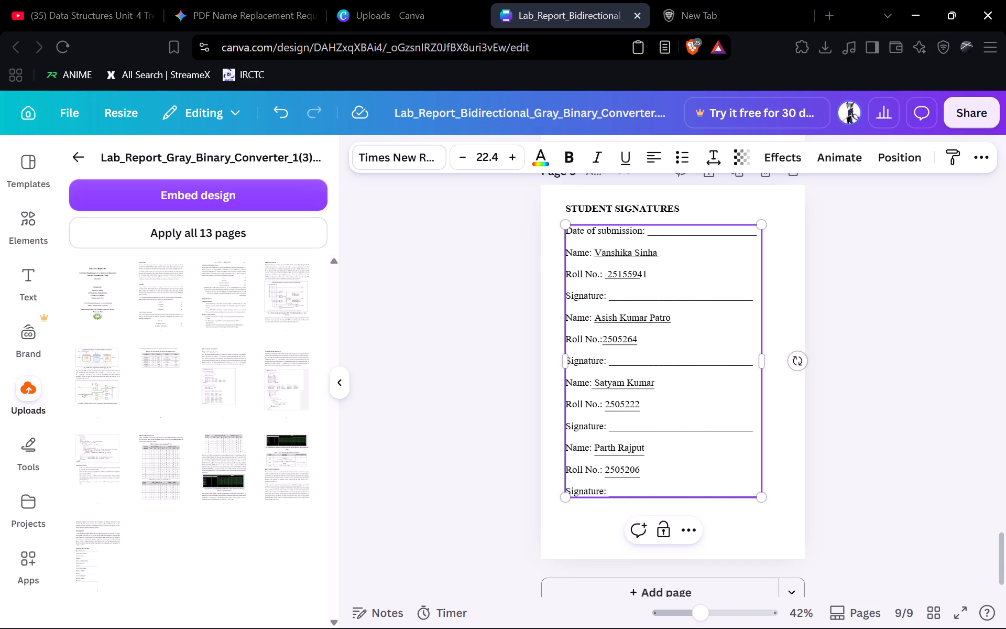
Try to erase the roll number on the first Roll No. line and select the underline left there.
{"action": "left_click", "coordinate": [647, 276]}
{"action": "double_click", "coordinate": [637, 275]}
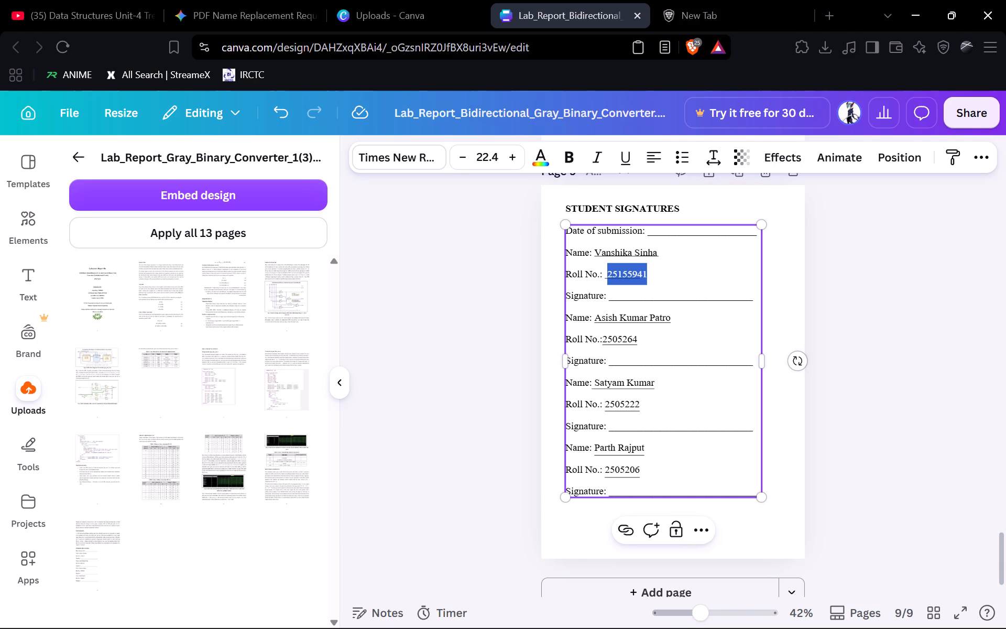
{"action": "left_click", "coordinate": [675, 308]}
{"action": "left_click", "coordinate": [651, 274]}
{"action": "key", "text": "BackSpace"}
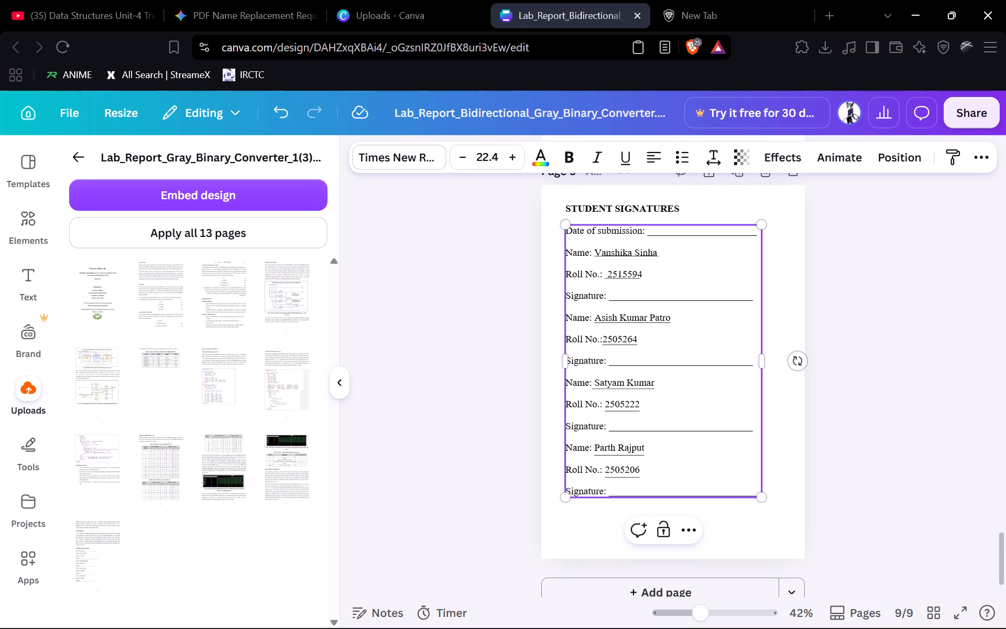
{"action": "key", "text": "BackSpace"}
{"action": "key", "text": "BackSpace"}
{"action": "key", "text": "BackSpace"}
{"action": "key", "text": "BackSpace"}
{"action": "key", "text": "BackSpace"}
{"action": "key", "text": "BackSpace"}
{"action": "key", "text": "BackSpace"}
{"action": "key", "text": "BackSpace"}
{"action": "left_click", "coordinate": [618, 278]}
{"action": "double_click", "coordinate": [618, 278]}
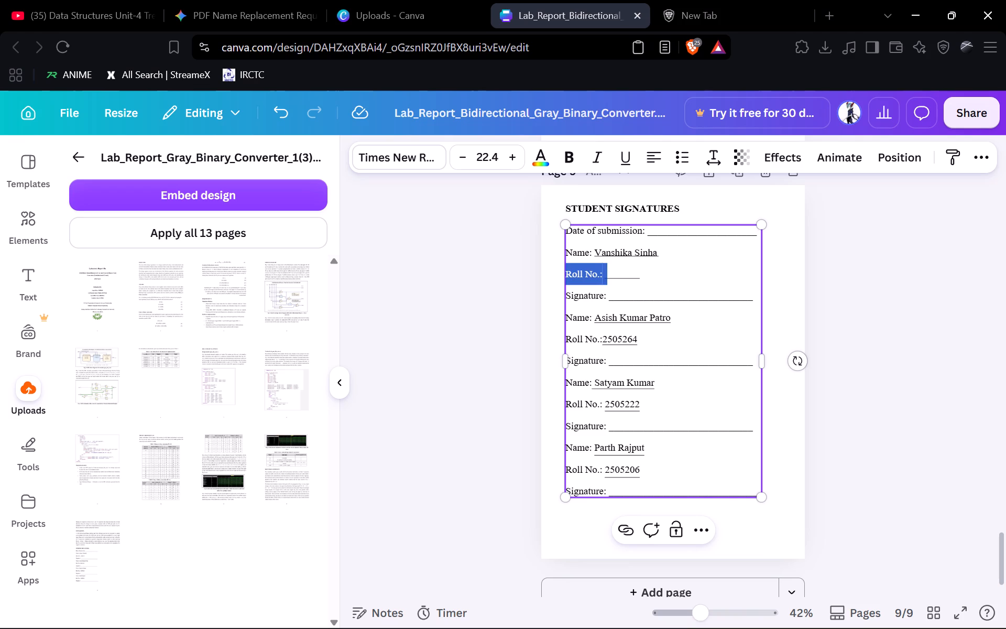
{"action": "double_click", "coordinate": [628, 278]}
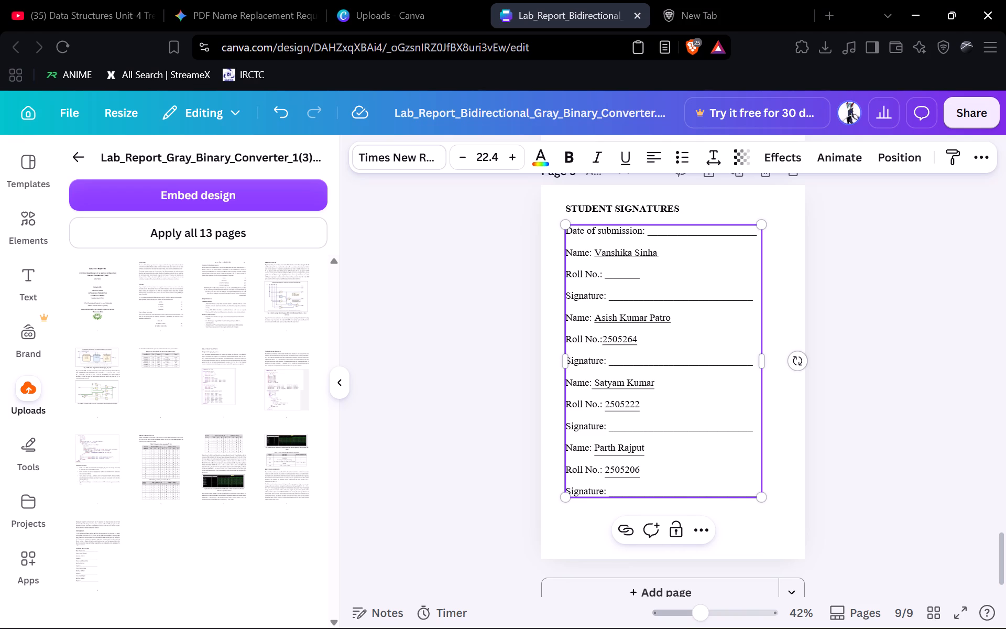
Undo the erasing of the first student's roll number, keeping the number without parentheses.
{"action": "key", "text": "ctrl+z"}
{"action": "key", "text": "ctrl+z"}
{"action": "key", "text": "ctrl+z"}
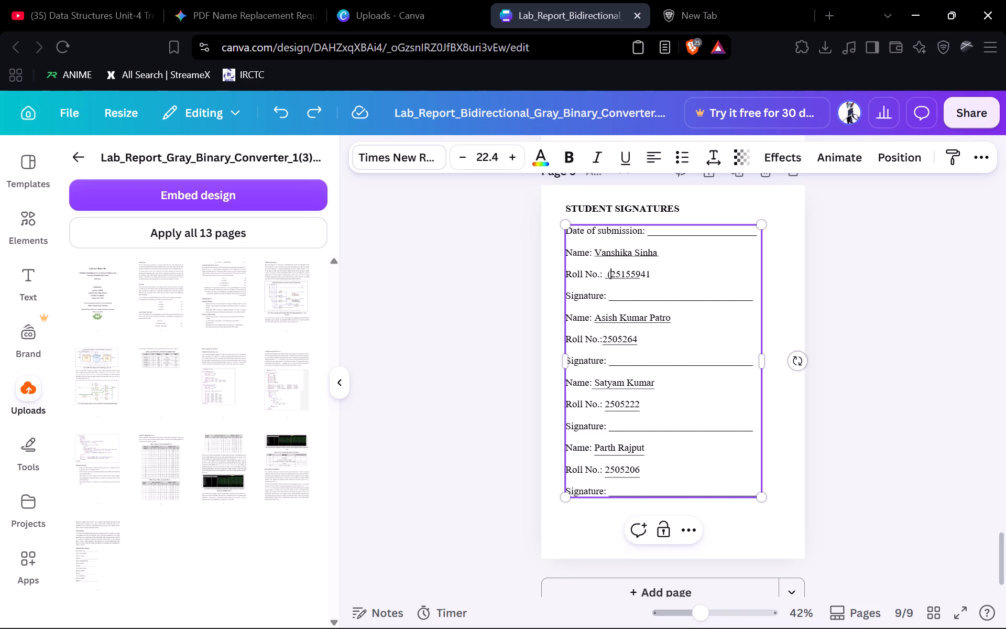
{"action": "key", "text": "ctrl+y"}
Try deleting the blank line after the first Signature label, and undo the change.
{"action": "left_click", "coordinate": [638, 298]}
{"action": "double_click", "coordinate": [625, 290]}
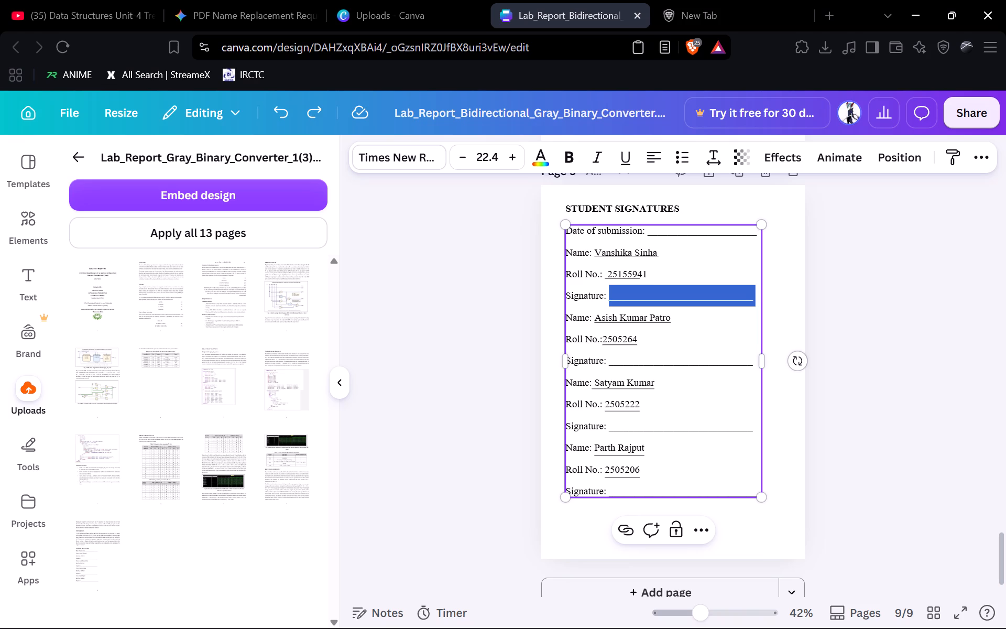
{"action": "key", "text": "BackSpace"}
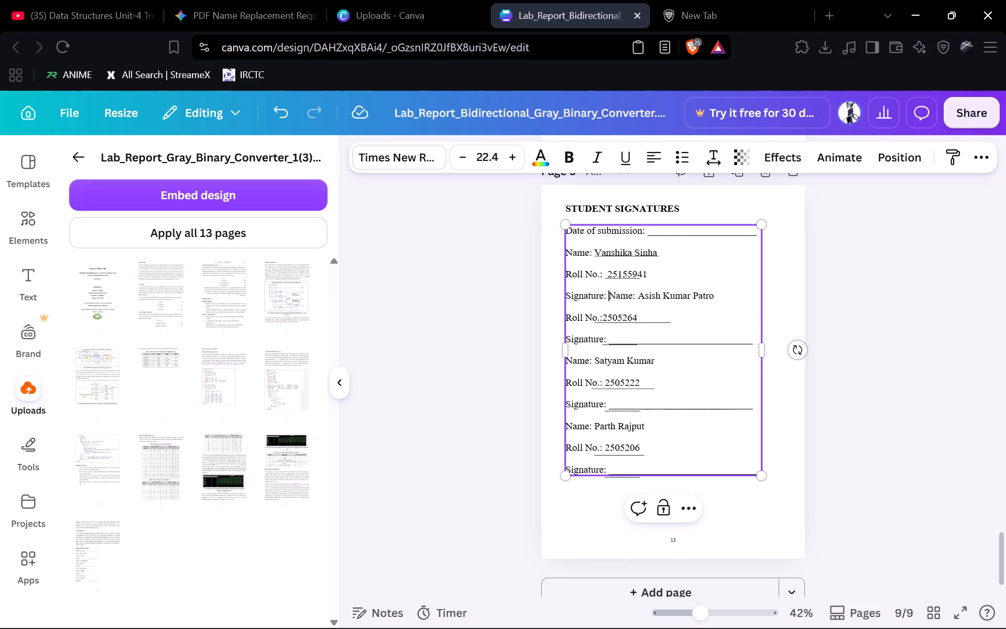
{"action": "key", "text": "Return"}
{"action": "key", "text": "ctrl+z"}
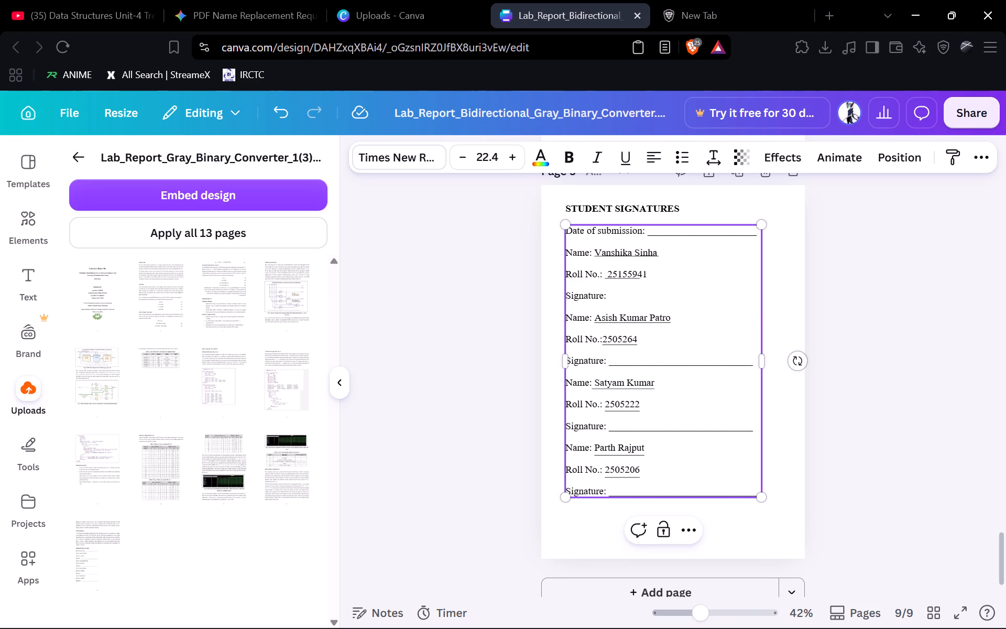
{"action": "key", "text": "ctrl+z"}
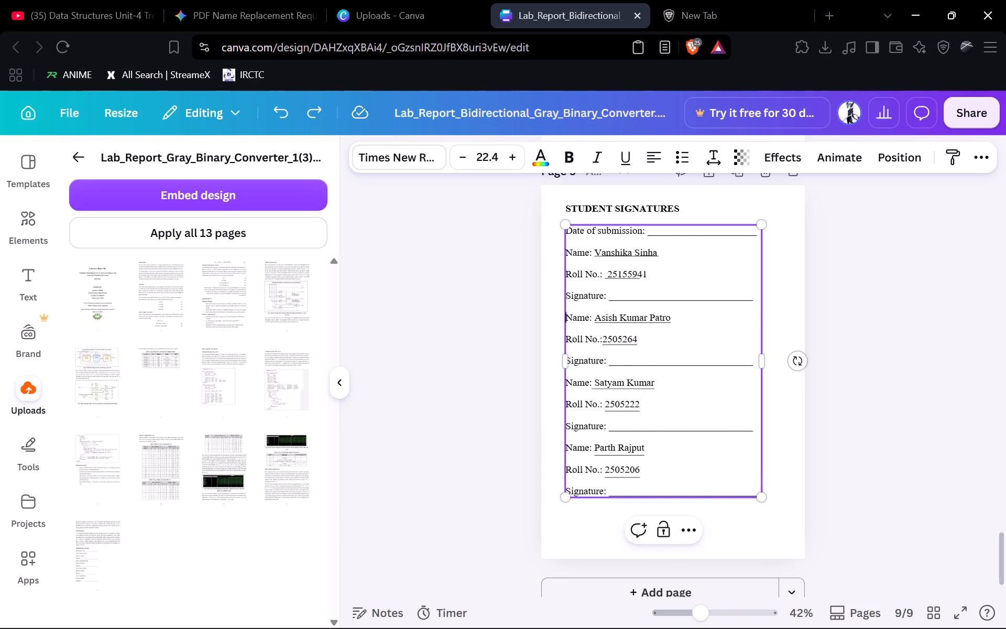
Clear the second student's name from its Name line in the signatures block.
{"action": "double_click", "coordinate": [641, 316]}
{"action": "double_click", "coordinate": [641, 316]}
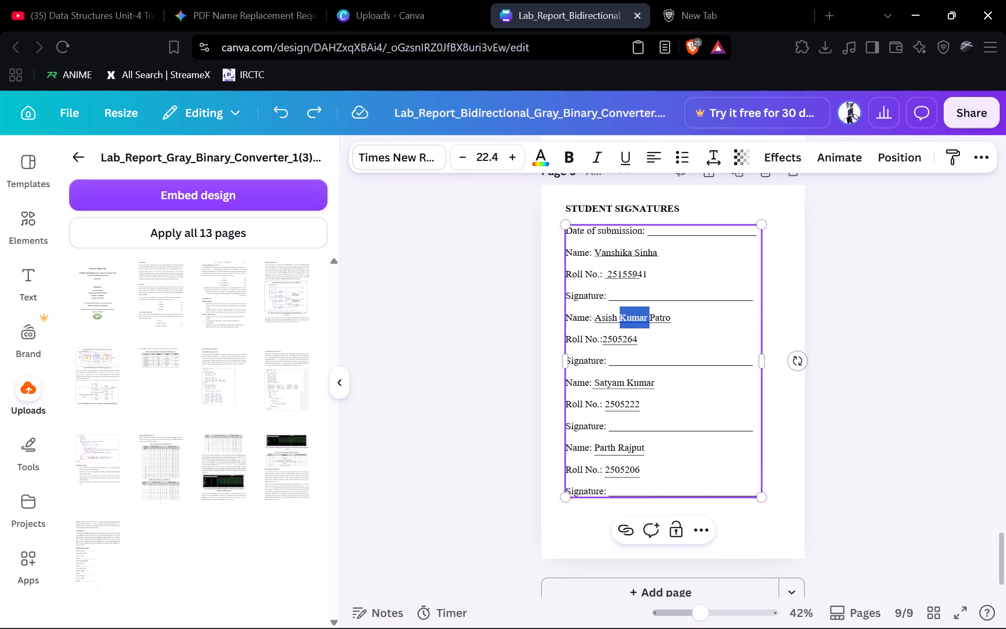
{"action": "triple_click", "coordinate": [641, 316]}
{"action": "left_click", "coordinate": [641, 316]}
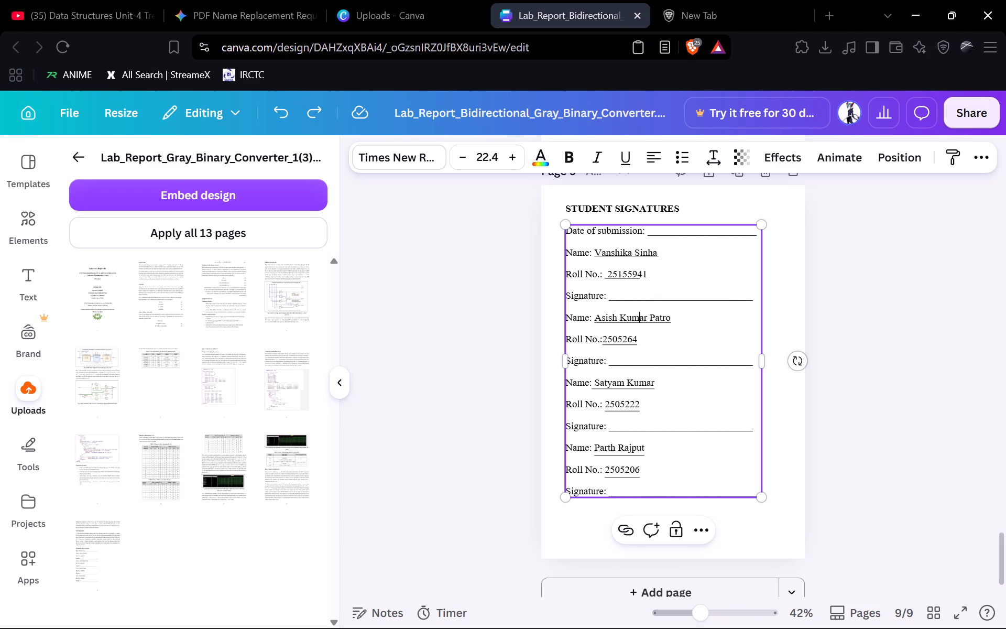
{"action": "left_click_drag", "start_coordinate": [594, 319], "coordinate": [680, 322]}
{"action": "key", "text": "BackSpace"}
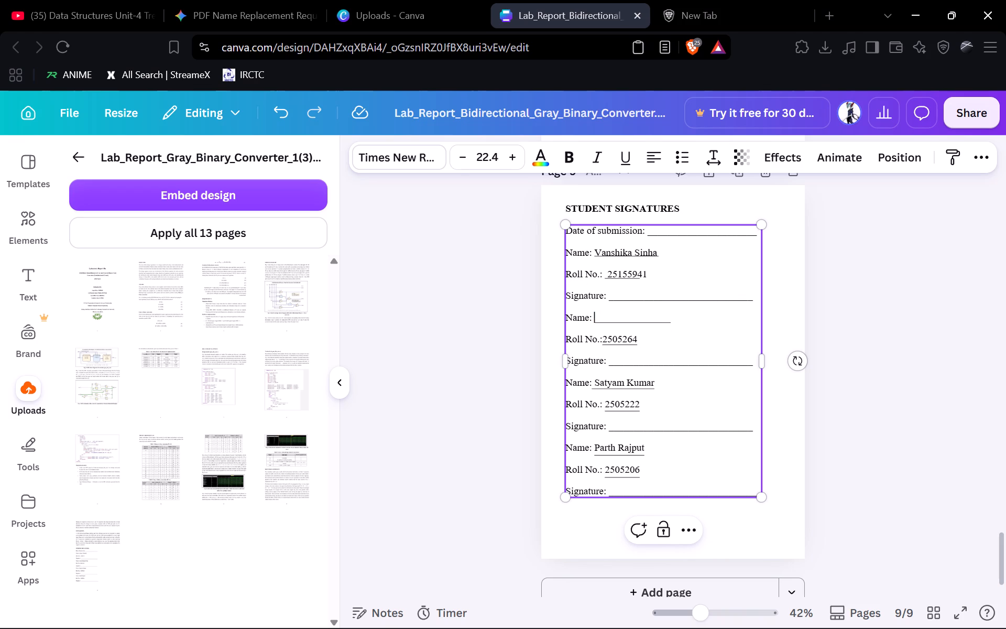
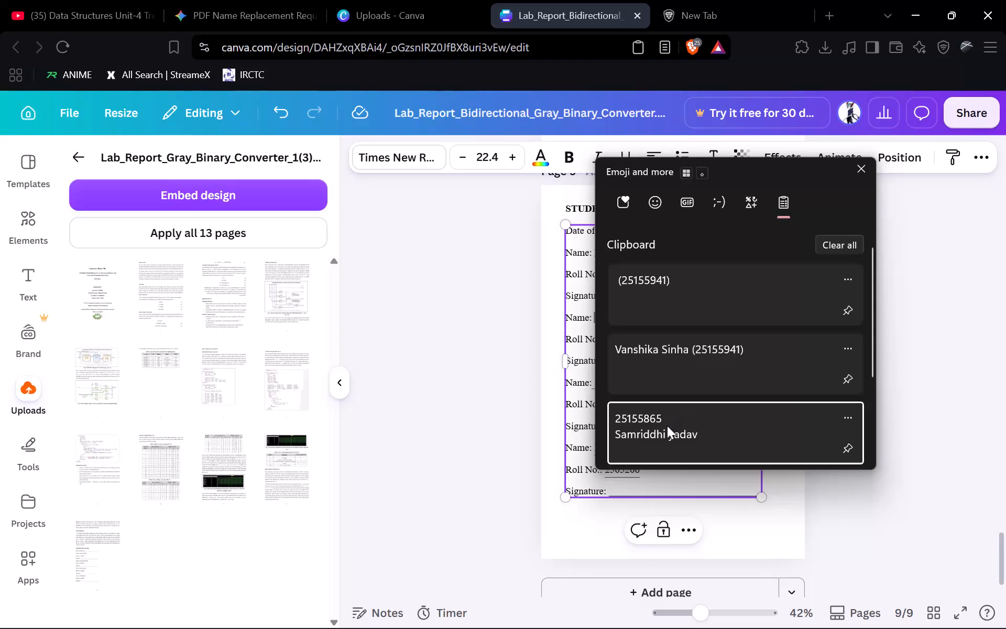
Paste the second student's copied name into the second Name line, removing the pasted roll number and the line break.
{"action": "key", "text": "ctrl+v"}
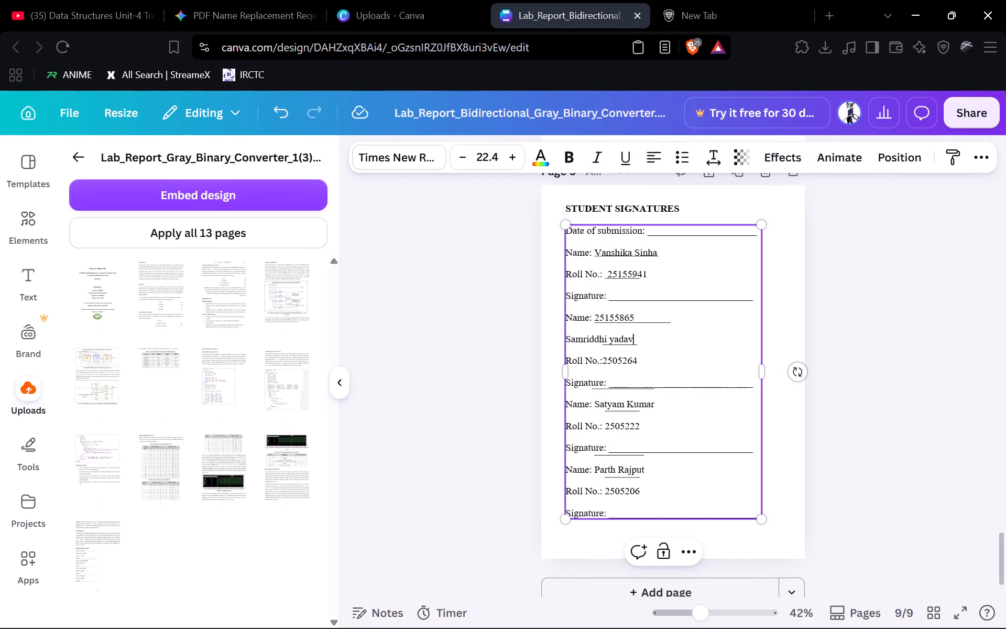
{"action": "left_click", "coordinate": [568, 338]}
{"action": "key", "text": "Left"}
{"action": "key", "text": "BackSpace"}
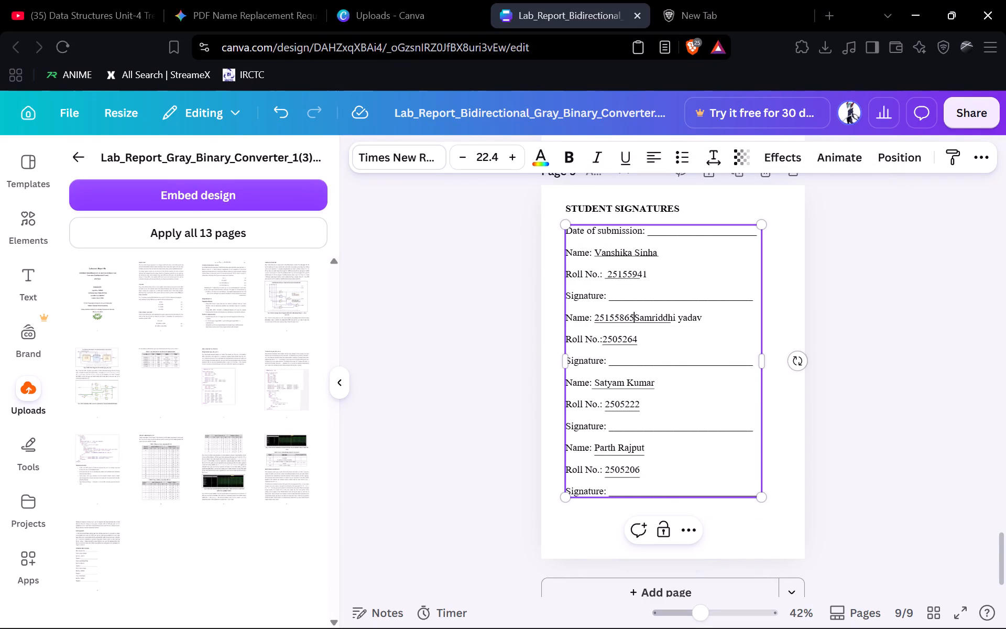
{"action": "key", "text": "BackSpace"}
{"action": "key", "text": "BackSpace"}
{"action": "key", "text": "BackSpace"}
{"action": "key", "text": "BackSpace"}
{"action": "key", "text": "BackSpace"}
{"action": "key", "text": "BackSpace"}
{"action": "key", "text": "BackSpace"}
{"action": "key", "text": "BackSpace"}
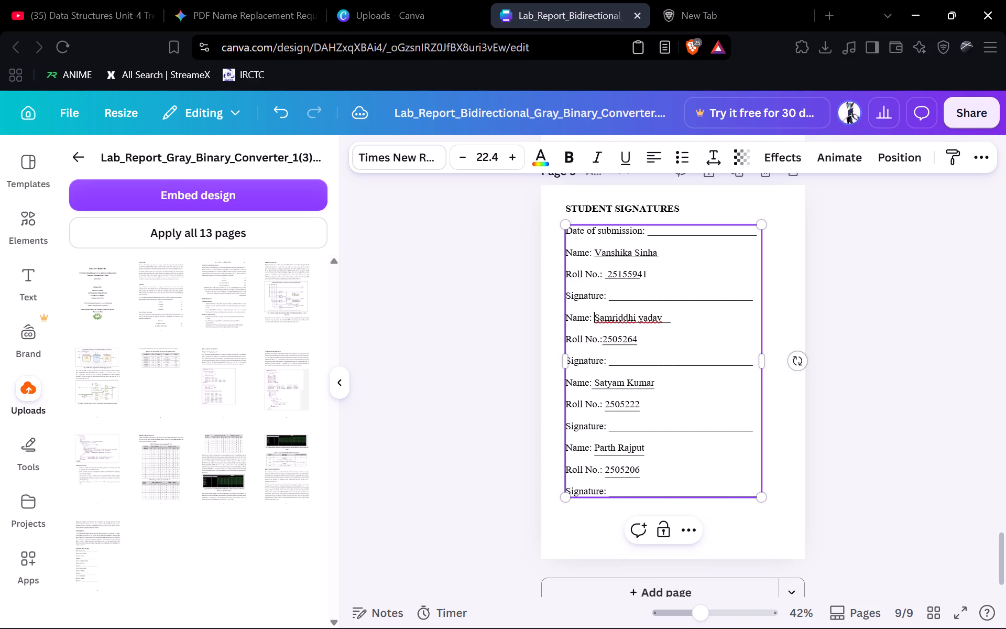
Replace the roll number on the second student's Roll No. line with that student's new roll number.
{"action": "left_click", "coordinate": [658, 337]}
{"action": "key", "text": "BackSpace"}
{"action": "key", "text": "BackSpace"}
{"action": "key", "text": "BackSpace"}
{"action": "key", "text": "BackSpace"}
{"action": "key", "text": "BackSpace"}
{"action": "key", "text": "BackSpace"}
{"action": "key", "text": "BackSpace"}
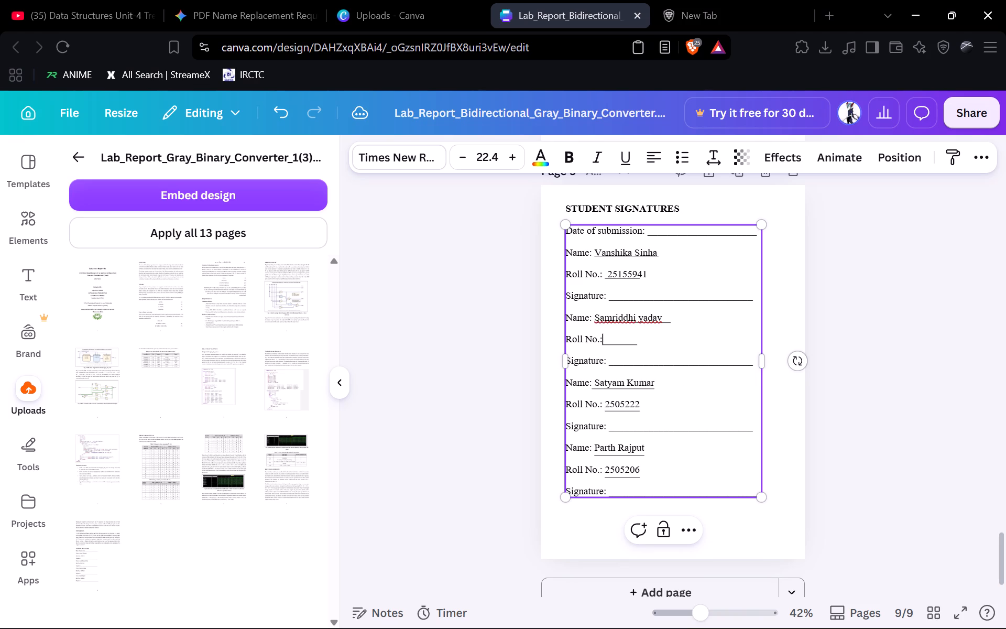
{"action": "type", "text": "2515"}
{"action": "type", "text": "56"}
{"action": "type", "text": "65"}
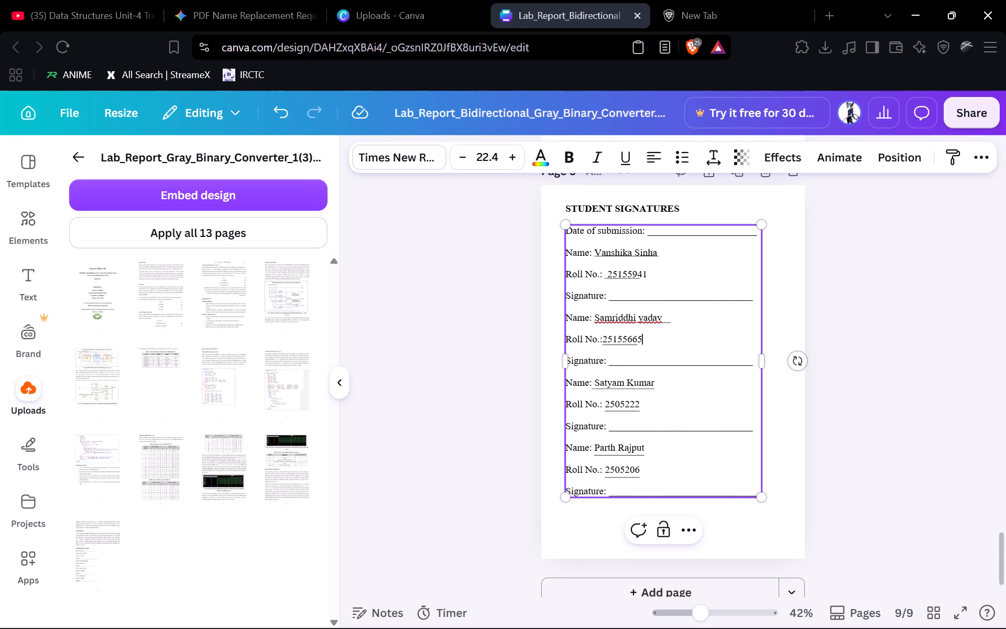
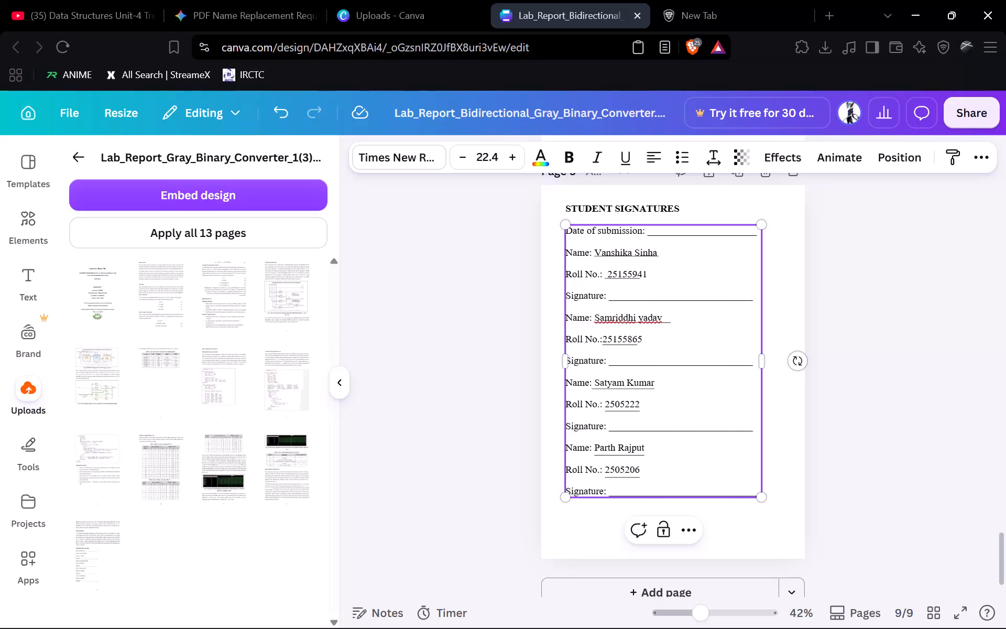
Insert a space between the second student's "Roll No.:" label and the roll number on the signatures page.
{"action": "left_click", "coordinate": [602, 338]}
{"action": "key", "text": "space"}
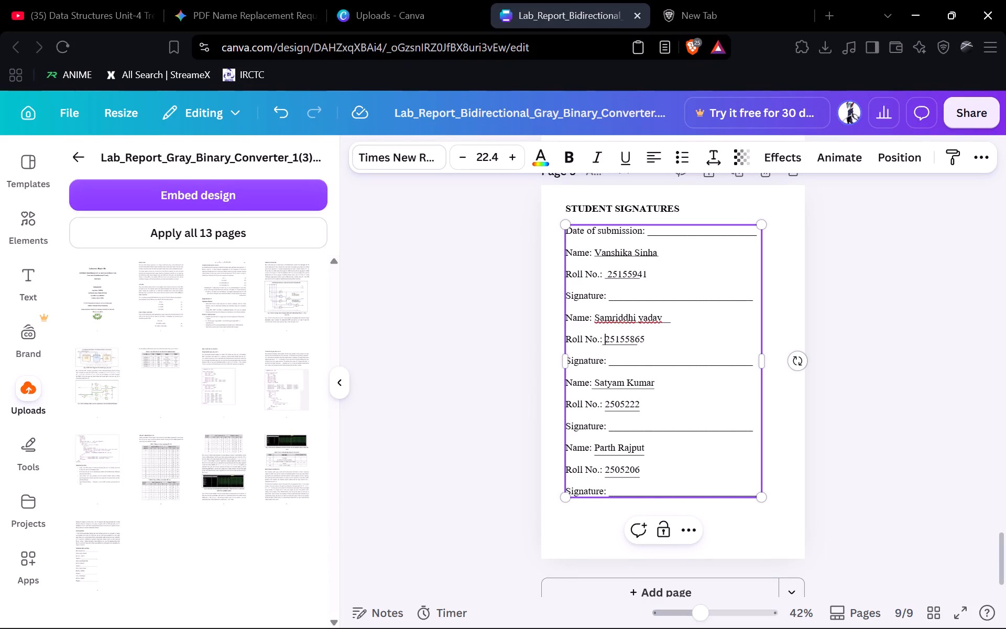
{"action": "double_click", "coordinate": [603, 340]}
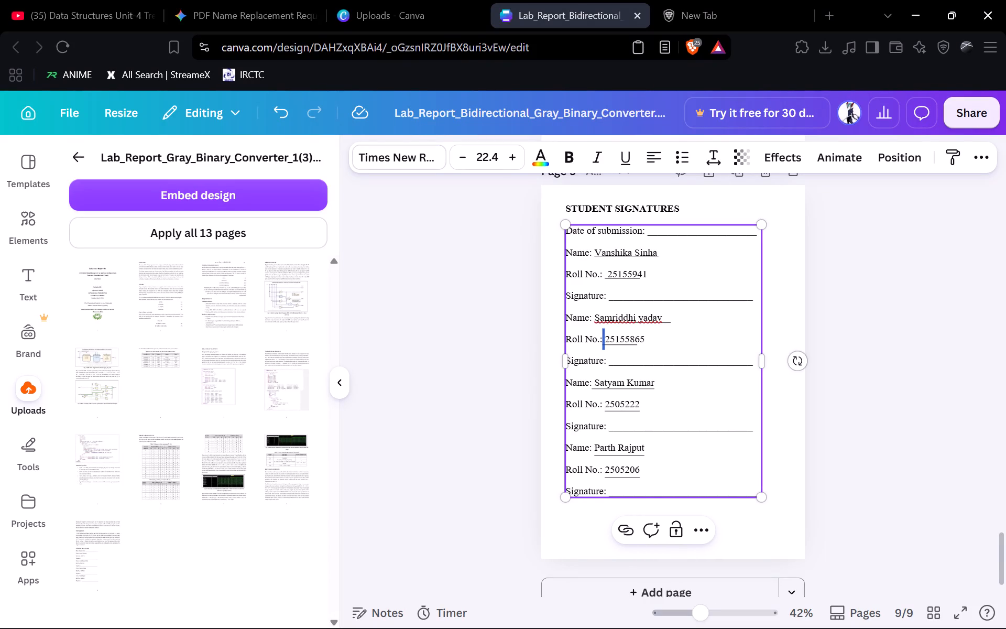
{"action": "left_click_drag", "start_coordinate": [603, 341], "coordinate": [616, 341]}
Select the third student's full name on the third Name line of the signatures page, leaving out the "Name:" label.
{"action": "left_click", "coordinate": [629, 384]}
{"action": "double_click", "coordinate": [620, 385]}
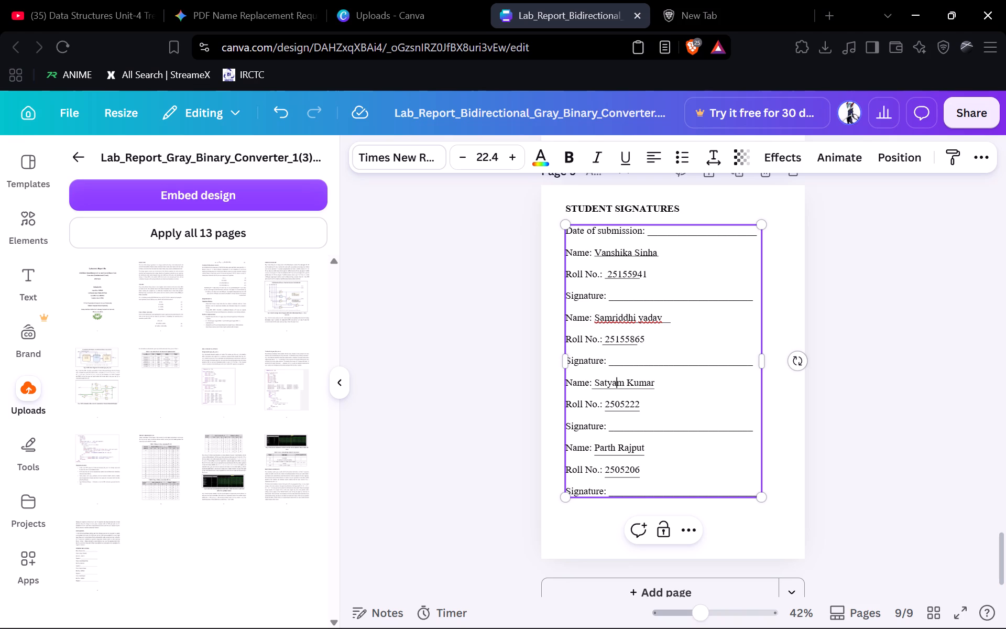
{"action": "double_click", "coordinate": [628, 384]}
{"action": "triple_click", "coordinate": [628, 384]}
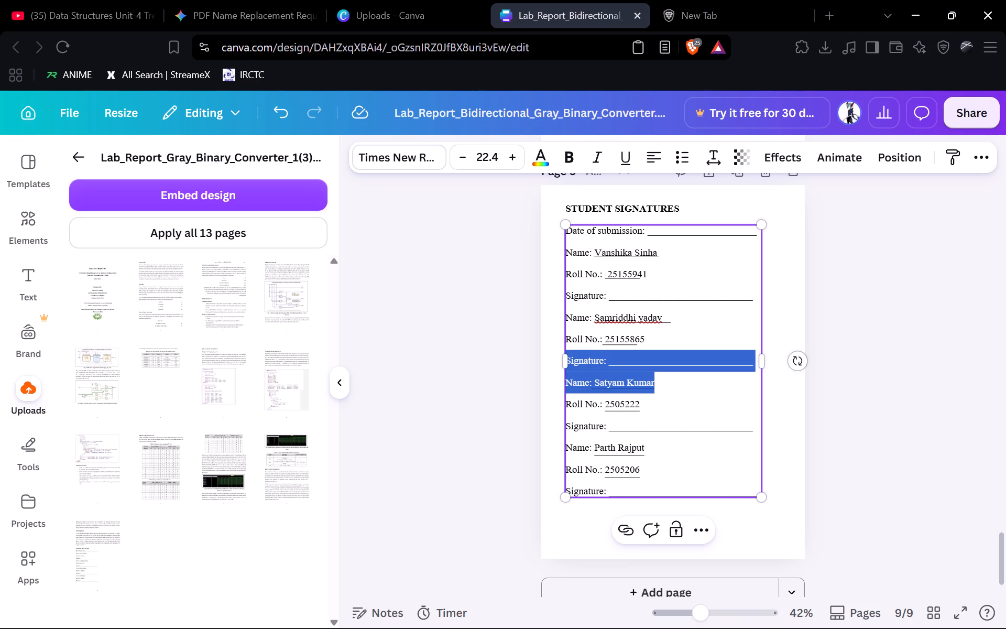
{"action": "left_click_drag", "start_coordinate": [613, 384], "coordinate": [595, 384]}
{"action": "left_click_drag", "start_coordinate": [595, 384], "coordinate": [660, 384]}
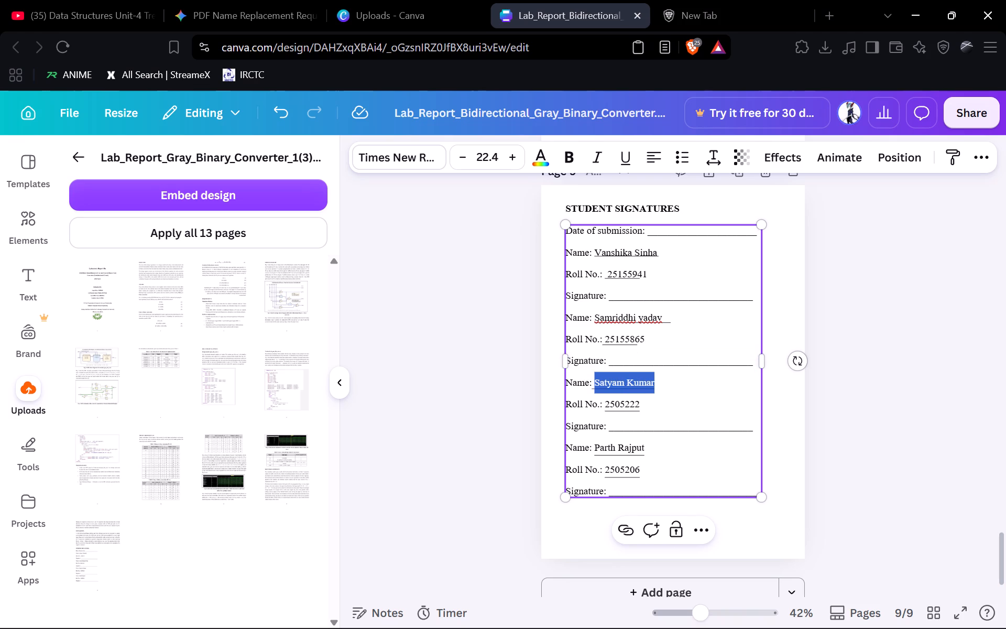
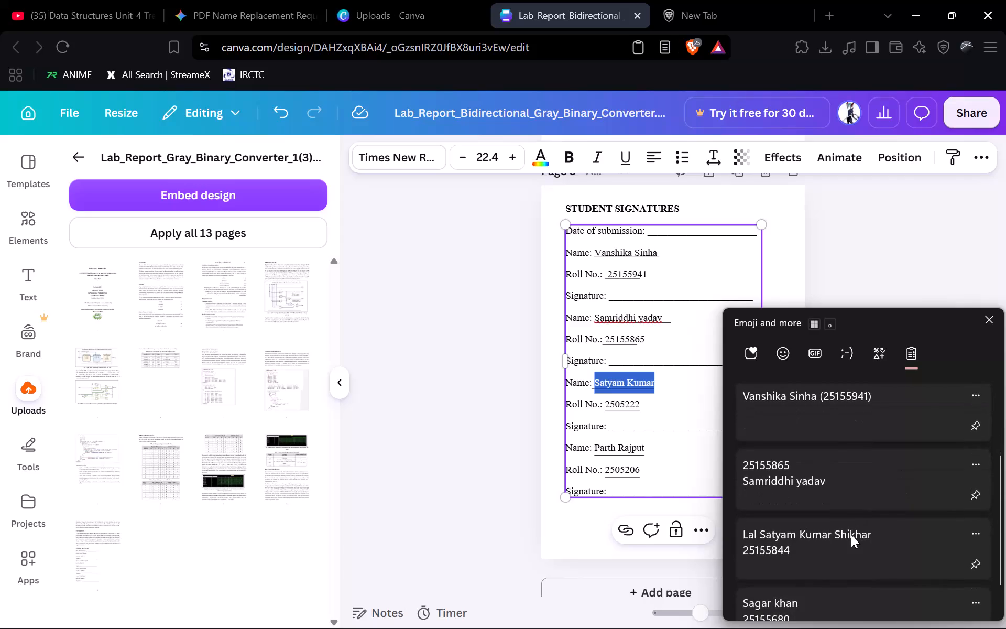
Replace the selected third student's name with the matching clipboard history entry, removing the roll number and extra line pasted with it.
{"action": "left_click", "coordinate": [851, 535]}
{"action": "key", "text": "ctrl+v"}
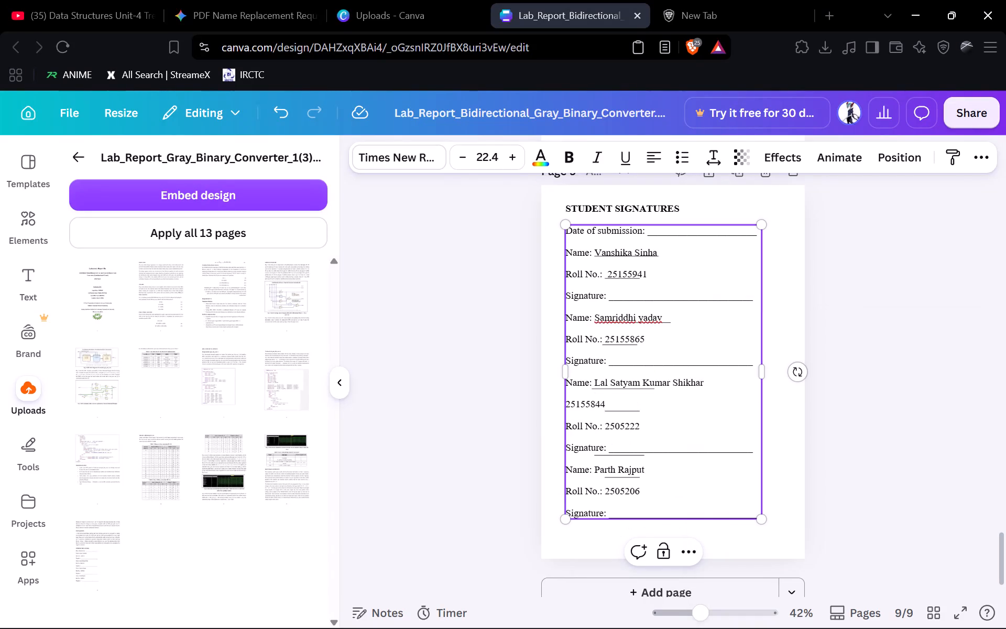
{"action": "key", "text": "BackSpace"}
{"action": "key", "text": "BackSpace"}
{"action": "key", "text": "BackSpace"}
{"action": "key", "text": "BackSpace"}
{"action": "key", "text": "BackSpace"}
{"action": "key", "text": "BackSpace"}
{"action": "key", "text": "BackSpace"}
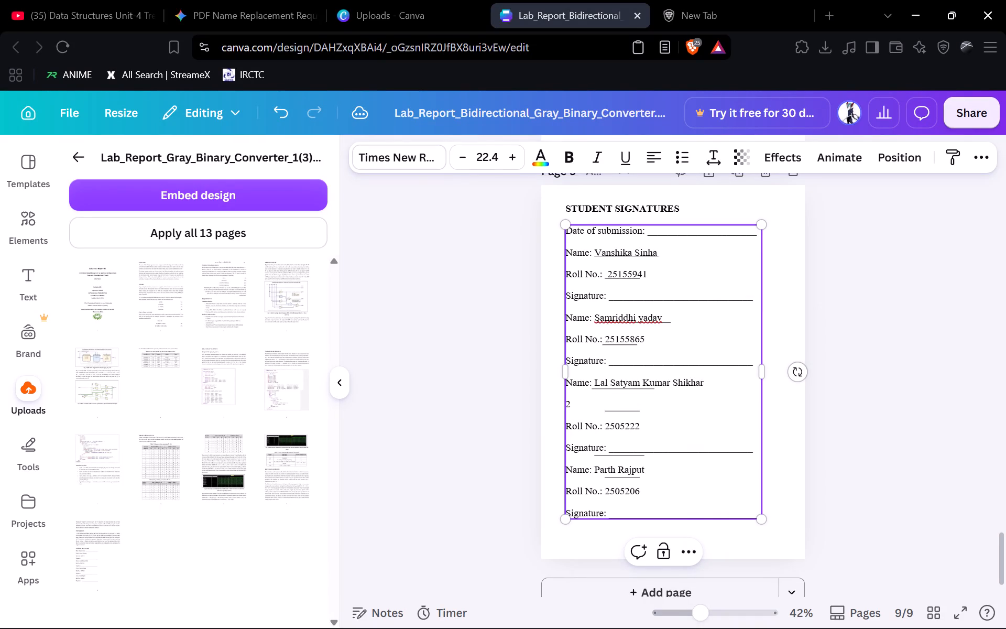
{"action": "key", "text": "BackSpace"}
{"action": "key", "text": "BackSpace"}
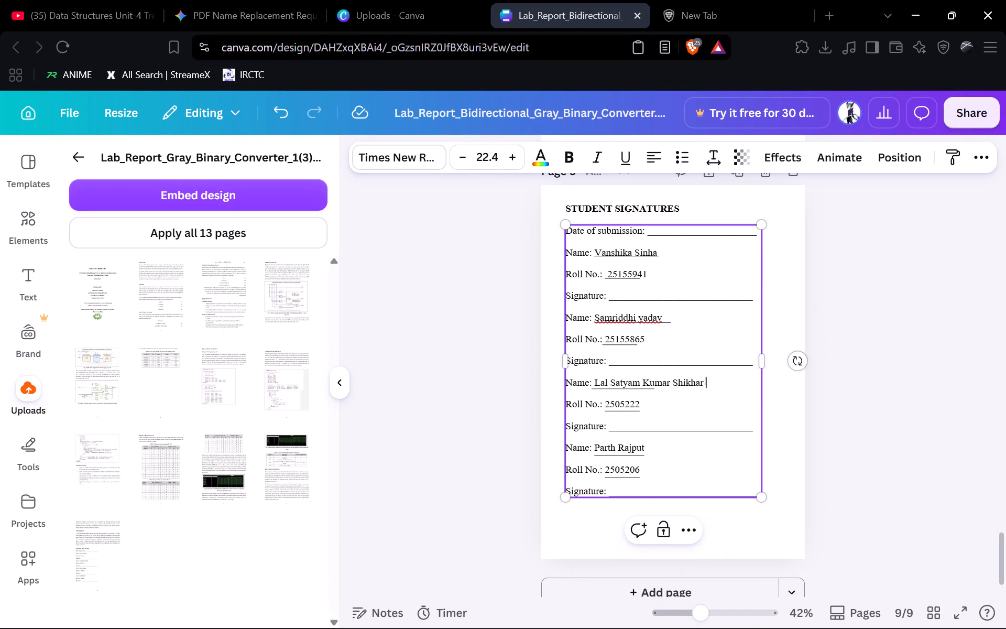
Examine the advanced spacing, formatting and typography settings for the signatures text box, leaving them unchanged.
{"action": "double_click", "coordinate": [642, 379]}
{"action": "double_click", "coordinate": [642, 379]}
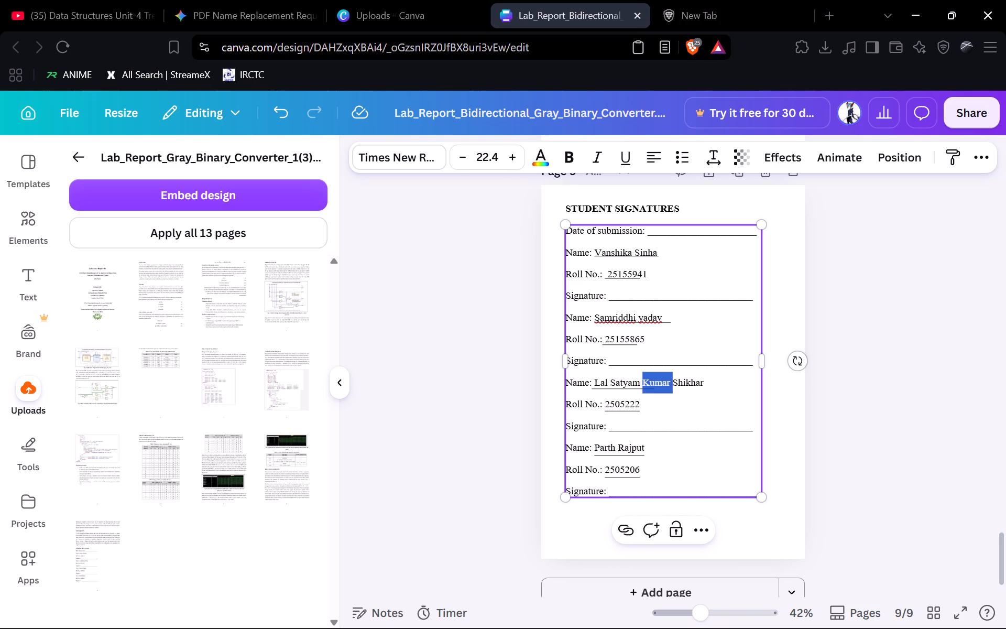
{"action": "left_click", "coordinate": [639, 407]}
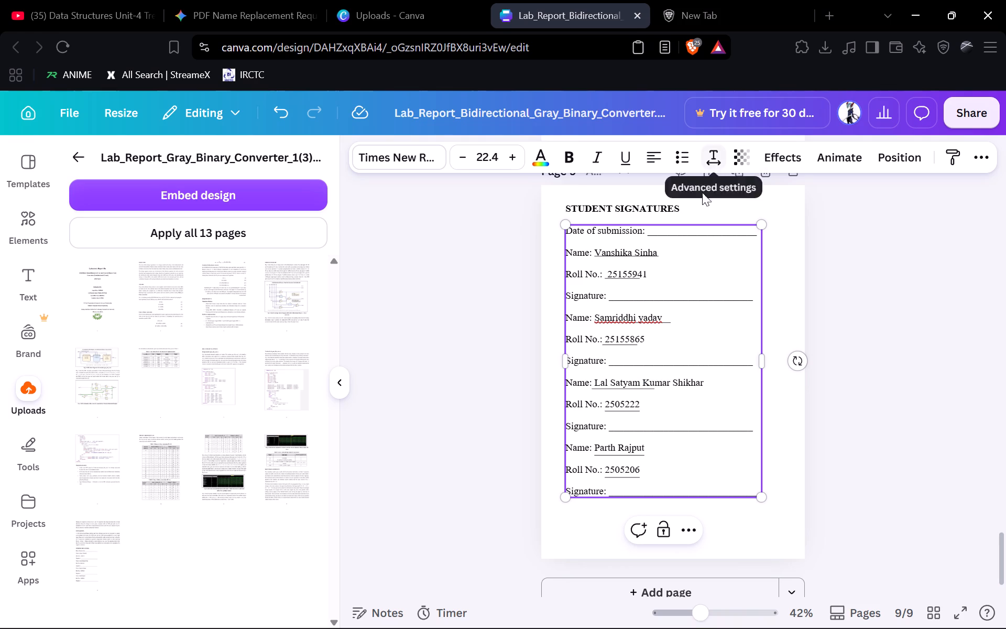
{"action": "scroll", "coordinate": [661, 155], "scroll_direction": "left", "scroll_amount": 2}
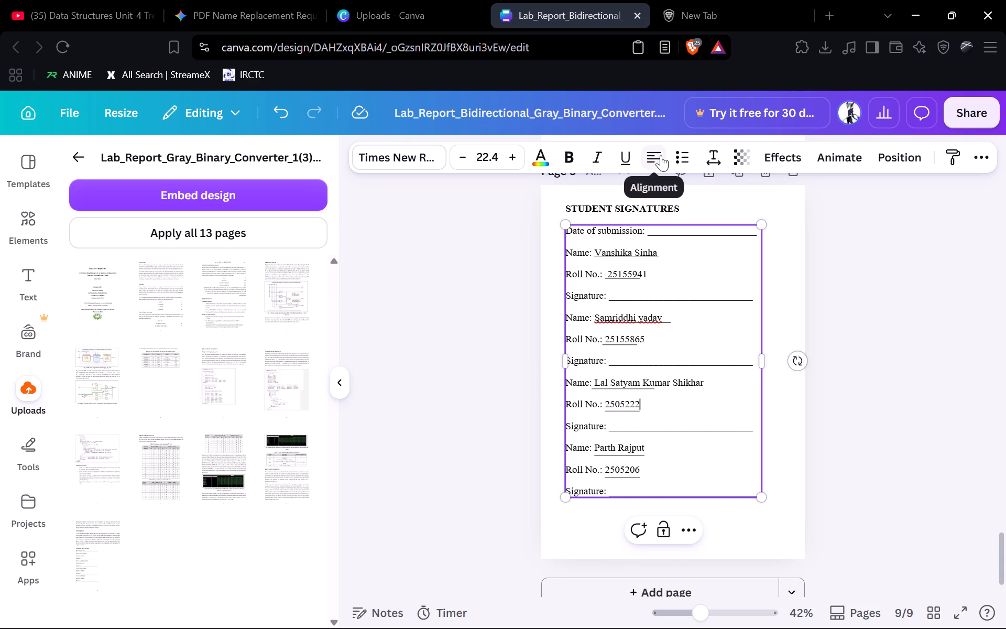
{"action": "scroll", "coordinate": [661, 155], "scroll_direction": "left", "scroll_amount": 1}
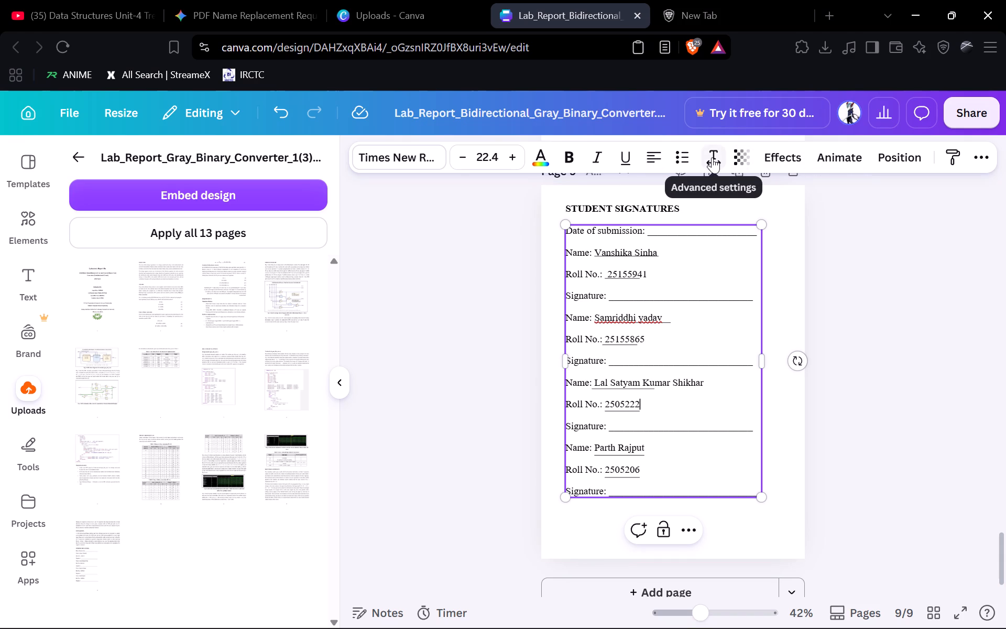
{"action": "left_click", "coordinate": [712, 157]}
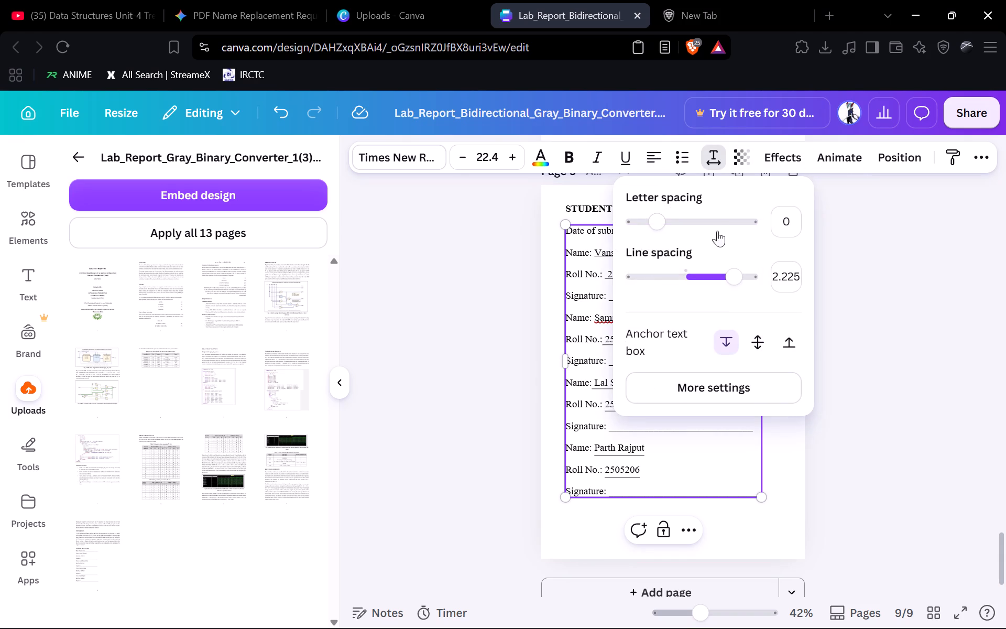
{"action": "left_click", "coordinate": [737, 386]}
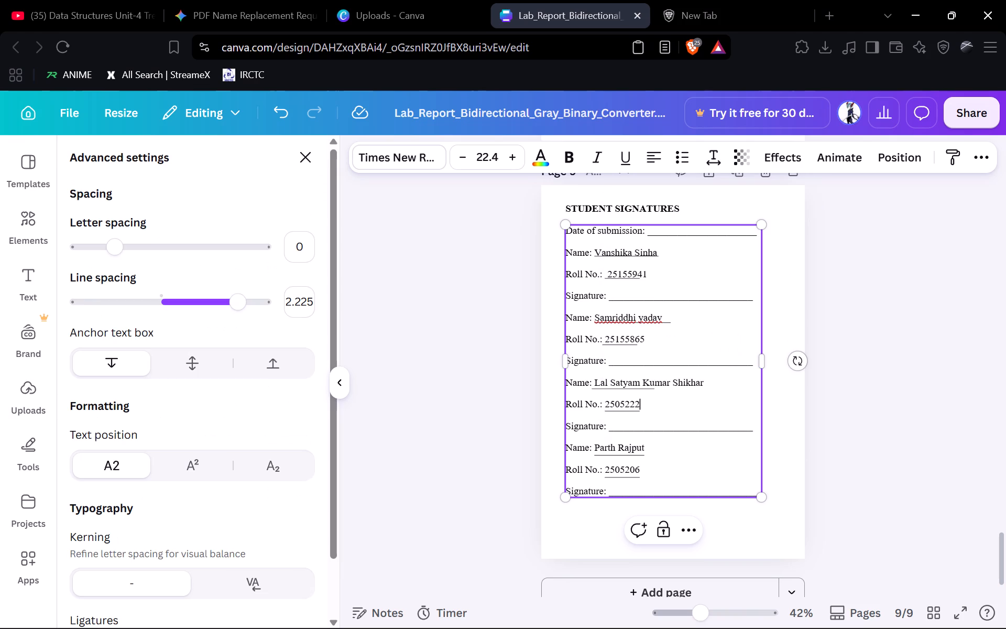
{"action": "scroll", "coordinate": [223, 425], "scroll_direction": "down", "scroll_amount": 4}
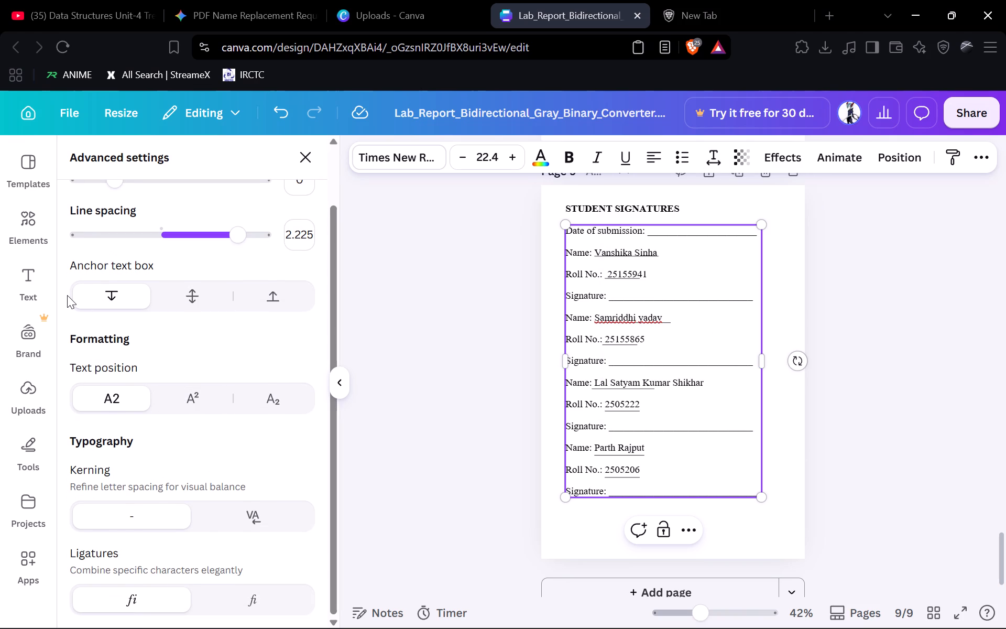
{"action": "scroll", "coordinate": [135, 390], "scroll_direction": "up", "scroll_amount": 2}
{"action": "left_click", "coordinate": [298, 163]}
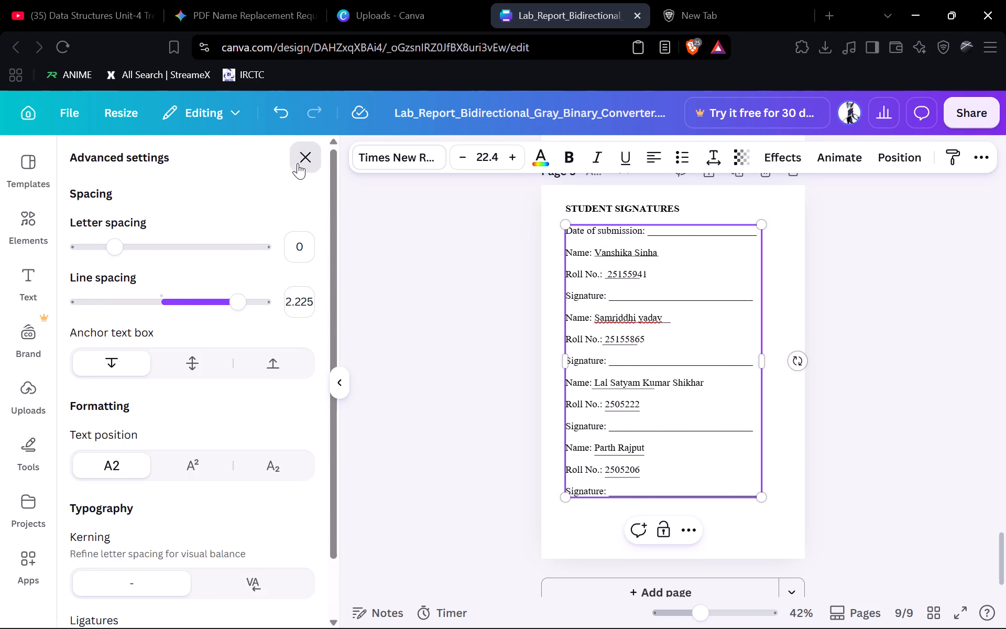
Select the third student's roll number on the signatures page, leaving out the "Roll No.:" label.
{"action": "double_click", "coordinate": [634, 406]}
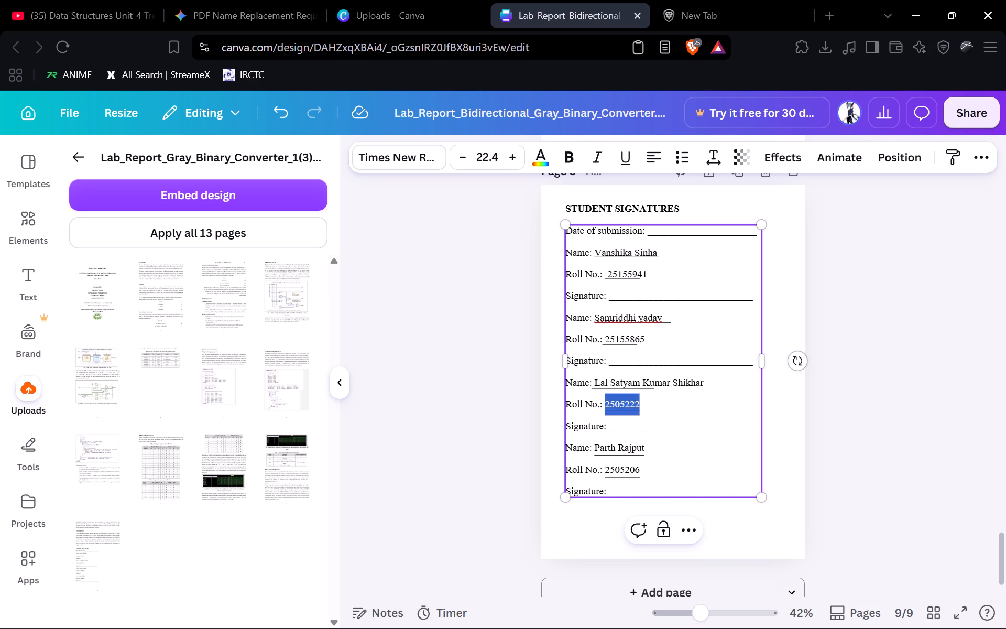
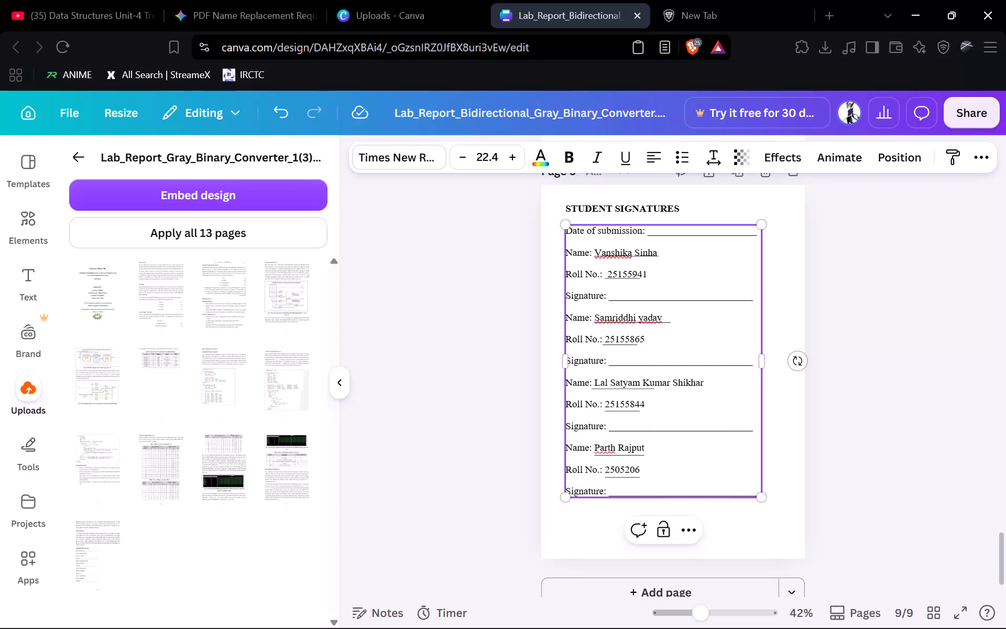
Select the fourth student's full name on the signatures page, leaving out the "Name:" label.
{"action": "double_click", "coordinate": [616, 448]}
{"action": "triple_click", "coordinate": [616, 448]}
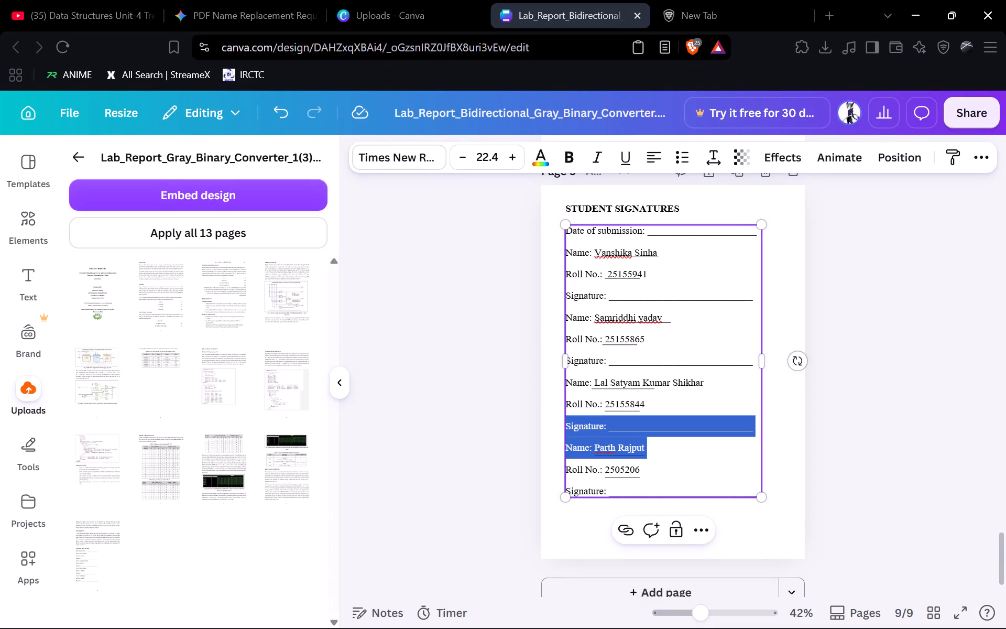
{"action": "left_click", "coordinate": [616, 448]}
{"action": "left_click_drag", "start_coordinate": [649, 450], "coordinate": [609, 446]}
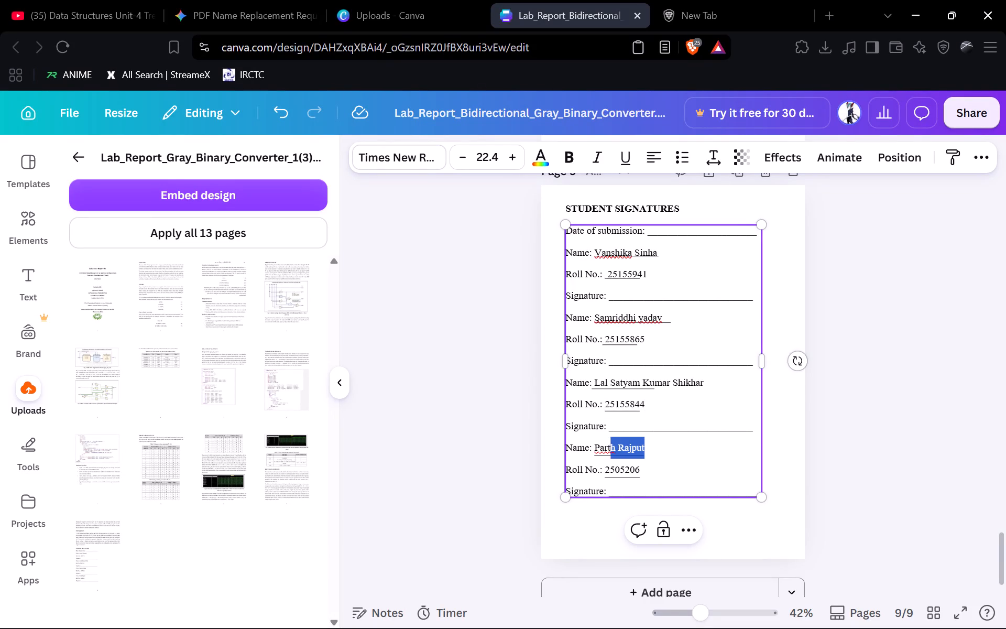
{"action": "left_click_drag", "start_coordinate": [609, 446], "coordinate": [596, 447]}
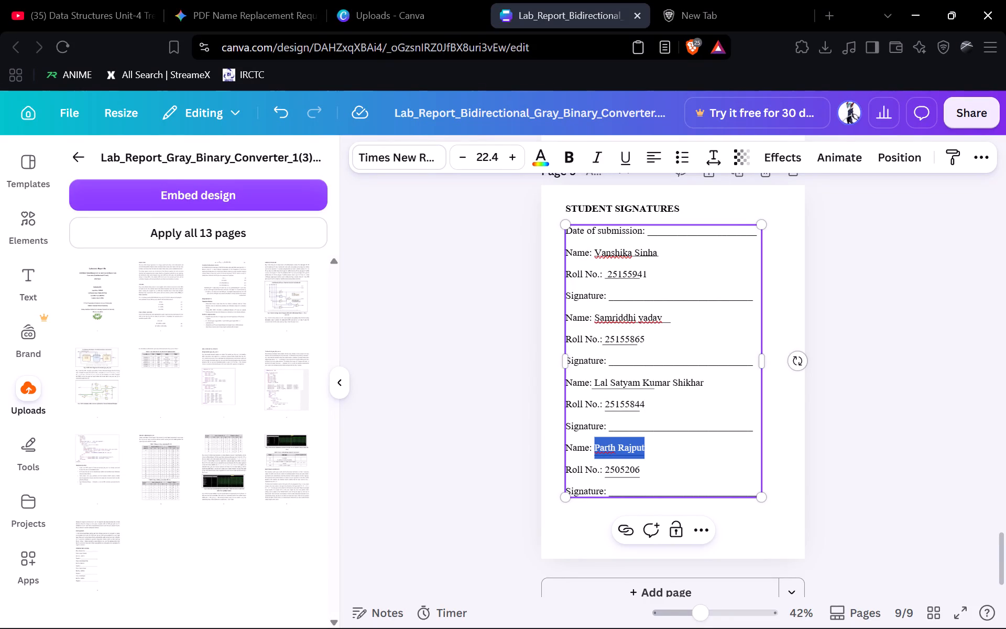
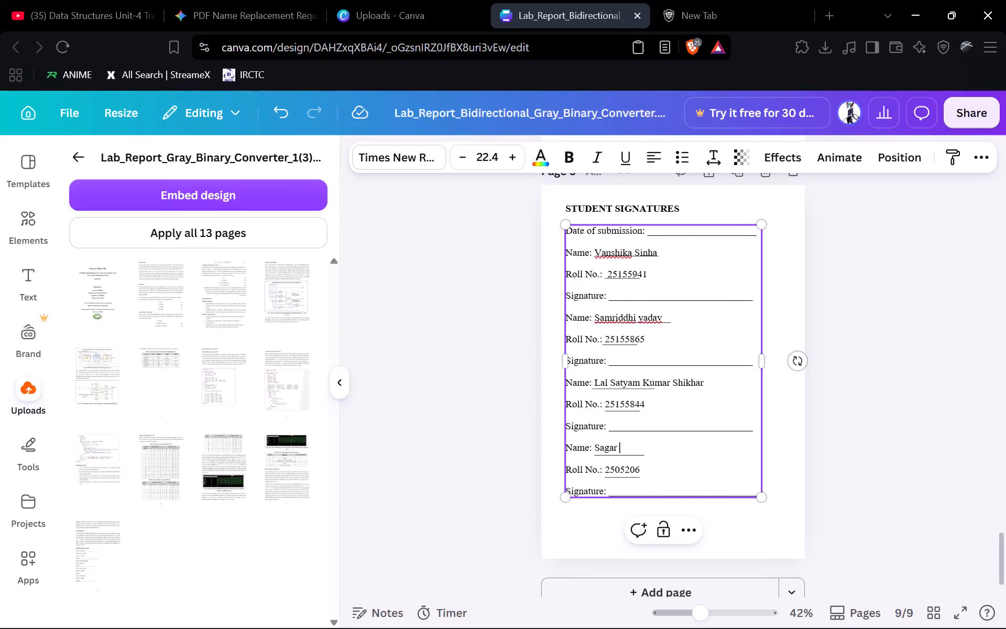
Finish entering the replacement full name for the fourth student on the signatures page.
{"action": "type", "text": "han"}
Select the fourth student's roll number on the signatures page, leaving out the "Roll No.:" label.
{"action": "double_click", "coordinate": [615, 471]}
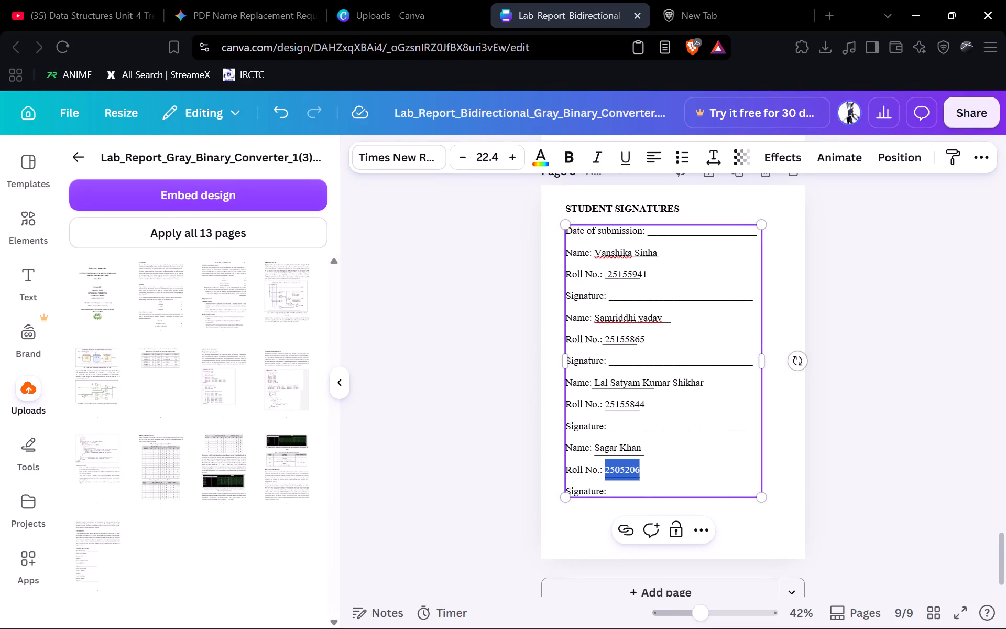
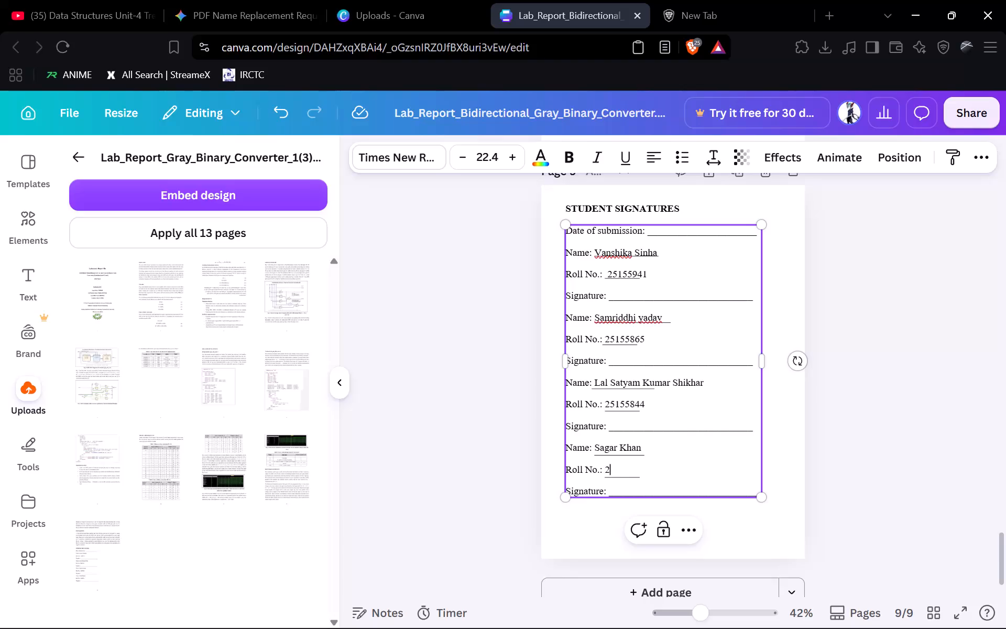
Finish entering the replacement roll number for the fourth student on the signatures page.
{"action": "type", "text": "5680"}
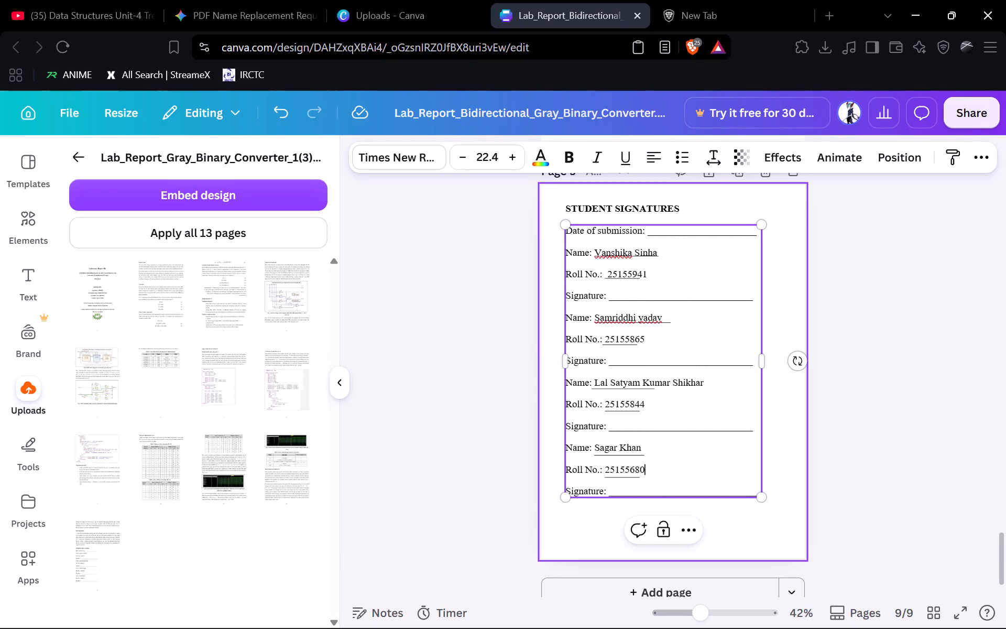
{"action": "left_click", "coordinate": [822, 455]}
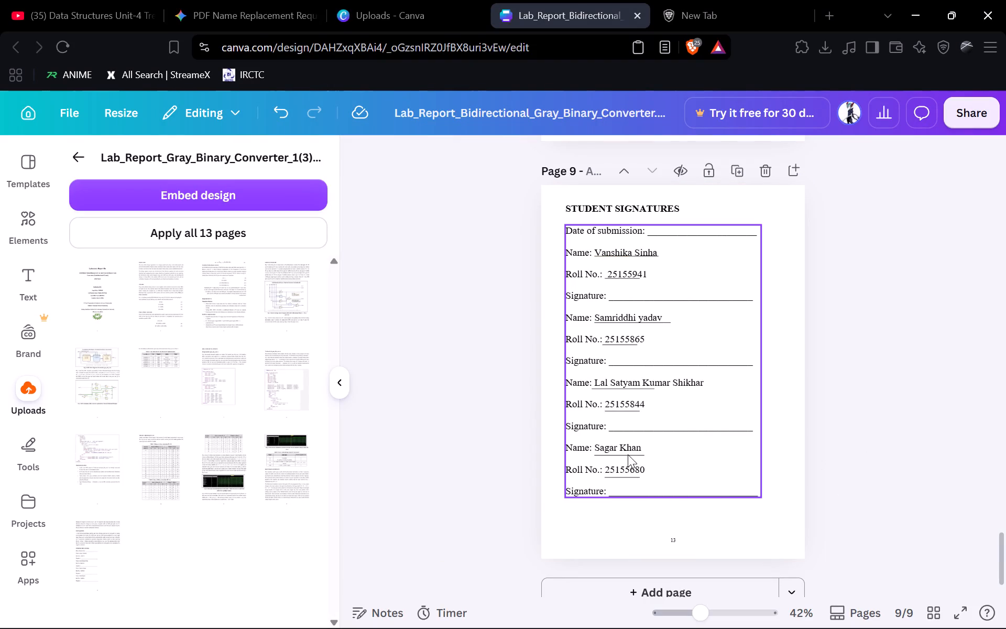
{"action": "left_click", "coordinate": [848, 424]}
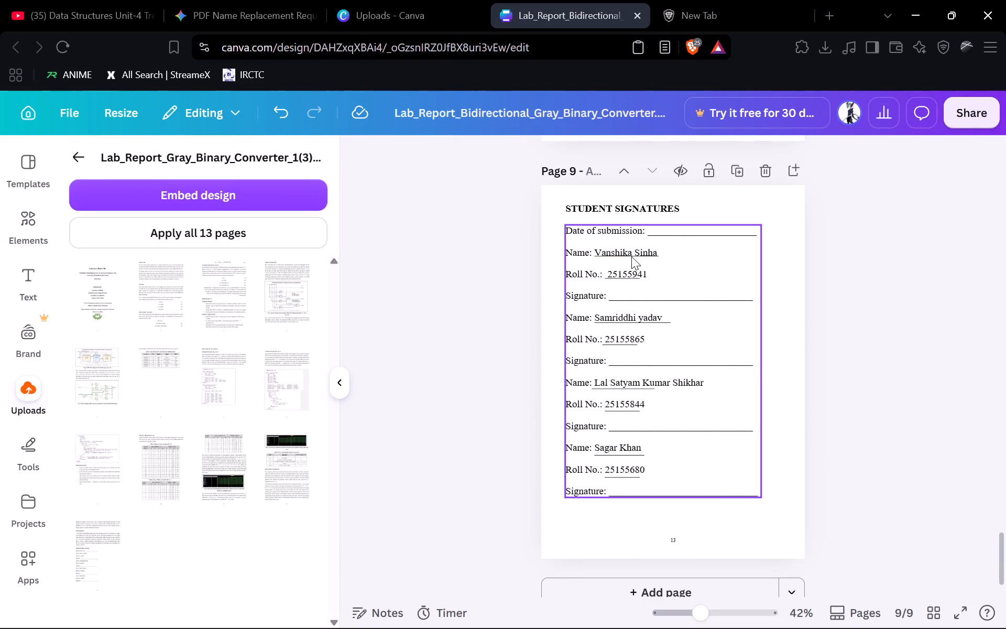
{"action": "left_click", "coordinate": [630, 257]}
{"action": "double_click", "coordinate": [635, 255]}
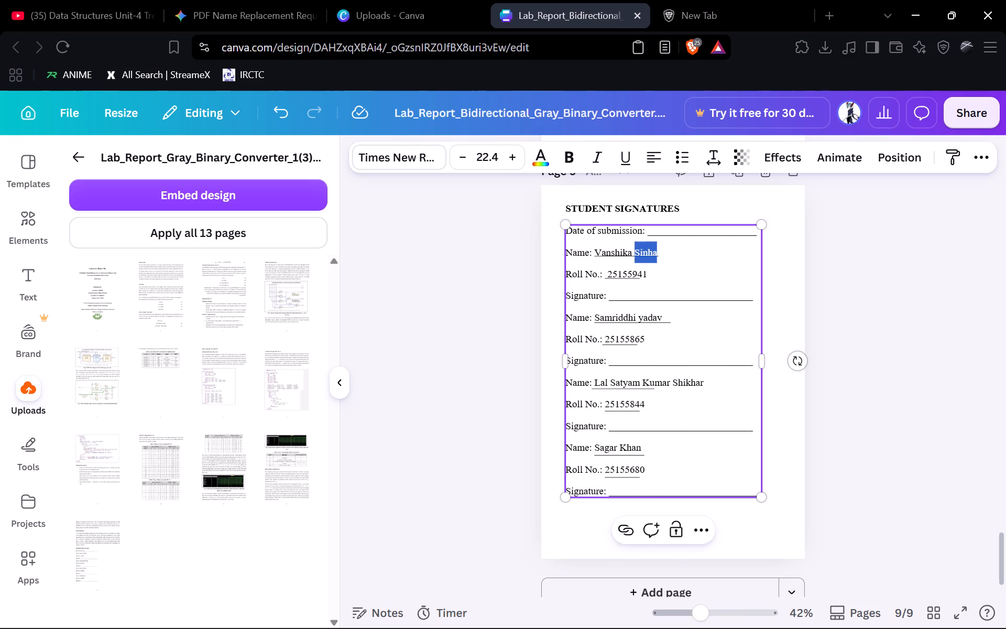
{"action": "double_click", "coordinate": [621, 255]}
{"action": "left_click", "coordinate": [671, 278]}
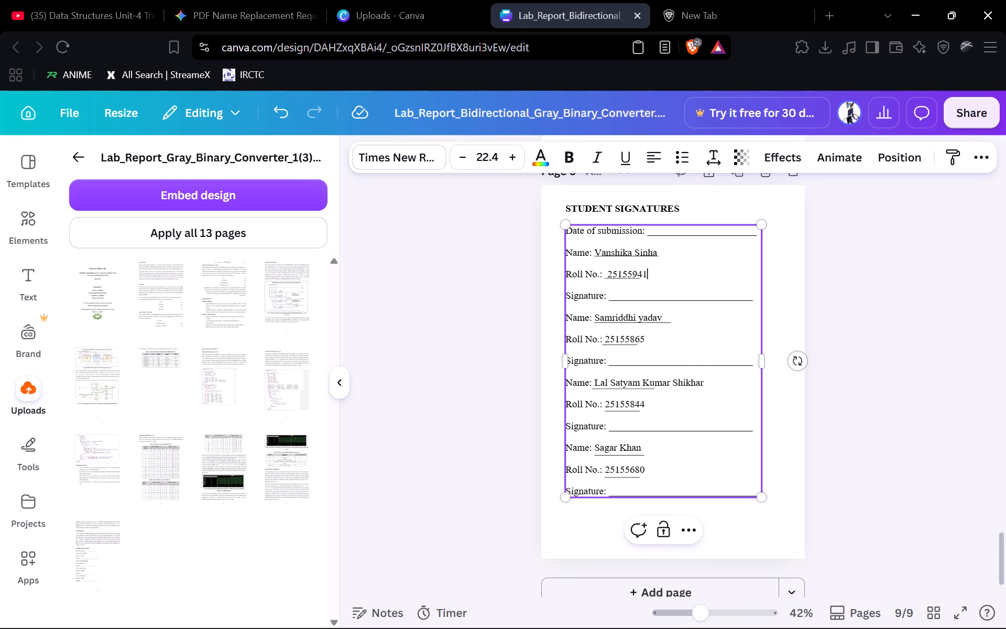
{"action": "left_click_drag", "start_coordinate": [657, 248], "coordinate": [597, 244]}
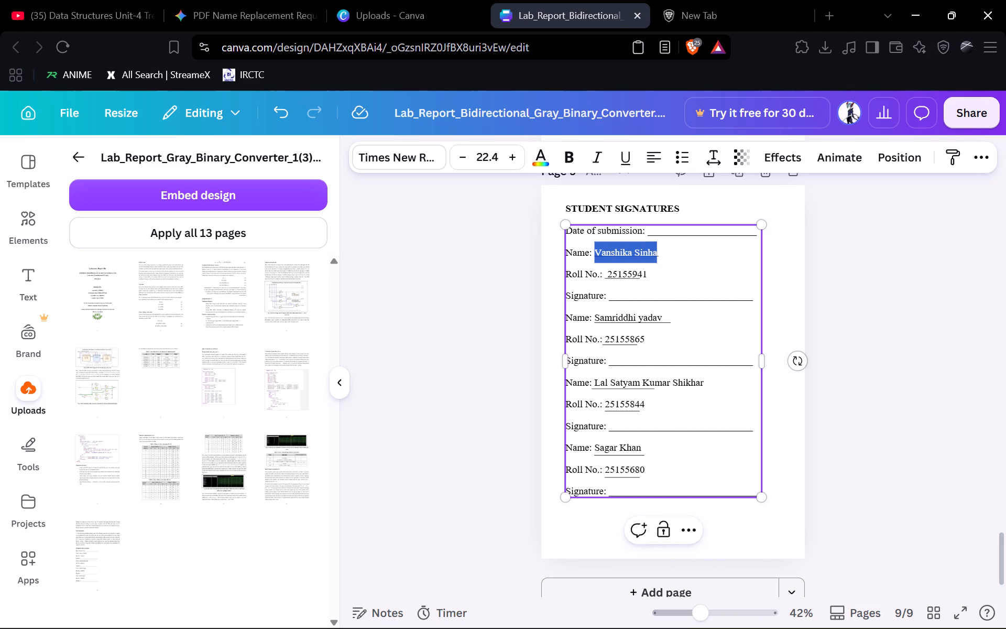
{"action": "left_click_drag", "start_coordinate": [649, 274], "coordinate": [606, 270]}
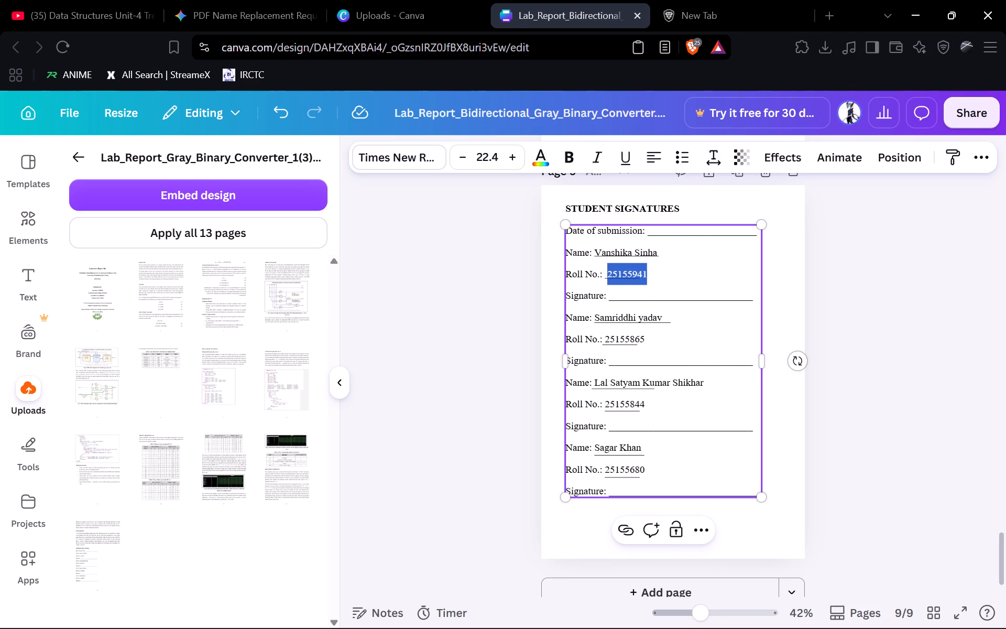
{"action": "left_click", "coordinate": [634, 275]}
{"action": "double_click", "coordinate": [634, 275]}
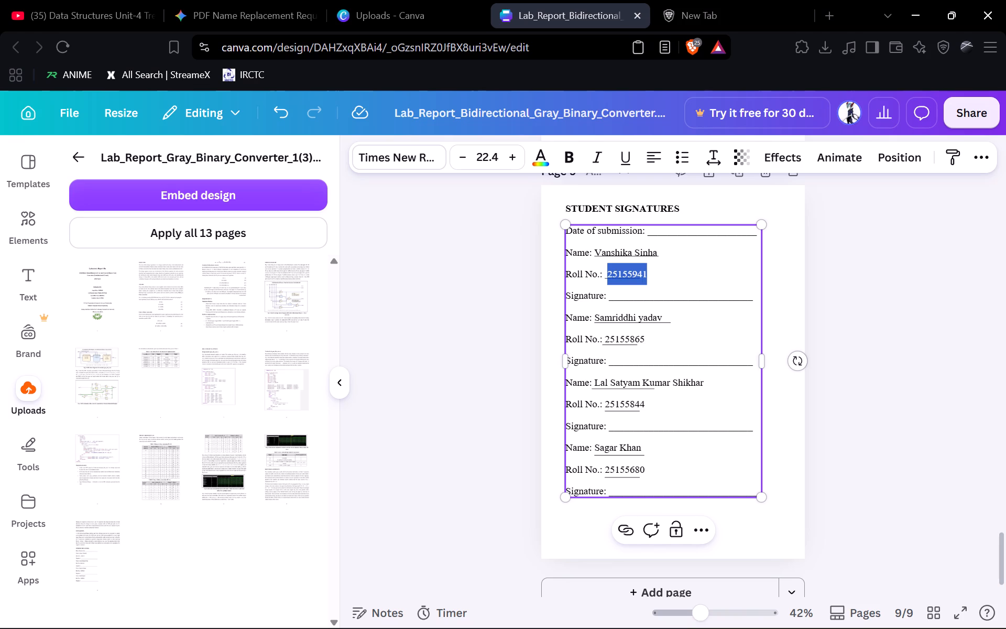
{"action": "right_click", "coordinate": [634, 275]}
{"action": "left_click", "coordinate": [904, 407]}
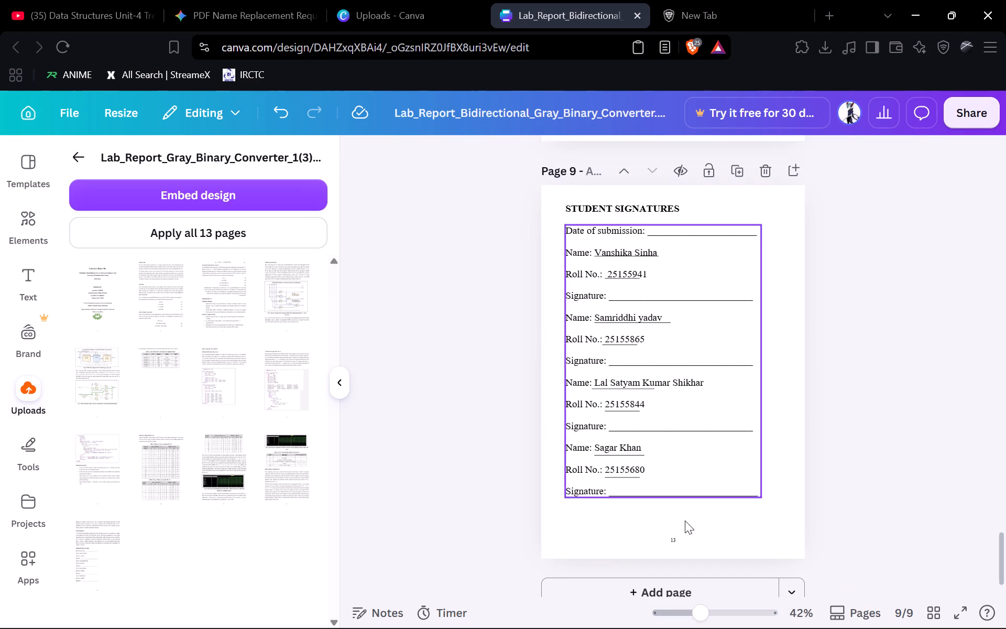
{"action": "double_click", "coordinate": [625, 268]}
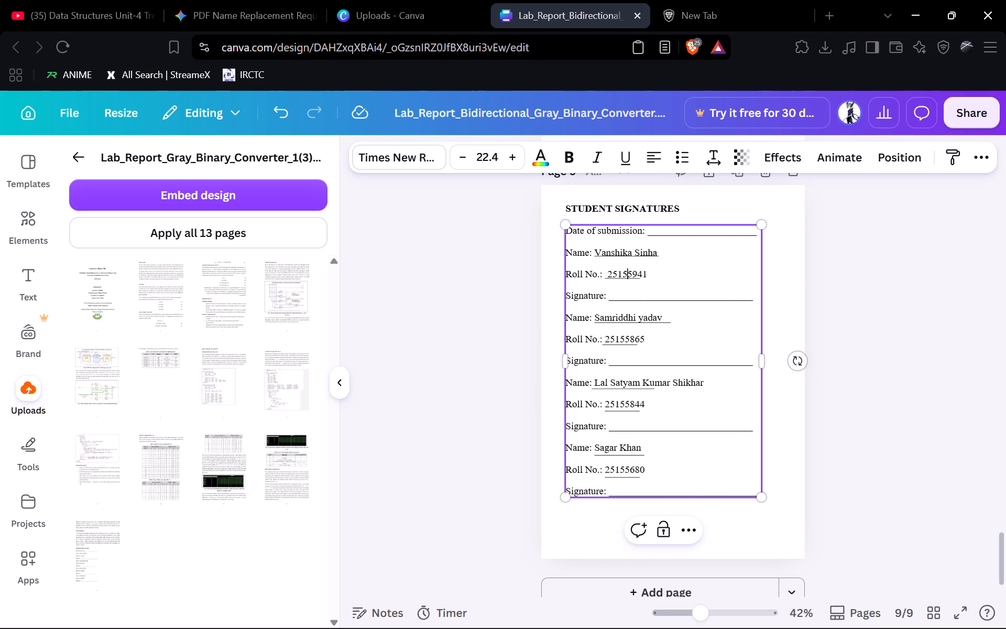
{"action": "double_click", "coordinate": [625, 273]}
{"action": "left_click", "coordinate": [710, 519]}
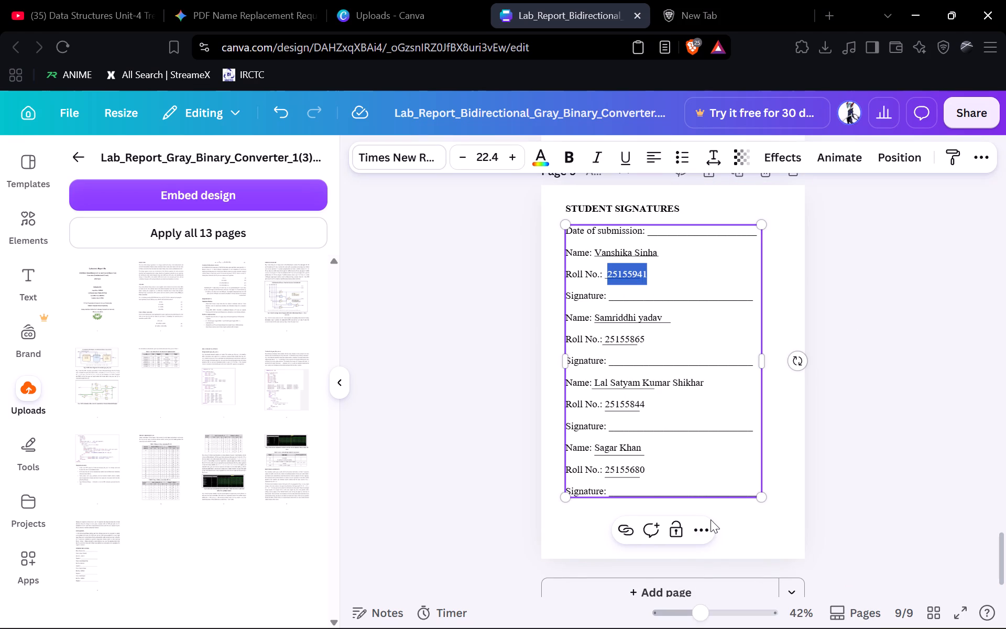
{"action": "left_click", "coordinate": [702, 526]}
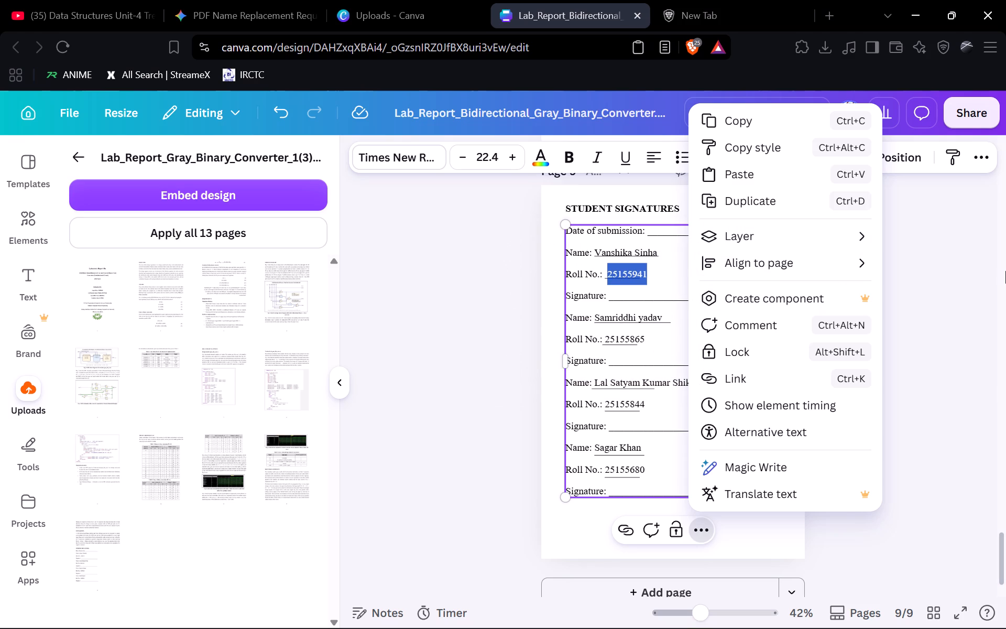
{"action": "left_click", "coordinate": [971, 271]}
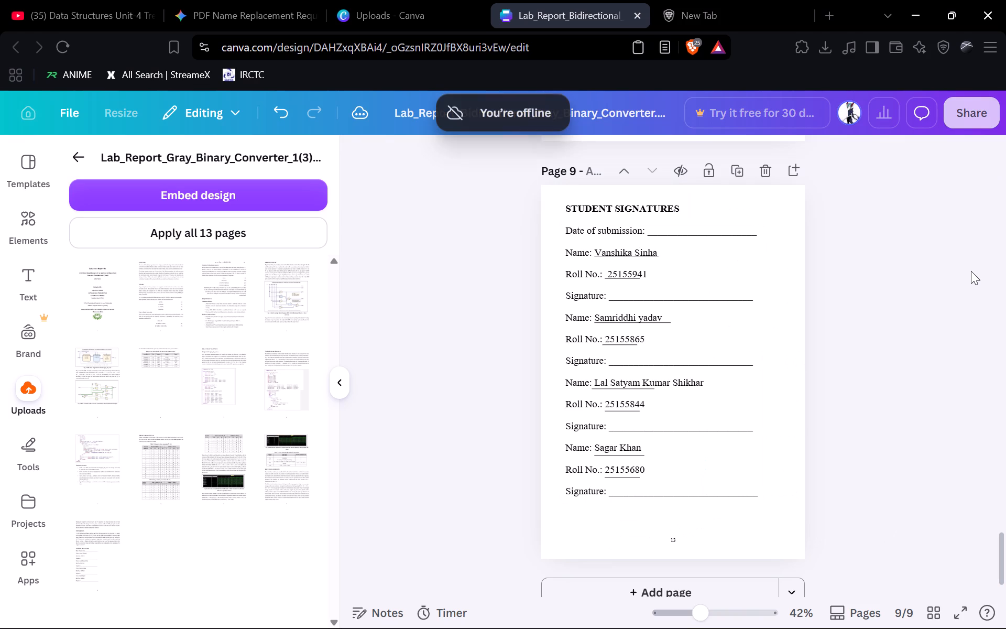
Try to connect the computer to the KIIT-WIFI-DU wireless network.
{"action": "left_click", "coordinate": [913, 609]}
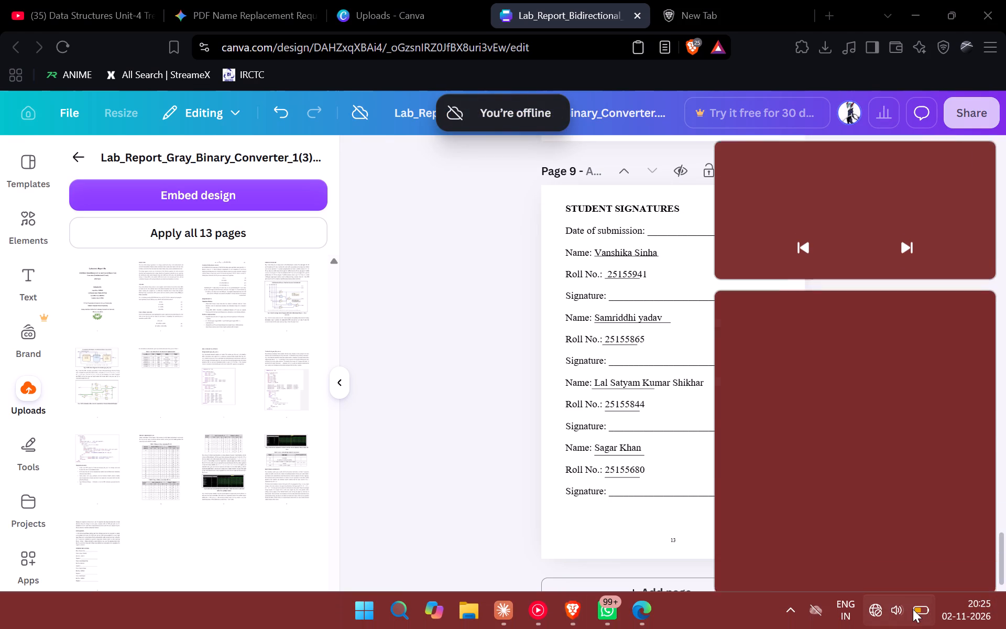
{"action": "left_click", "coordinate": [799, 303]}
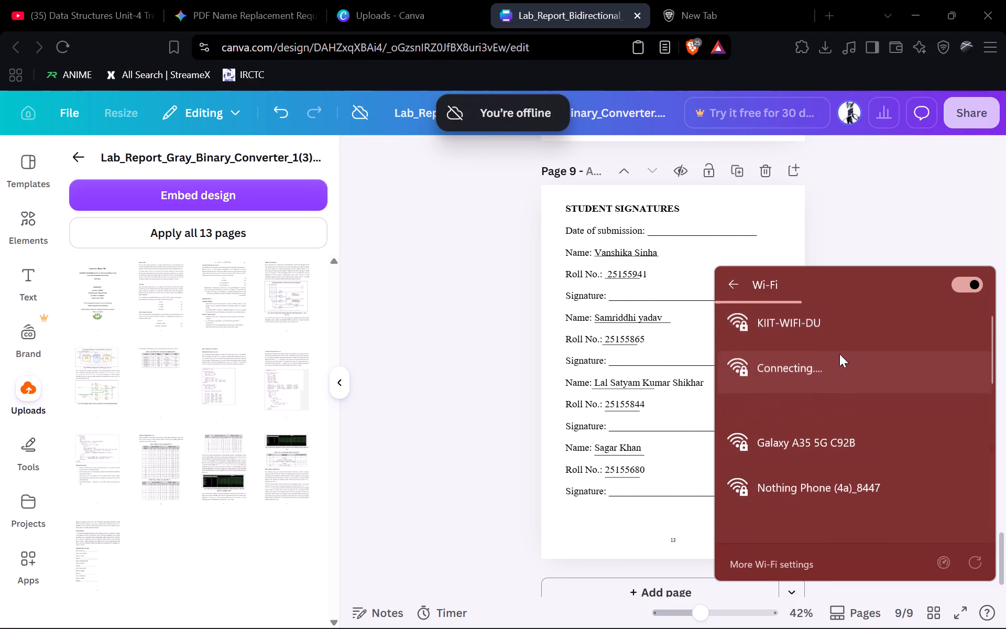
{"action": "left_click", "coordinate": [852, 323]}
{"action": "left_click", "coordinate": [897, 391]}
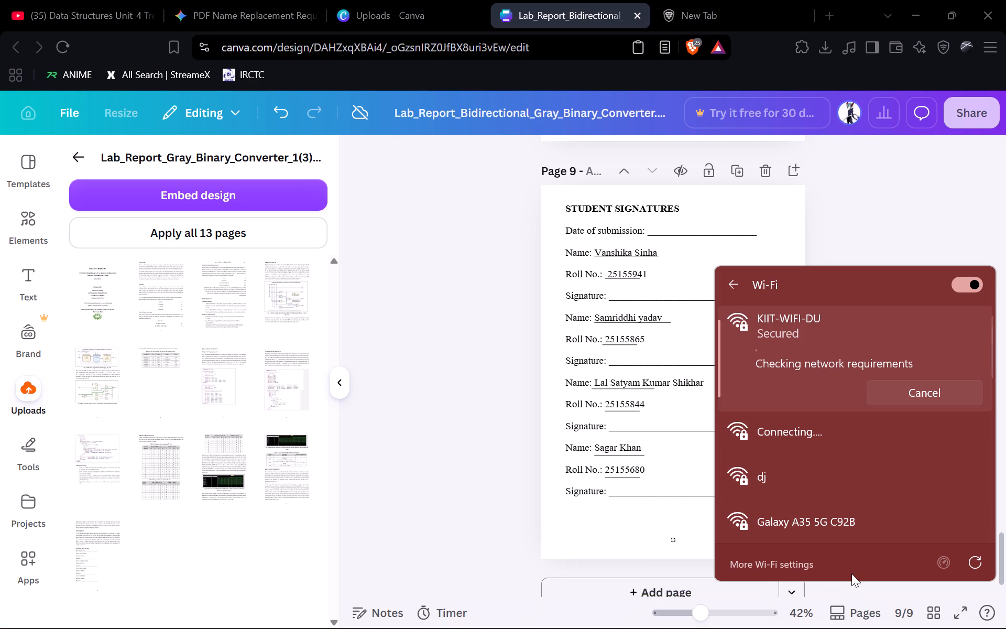
Look through the available Wi-Fi networks and refresh the network list.
{"action": "scroll", "coordinate": [823, 442], "scroll_direction": "down", "scroll_amount": 10}
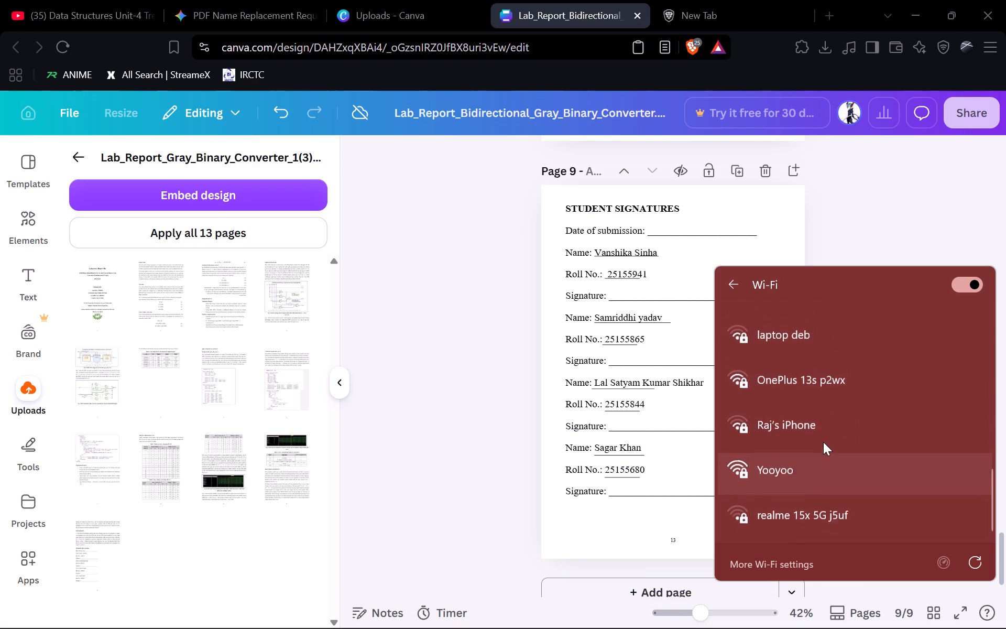
{"action": "scroll", "coordinate": [823, 442], "scroll_direction": "down", "scroll_amount": 4}
{"action": "scroll", "coordinate": [823, 442], "scroll_direction": "up", "scroll_amount": 8}
{"action": "scroll", "coordinate": [823, 442], "scroll_direction": "down", "scroll_amount": 6}
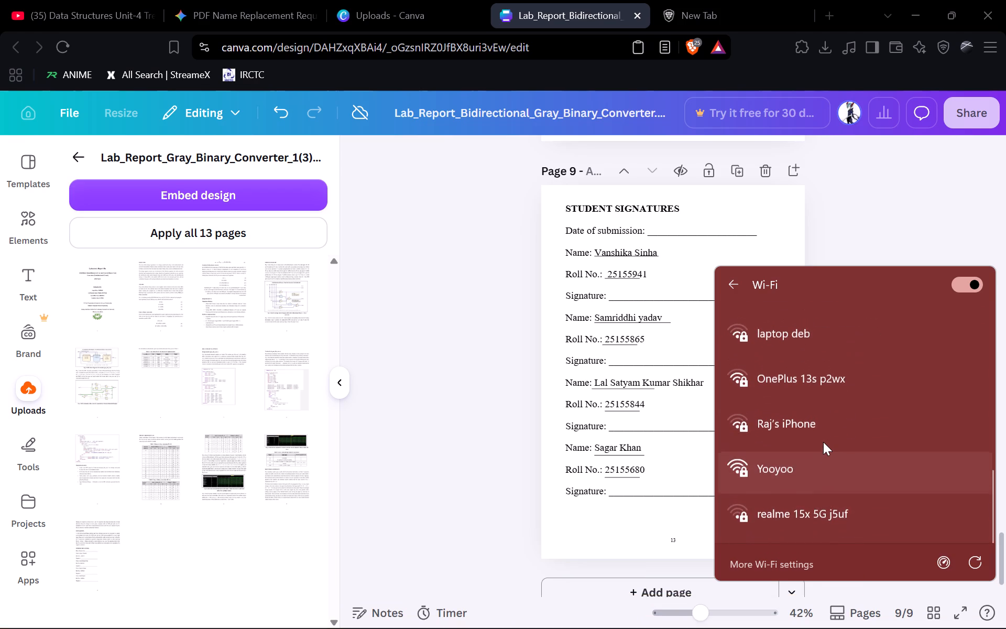
{"action": "scroll", "coordinate": [823, 442], "scroll_direction": "up", "scroll_amount": 9}
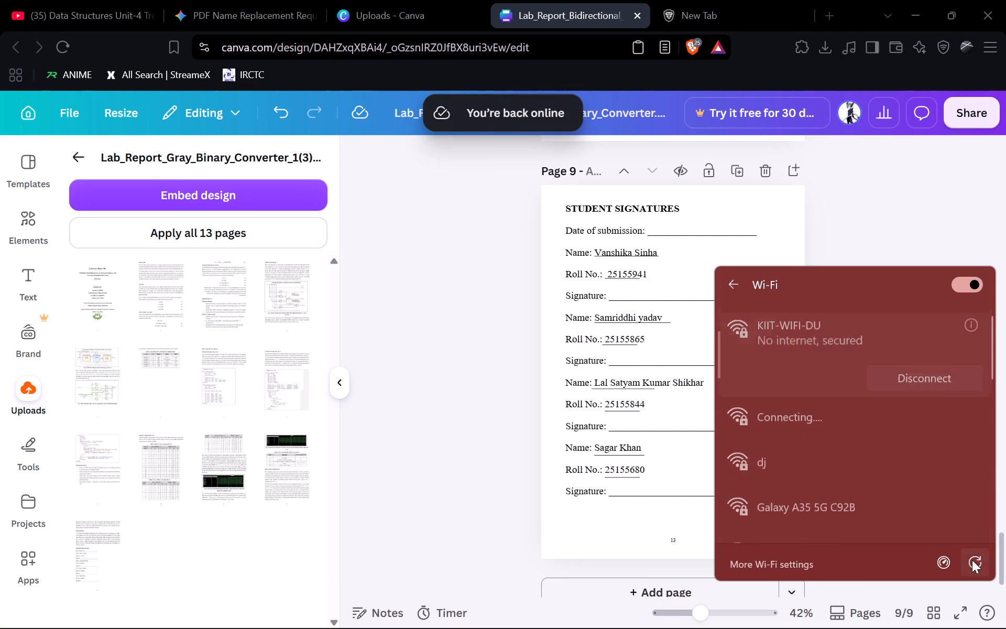
{"action": "left_click", "coordinate": [972, 560]}
{"action": "left_click", "coordinate": [391, 423]}
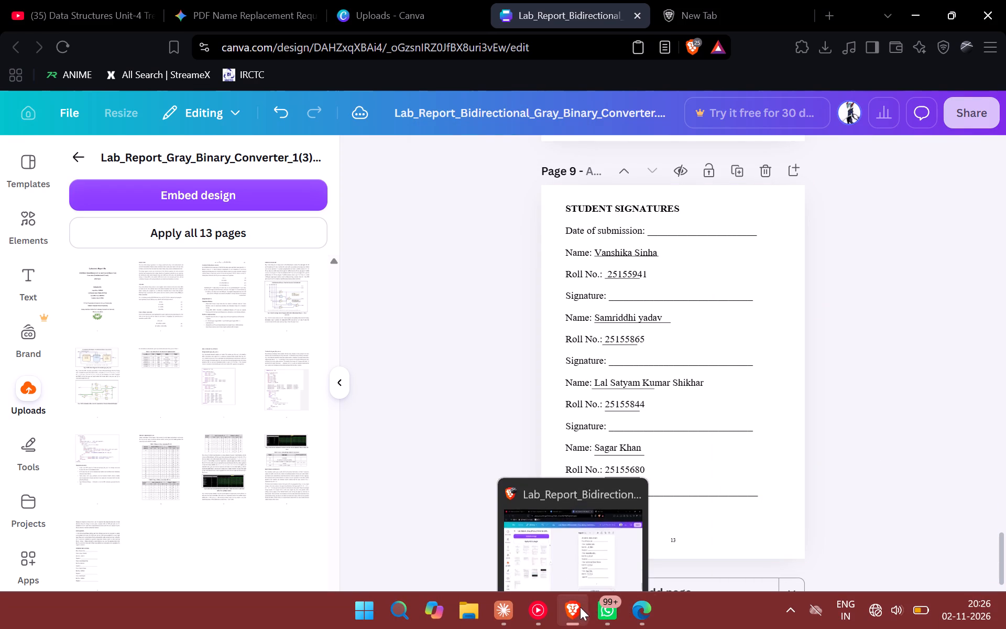
Connect the computer to the KIIT-WIFI-DU wireless network, leaving automatic connection off.
{"action": "left_click", "coordinate": [892, 620]}
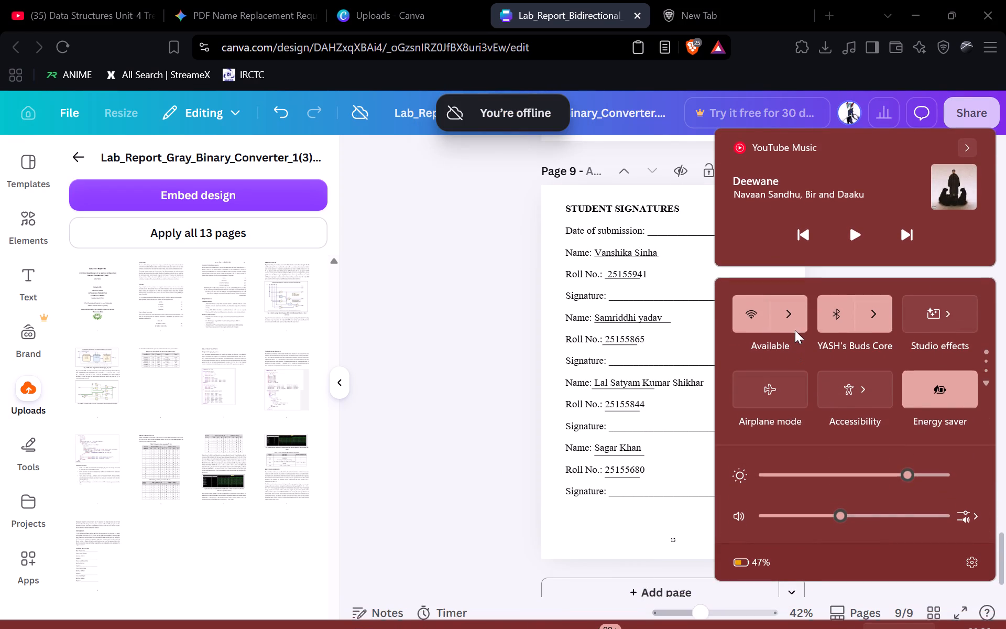
{"action": "left_click", "coordinate": [794, 330]}
{"action": "left_click", "coordinate": [822, 331]}
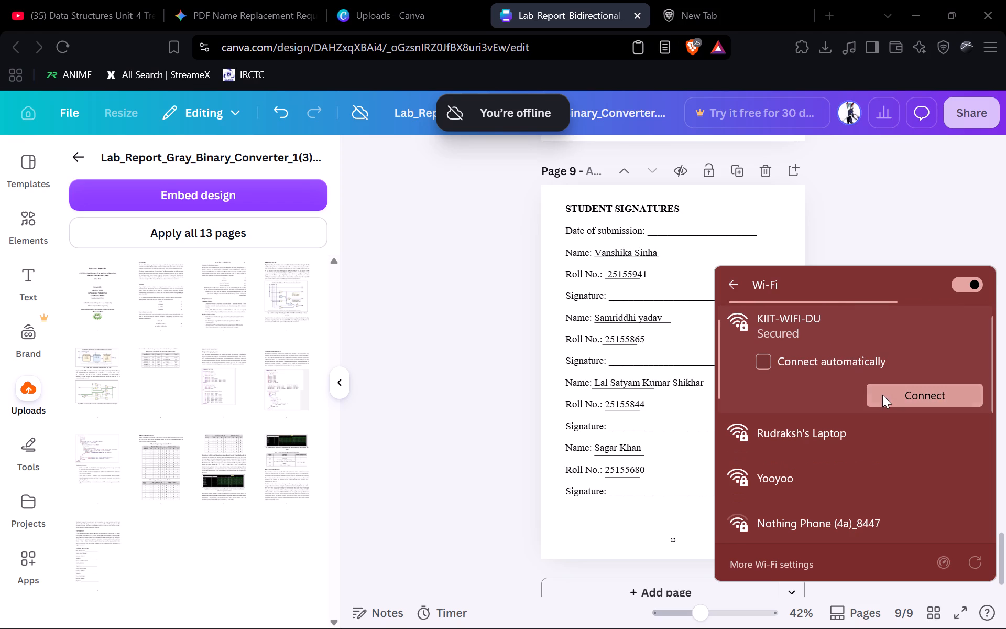
{"action": "left_click", "coordinate": [883, 395]}
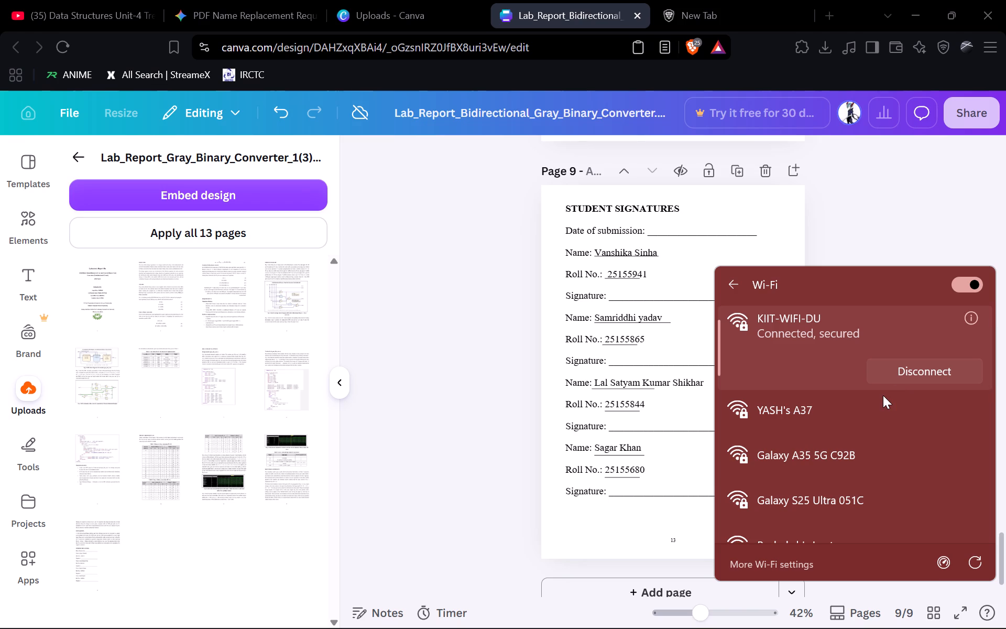
{"action": "left_click", "coordinate": [944, 236]}
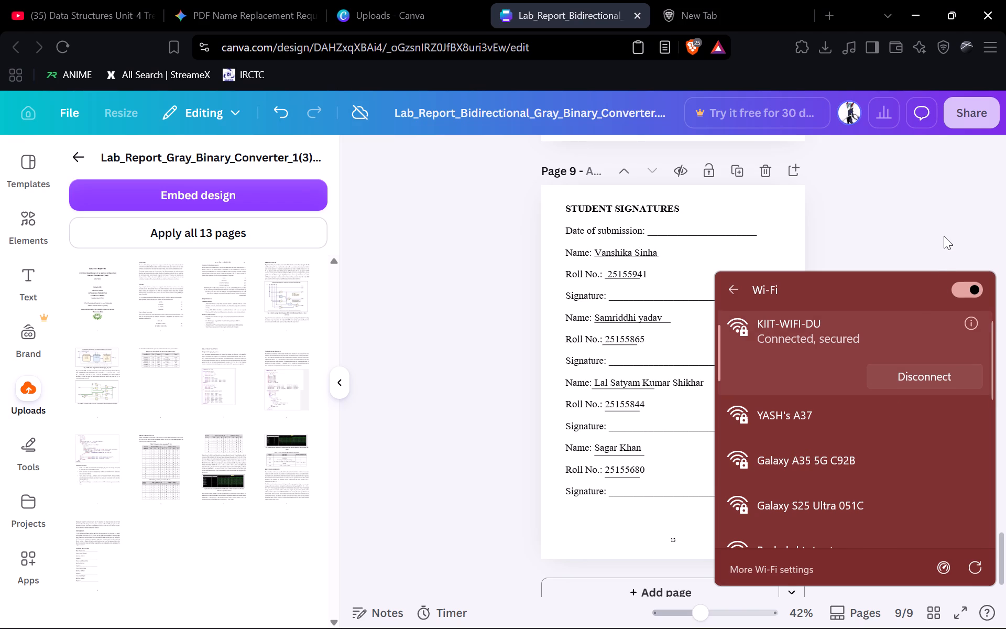
Switch to YouTube Music, resume playing the song Deewane, and return to the Canva lab report design.
{"action": "left_click", "coordinate": [543, 606]}
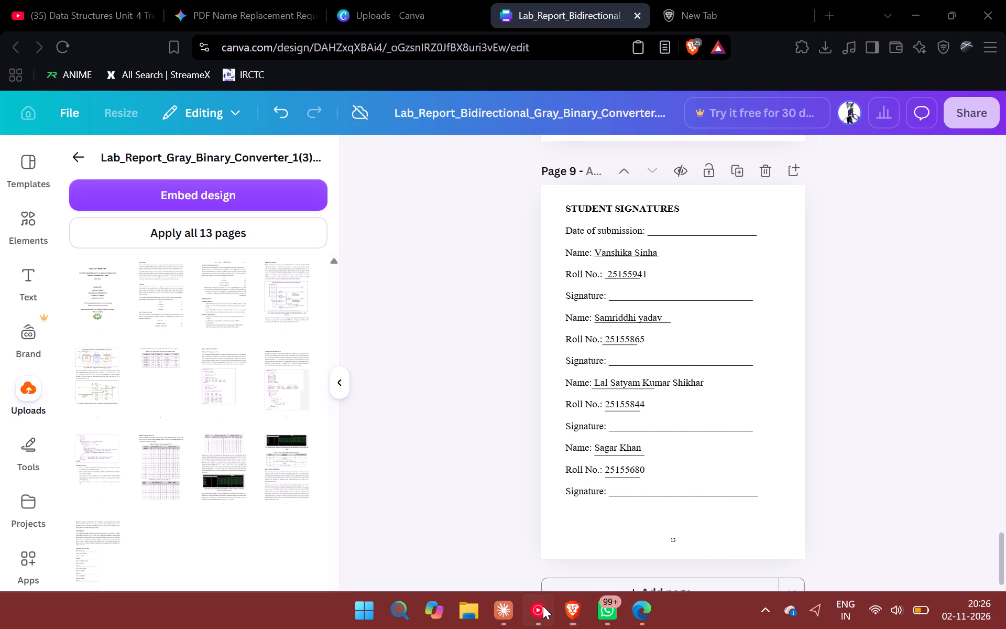
{"action": "left_click", "coordinate": [63, 577]}
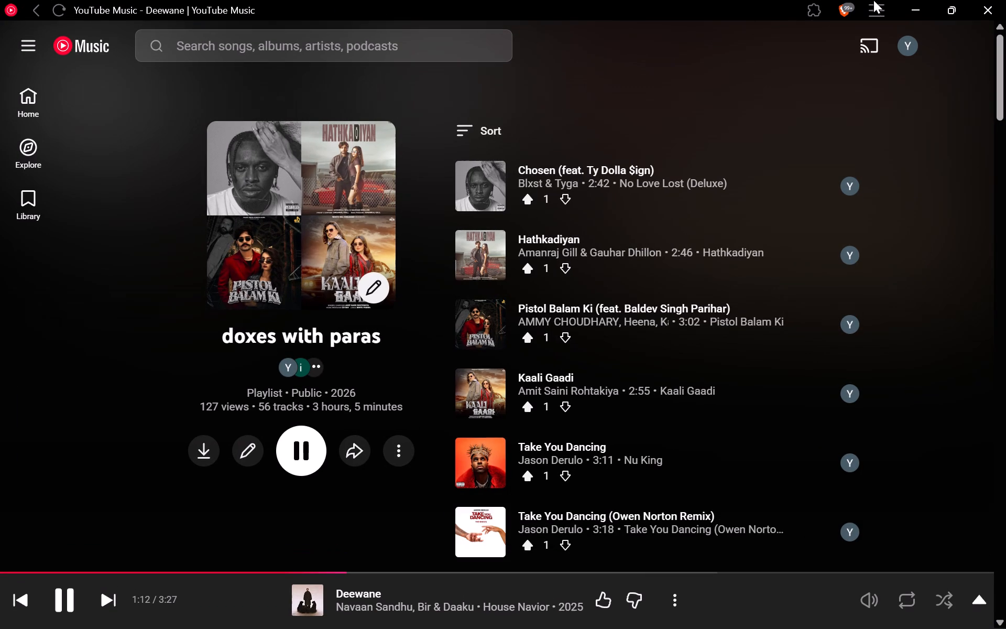
{"action": "left_click", "coordinate": [916, 0]}
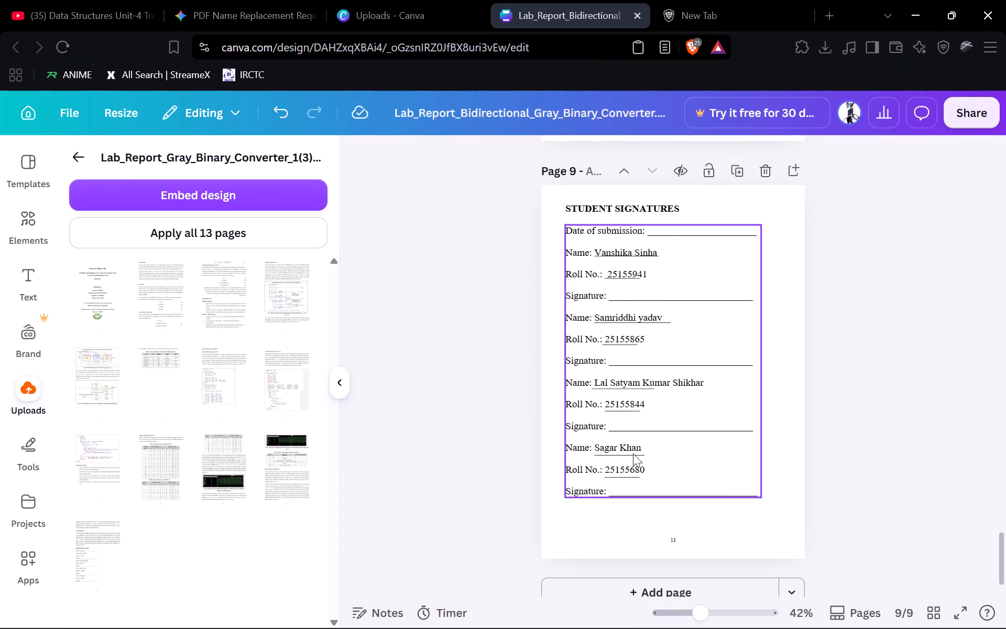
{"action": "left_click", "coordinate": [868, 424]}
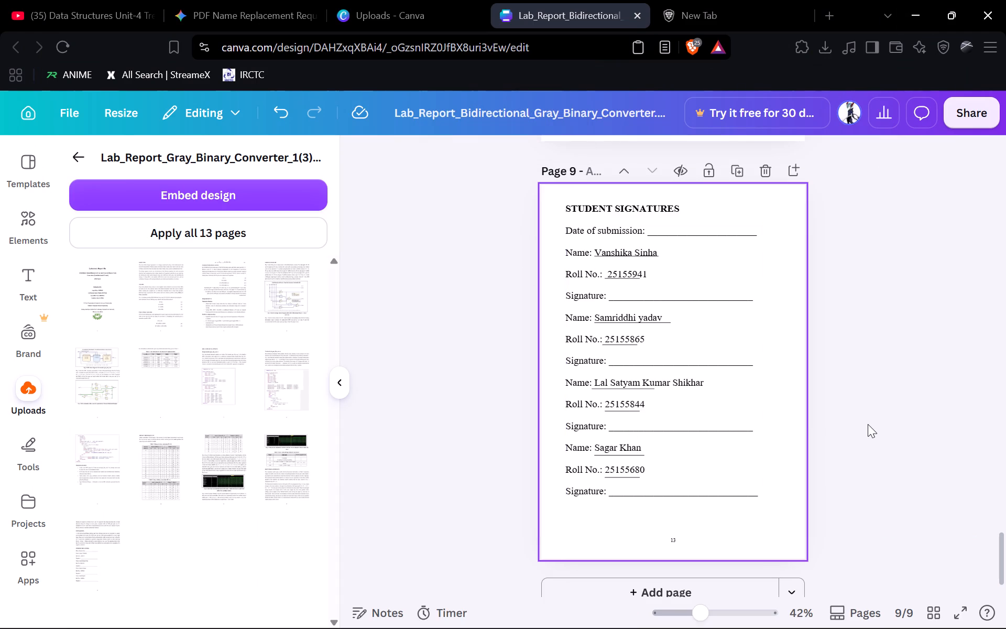
Delete the "10. Viva Questions" section on page 8, including its heading, the list of questions and their separate bullet markers.
{"action": "scroll", "coordinate": [802, 414], "scroll_direction": "up", "scroll_amount": 5}
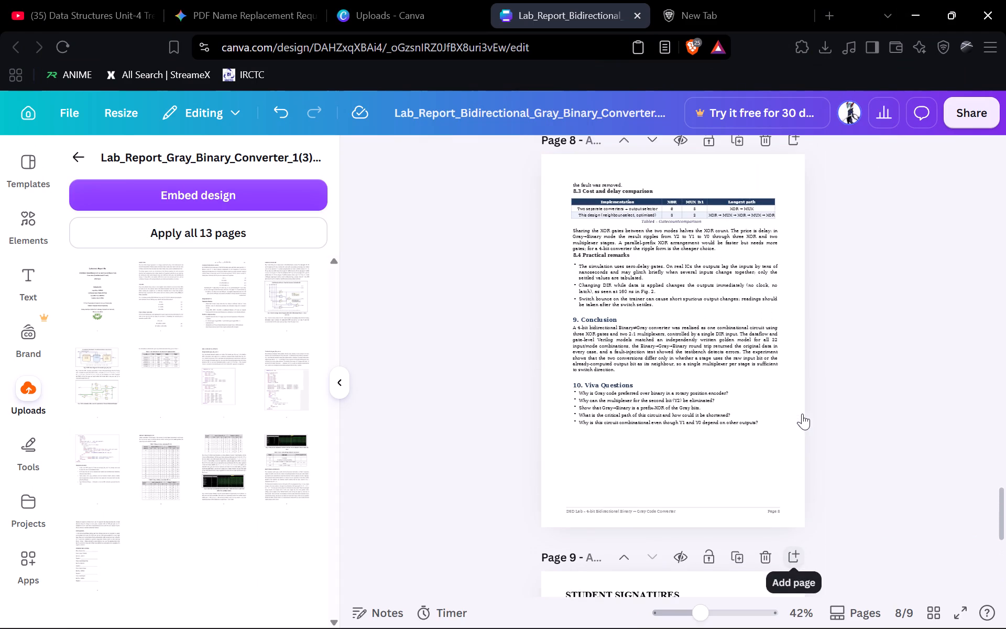
{"action": "scroll", "coordinate": [802, 414], "scroll_direction": "up", "scroll_amount": 2}
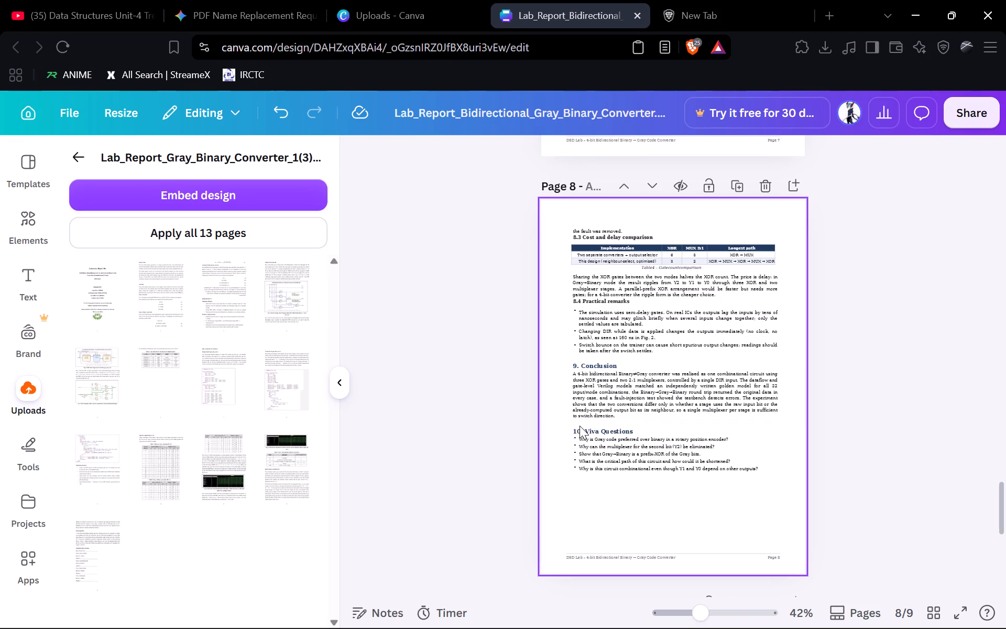
{"action": "double_click", "coordinate": [579, 426]}
{"action": "double_click", "coordinate": [573, 436]}
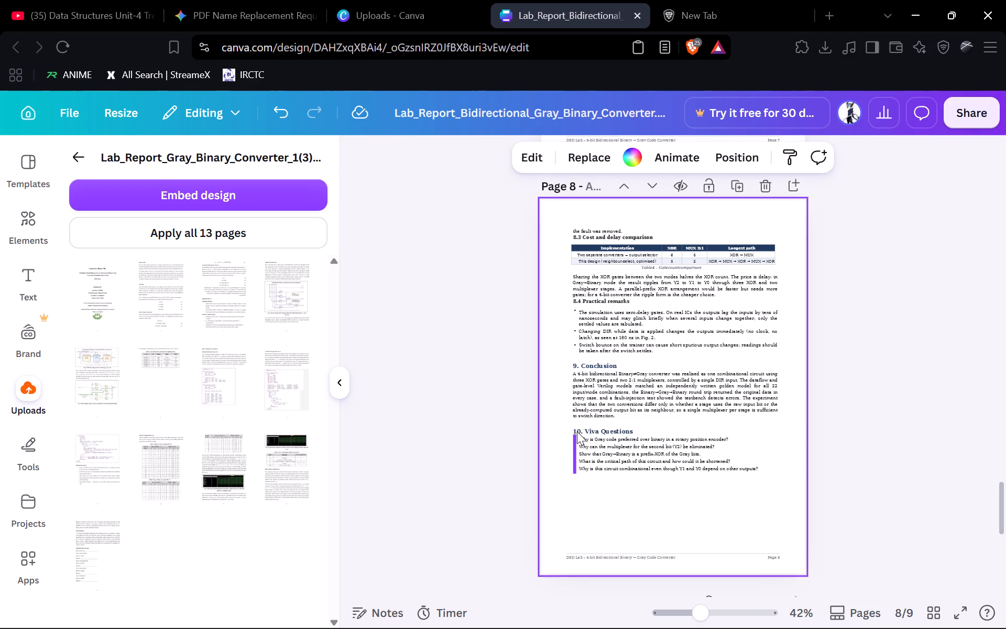
{"action": "double_click", "coordinate": [577, 431]}
{"action": "key", "text": "BackSpace"}
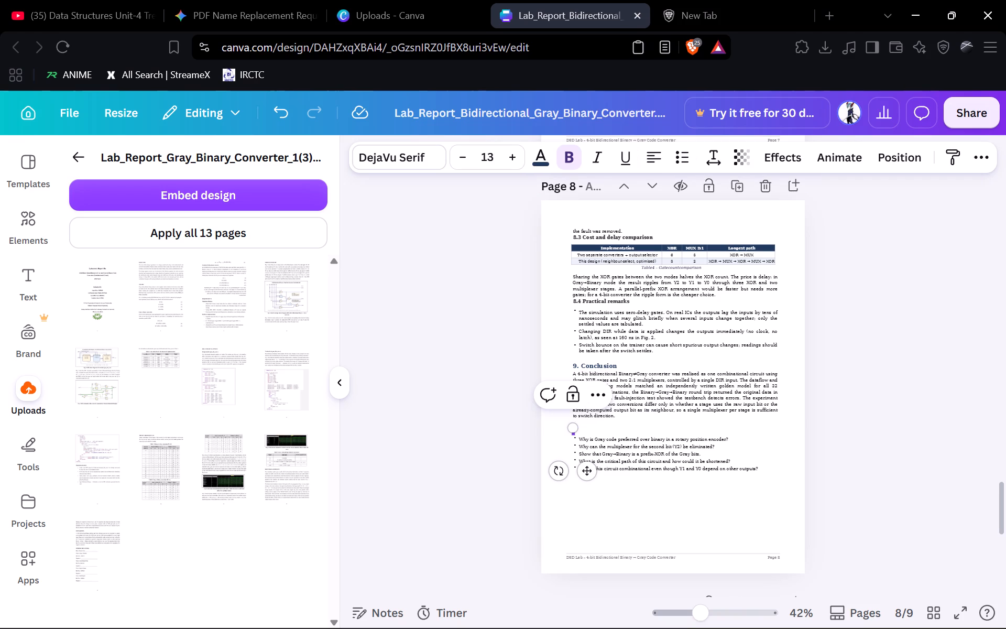
{"action": "left_click", "coordinate": [730, 447]}
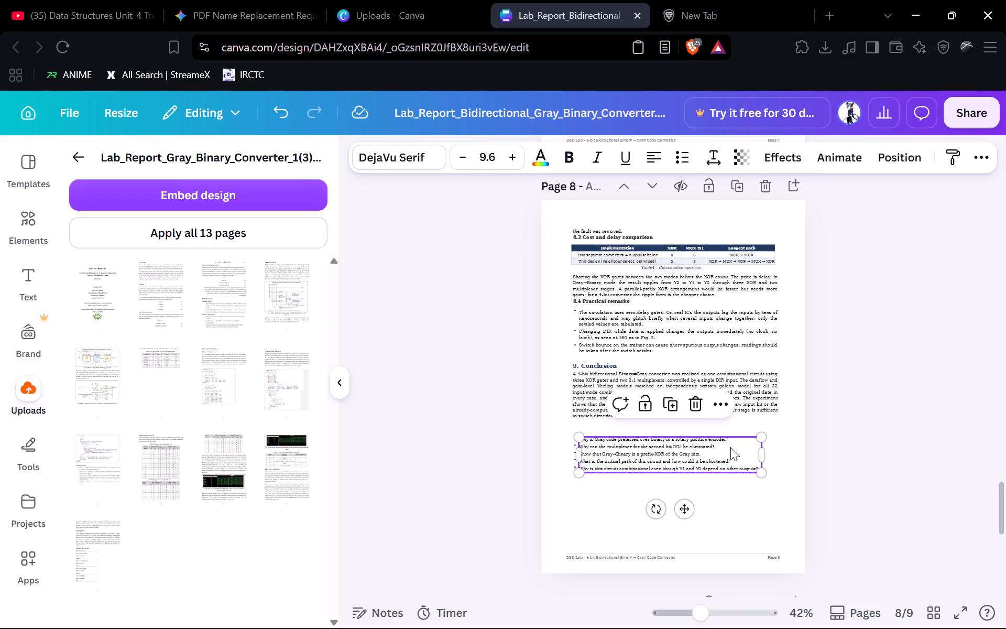
{"action": "key", "text": "Delete"}
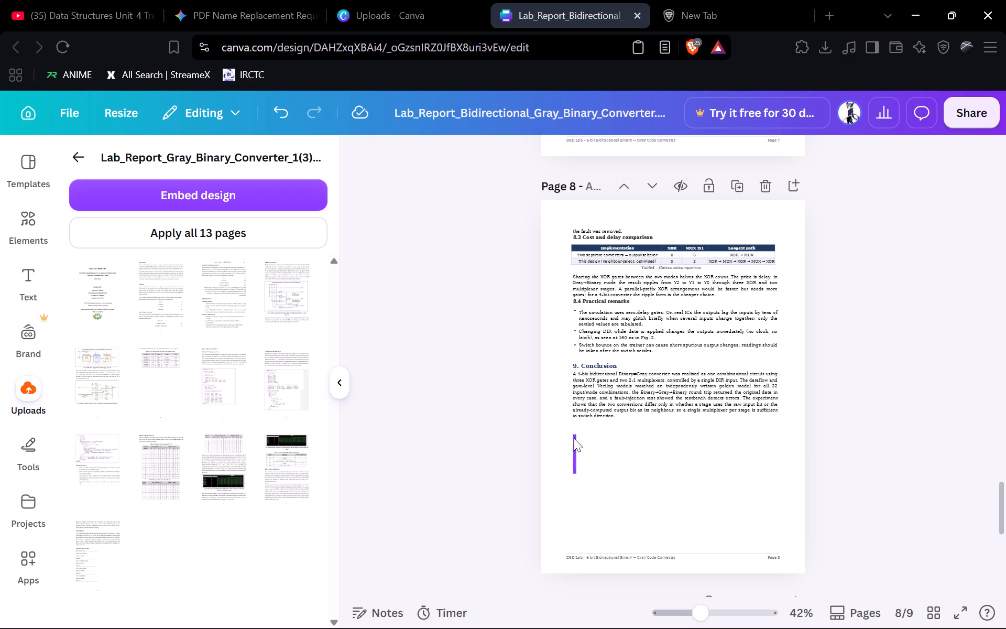
{"action": "left_click", "coordinate": [577, 438]}
{"action": "left_click", "coordinate": [576, 439]}
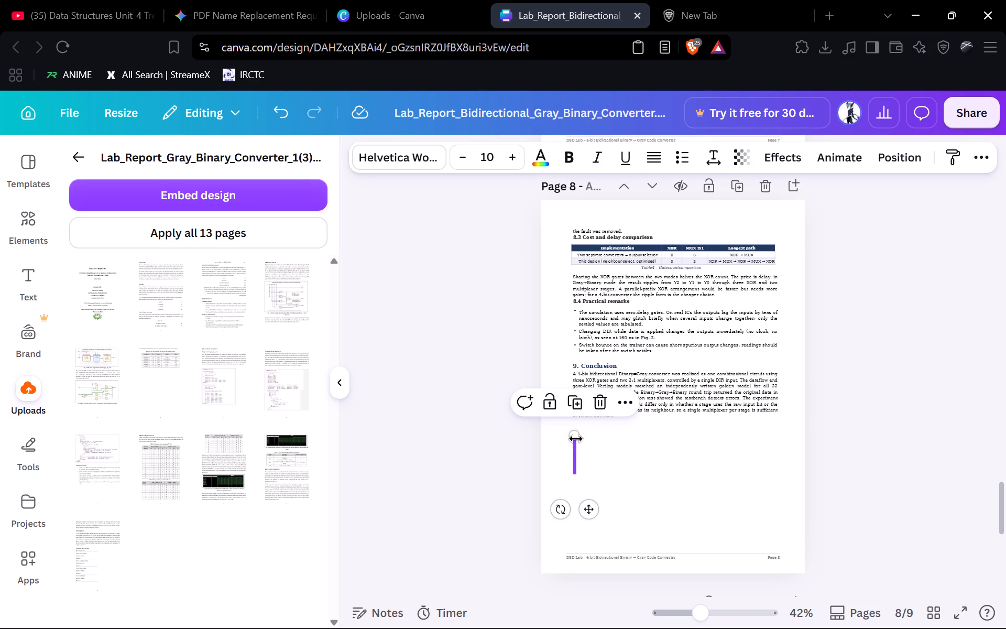
{"action": "key", "text": "Delete"}
{"action": "left_click", "coordinate": [921, 393]}
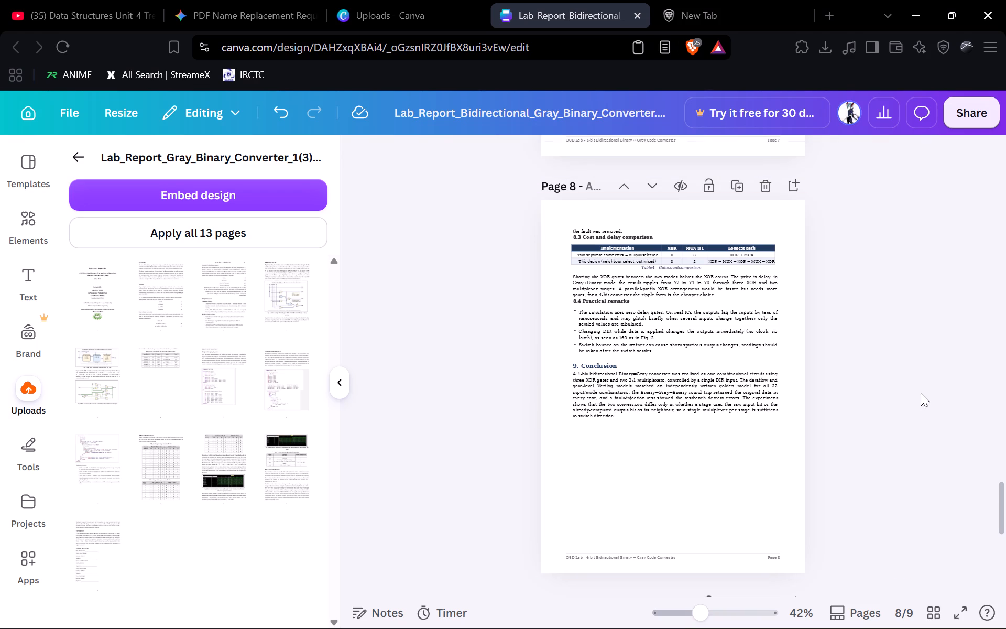
Delete the "DSD Lab – 4-bit Bidirectional Binary ↔ Gray Code Converter" footer text on page 8.
{"action": "scroll", "coordinate": [783, 485], "scroll_direction": "down", "scroll_amount": 1}
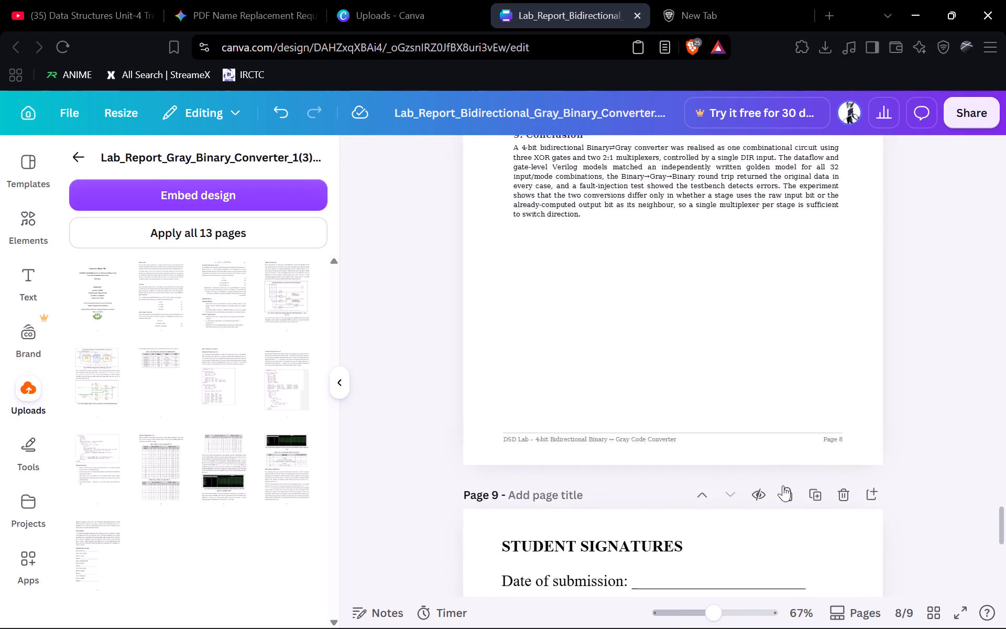
{"action": "left_click", "coordinate": [580, 431]}
{"action": "key", "text": "BackSpace"}
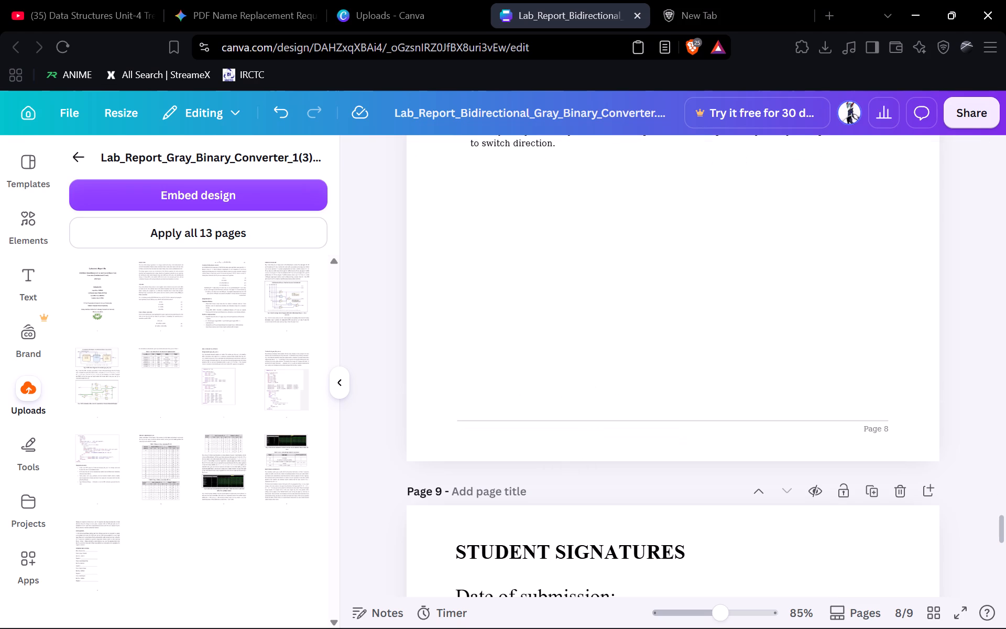
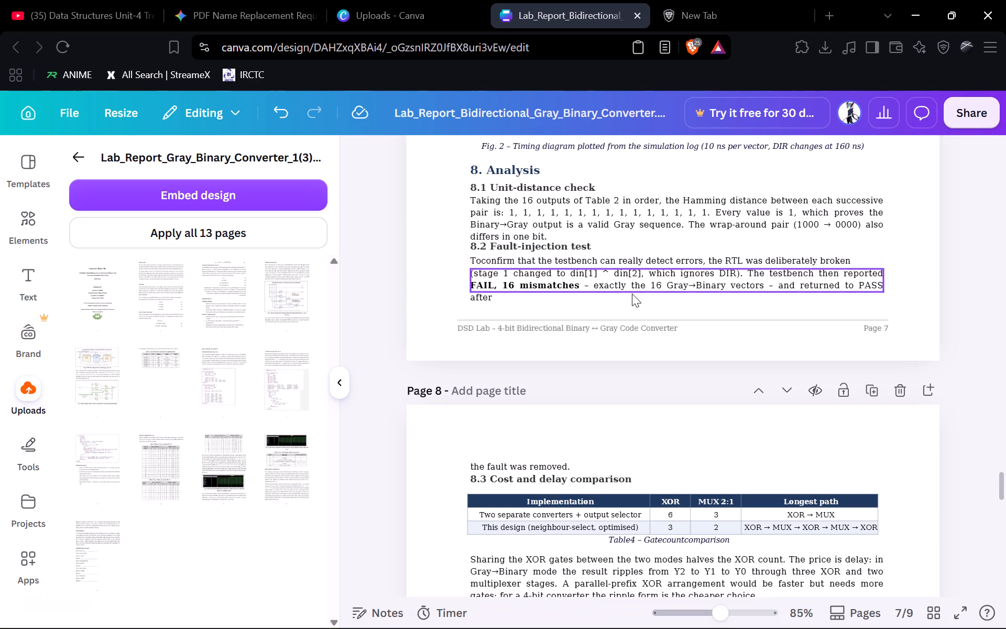
Delete the "DSD Lab – 4-bit Bidirectional Binary ↔ Gray Code Converter" footer text on page 7 and on page 6.
{"action": "left_click", "coordinate": [612, 325]}
{"action": "key", "text": "BackSpace"}
{"action": "scroll", "coordinate": [612, 325], "scroll_direction": "up", "scroll_amount": 8}
{"action": "scroll", "coordinate": [612, 325], "scroll_direction": "down", "scroll_amount": 2}
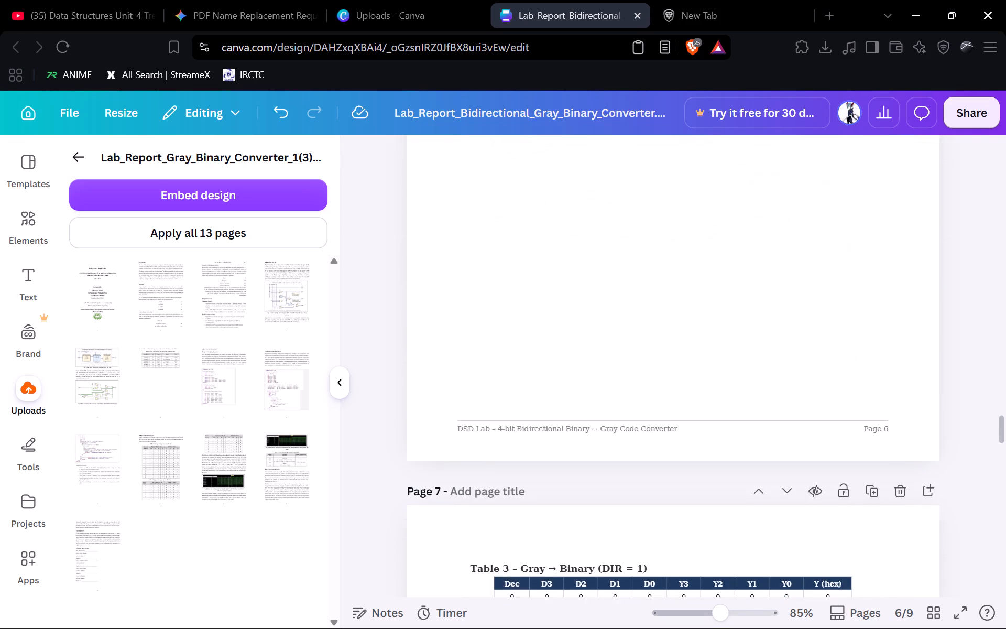
{"action": "scroll", "coordinate": [612, 325], "scroll_direction": "down", "scroll_amount": 1}
{"action": "left_click", "coordinate": [525, 296]}
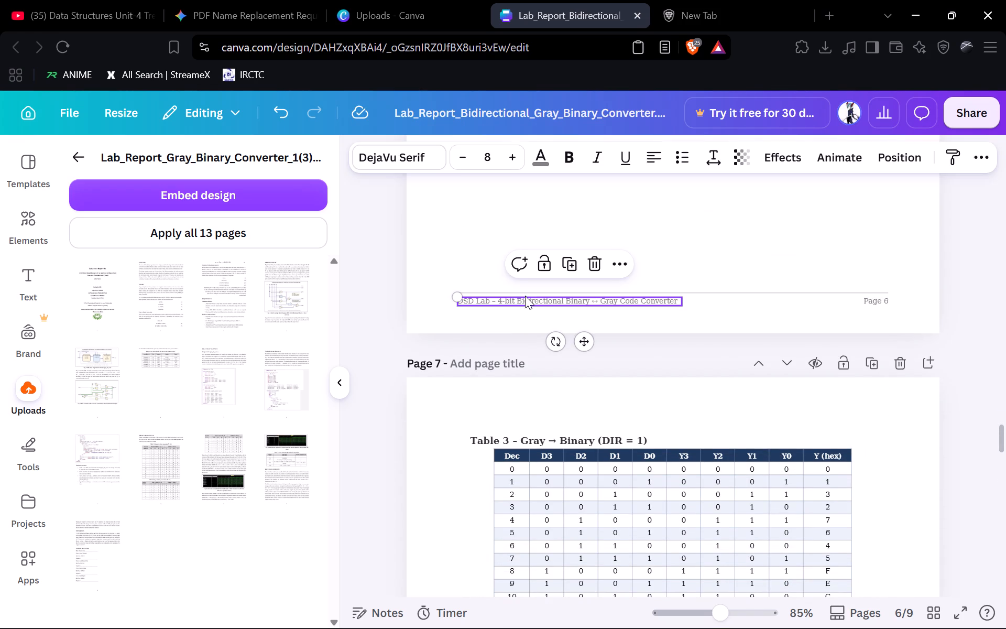
{"action": "key", "text": "BackSpace"}
{"action": "scroll", "coordinate": [525, 296], "scroll_direction": "up", "scroll_amount": 1}
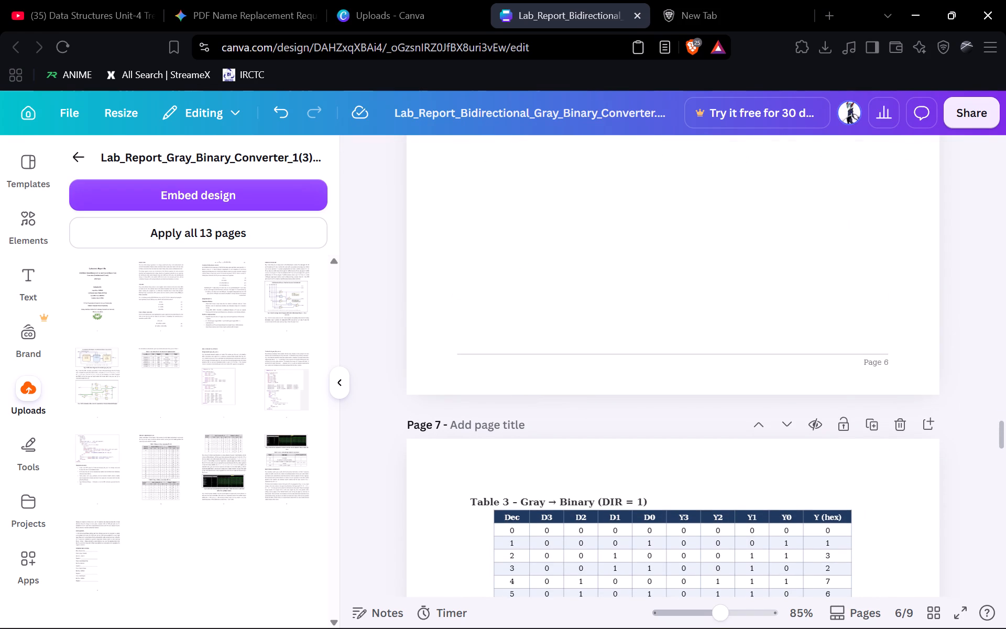
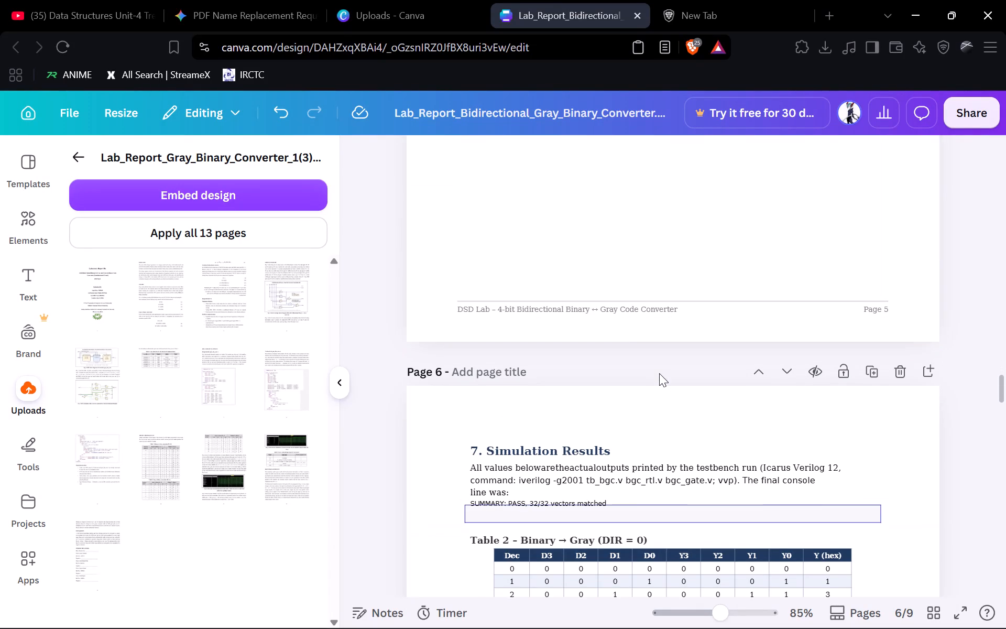
Delete the "DSD Lab – 4-bit Bidirectional Binary ↔ Gray Code Converter" footer text on page 5.
{"action": "left_click", "coordinate": [615, 310]}
{"action": "key", "text": "BackSpace"}
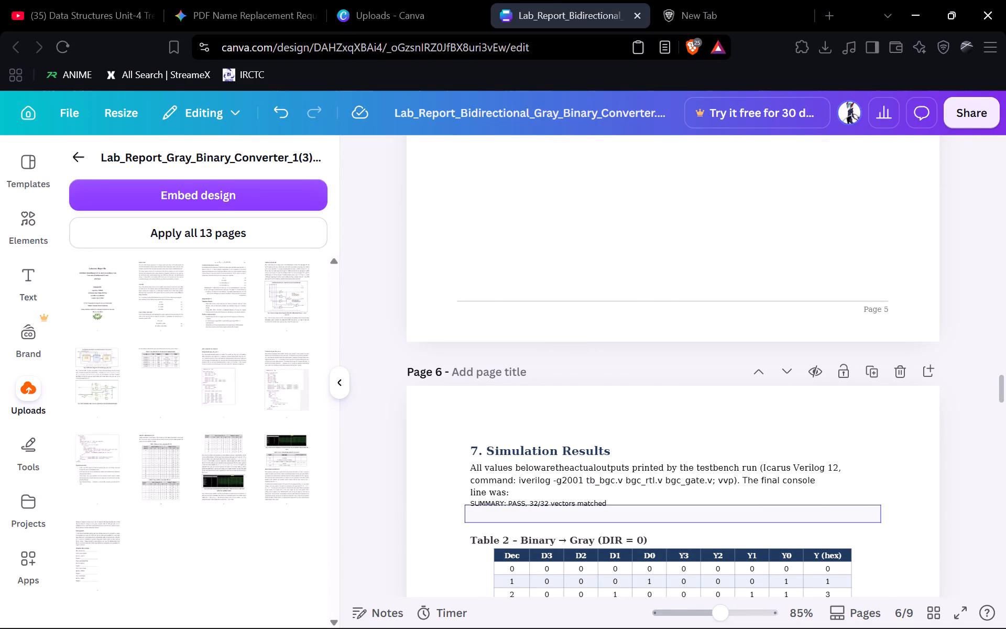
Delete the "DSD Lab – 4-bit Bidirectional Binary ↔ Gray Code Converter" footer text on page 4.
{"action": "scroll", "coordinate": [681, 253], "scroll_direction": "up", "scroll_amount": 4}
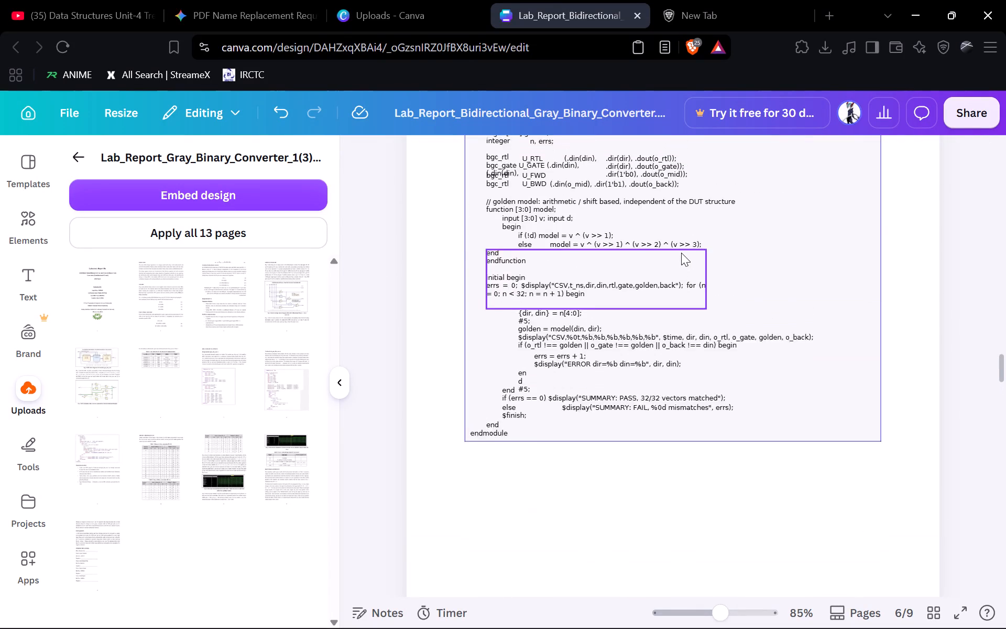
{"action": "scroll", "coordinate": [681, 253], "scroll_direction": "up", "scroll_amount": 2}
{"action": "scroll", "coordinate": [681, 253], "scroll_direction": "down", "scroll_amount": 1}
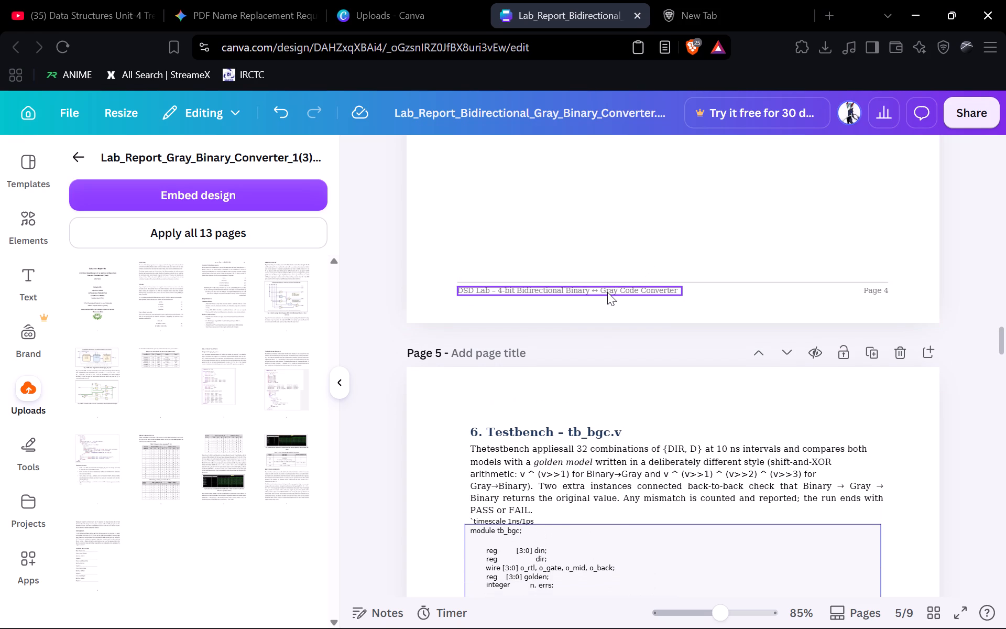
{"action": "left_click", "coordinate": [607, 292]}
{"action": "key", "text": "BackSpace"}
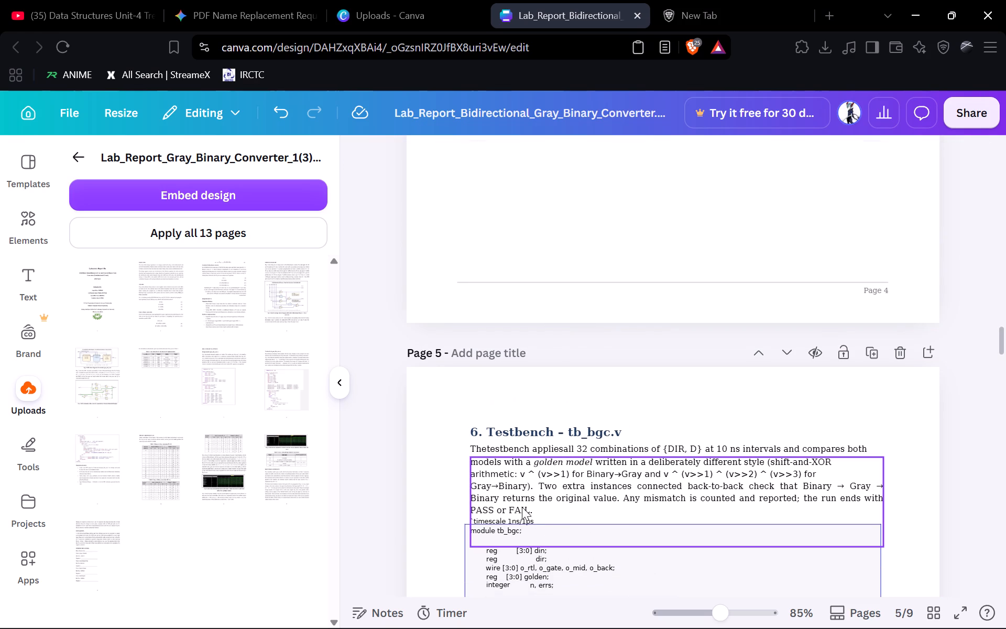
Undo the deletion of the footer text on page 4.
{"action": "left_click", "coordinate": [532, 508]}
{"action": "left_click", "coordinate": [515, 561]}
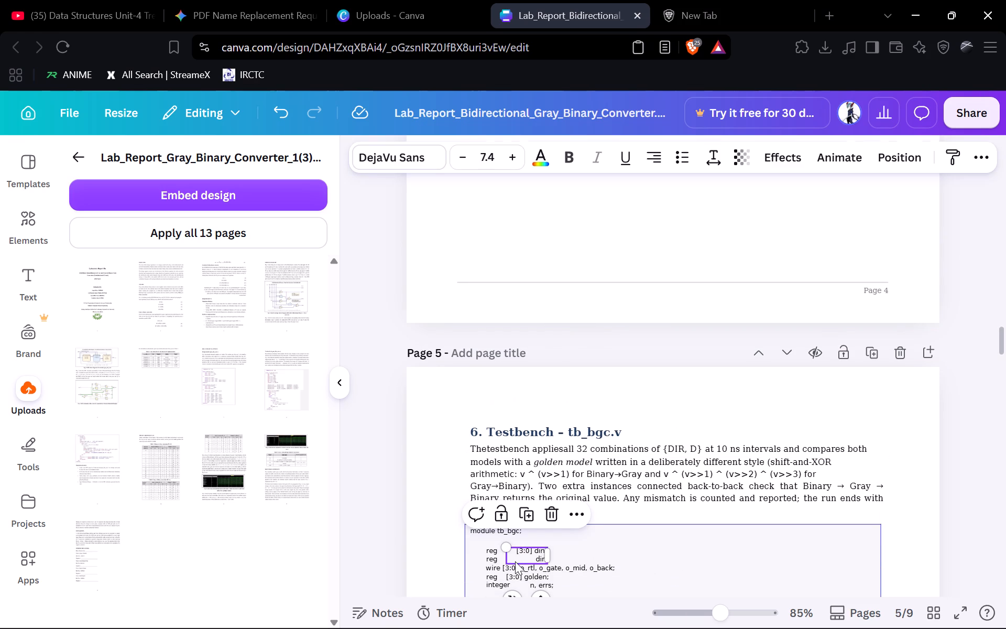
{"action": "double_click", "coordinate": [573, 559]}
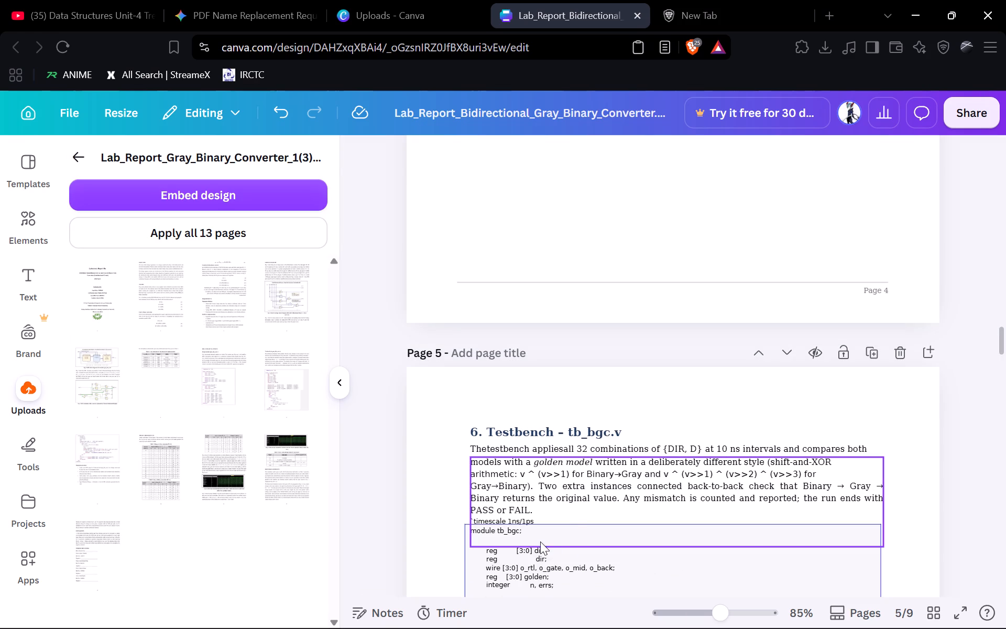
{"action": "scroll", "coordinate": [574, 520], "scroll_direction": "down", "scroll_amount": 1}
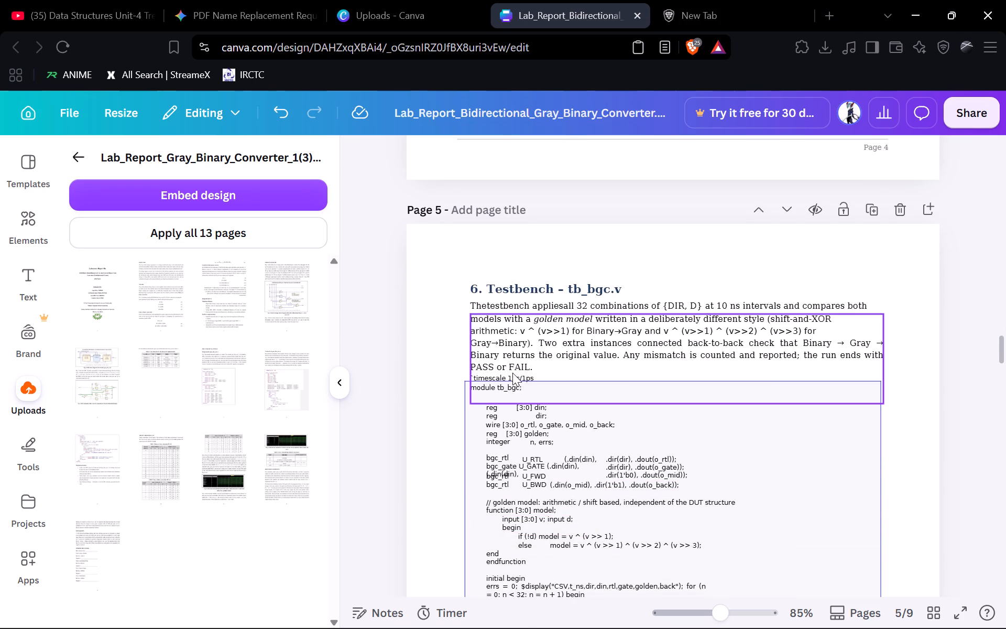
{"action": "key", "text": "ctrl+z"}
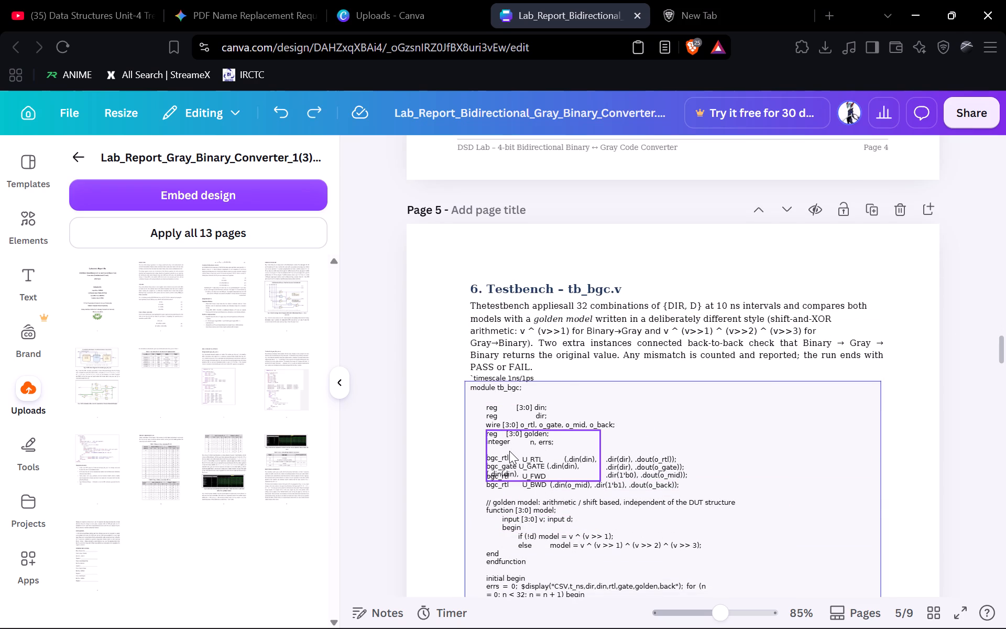
Enlarge the testbench code frame on page 5 so it encloses the `timescale 1ns/1ps line below the paragraph.
{"action": "left_click", "coordinate": [517, 490]}
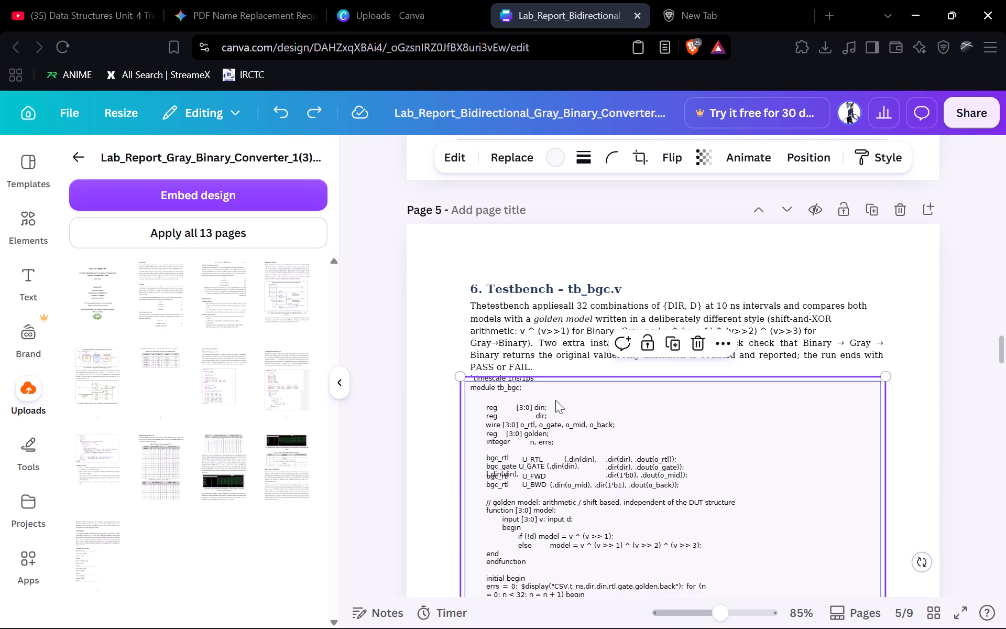
{"action": "left_click_drag", "start_coordinate": [458, 375], "coordinate": [469, 396]}
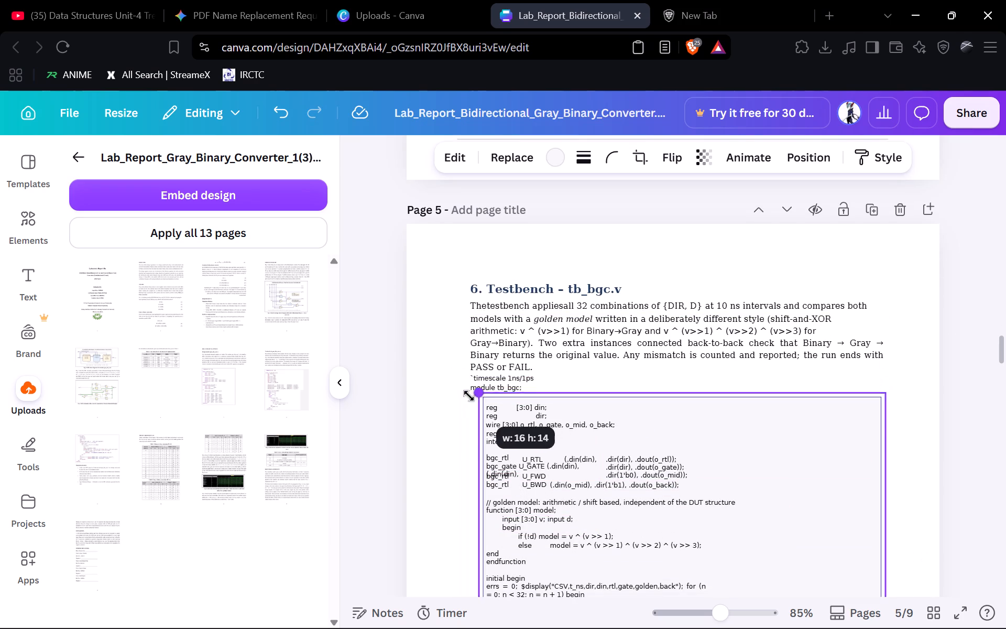
{"action": "left_click_drag", "start_coordinate": [469, 396], "coordinate": [442, 375]}
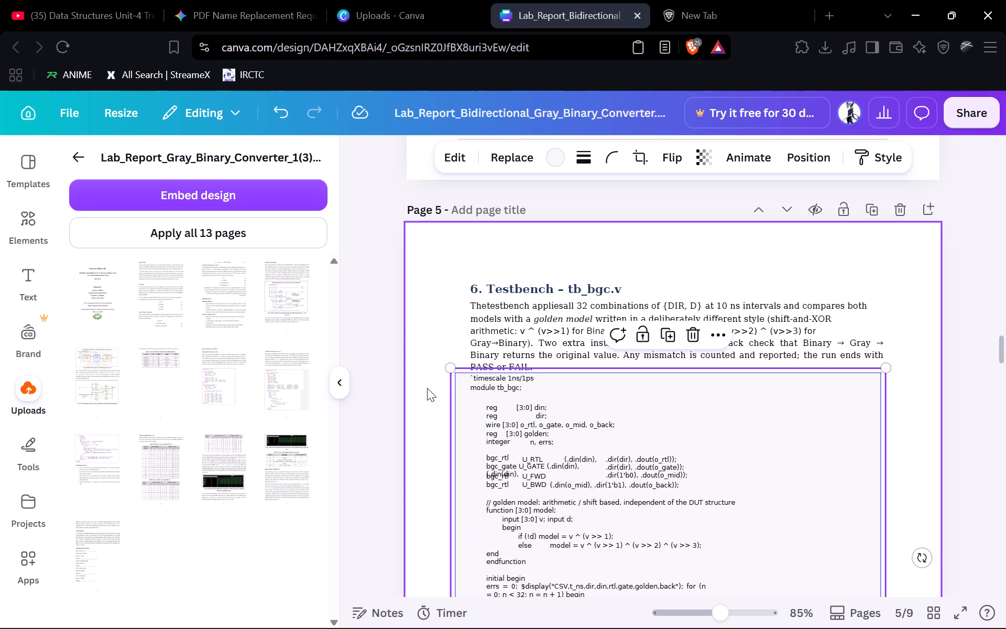
{"action": "left_click", "coordinate": [427, 388]}
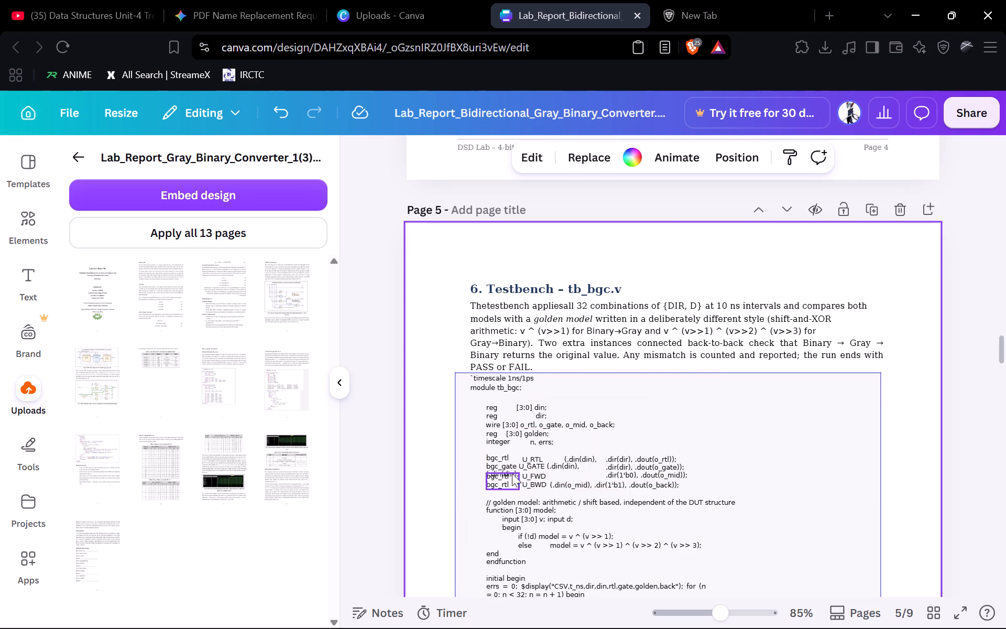
Move the lower pair of bgc_rtl labels in the page 5 testbench code slightly down, clear of the overlapping (.din(din), text.
{"action": "left_click", "coordinate": [508, 474]}
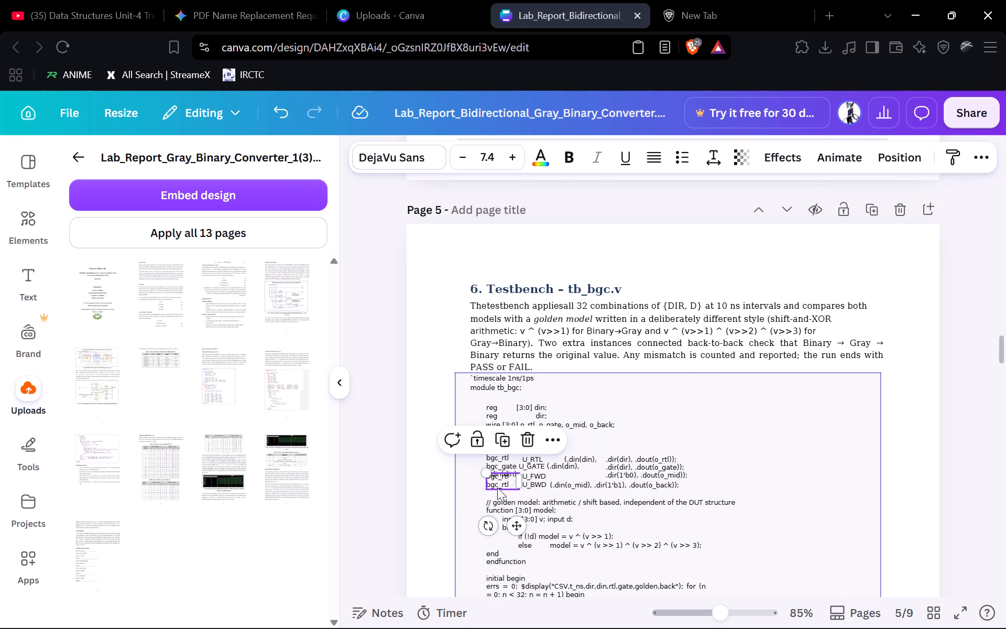
{"action": "left_click", "coordinate": [514, 520]}
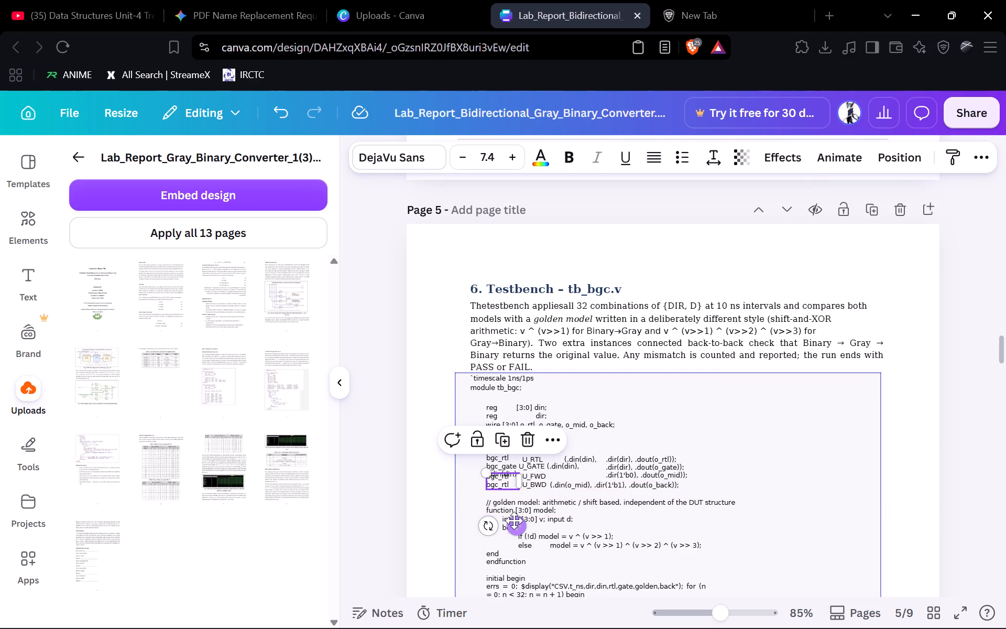
{"action": "left_click", "coordinate": [515, 527]}
{"action": "left_click", "coordinate": [515, 527]}
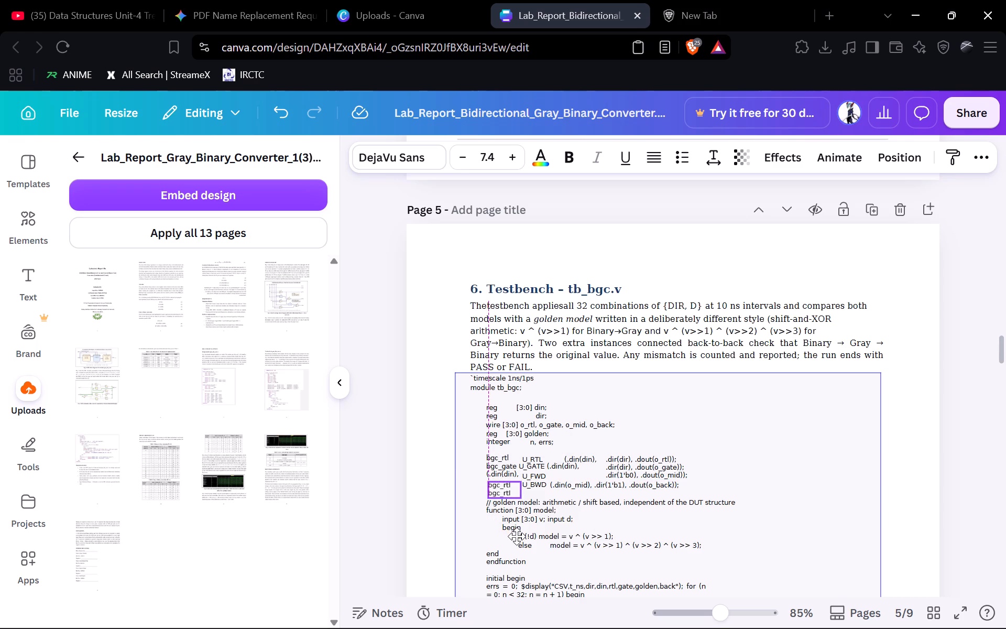
{"action": "left_click", "coordinate": [772, 489]}
Look through pages 5 to 9 of the report for remaining layout problems.
{"action": "scroll", "coordinate": [567, 552], "scroll_direction": "down", "scroll_amount": 2}
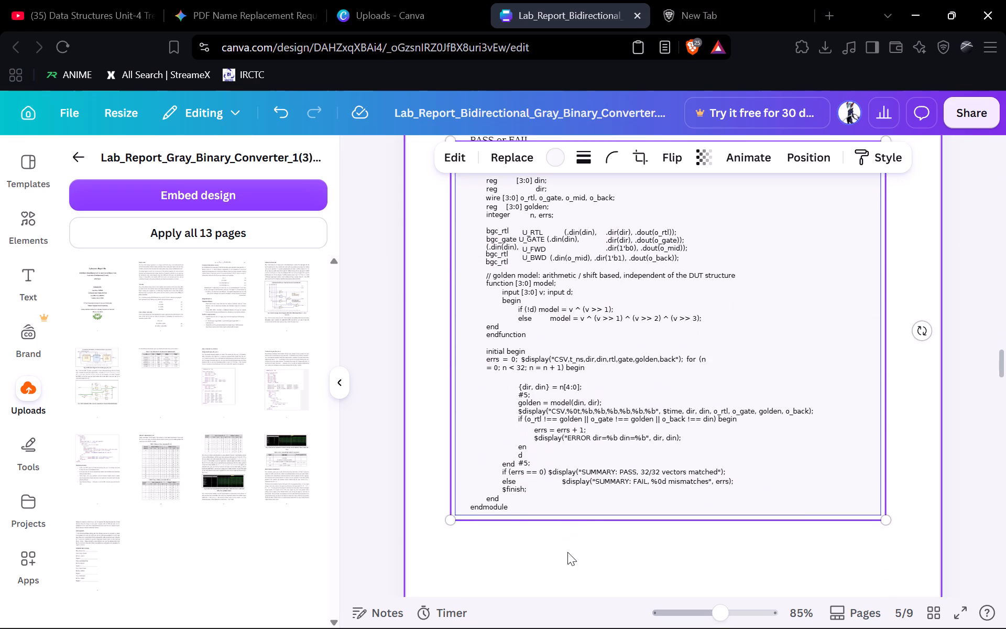
{"action": "scroll", "coordinate": [567, 552], "scroll_direction": "down", "scroll_amount": 6}
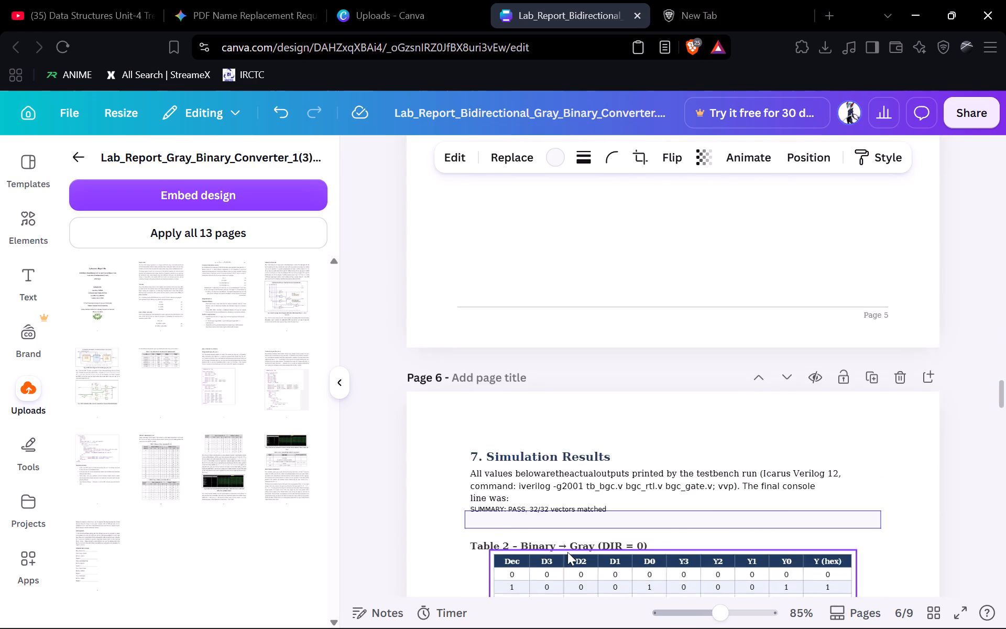
{"action": "scroll", "coordinate": [567, 552], "scroll_direction": "down", "scroll_amount": 5}
{"action": "scroll", "coordinate": [567, 552], "scroll_direction": "up", "scroll_amount": 1}
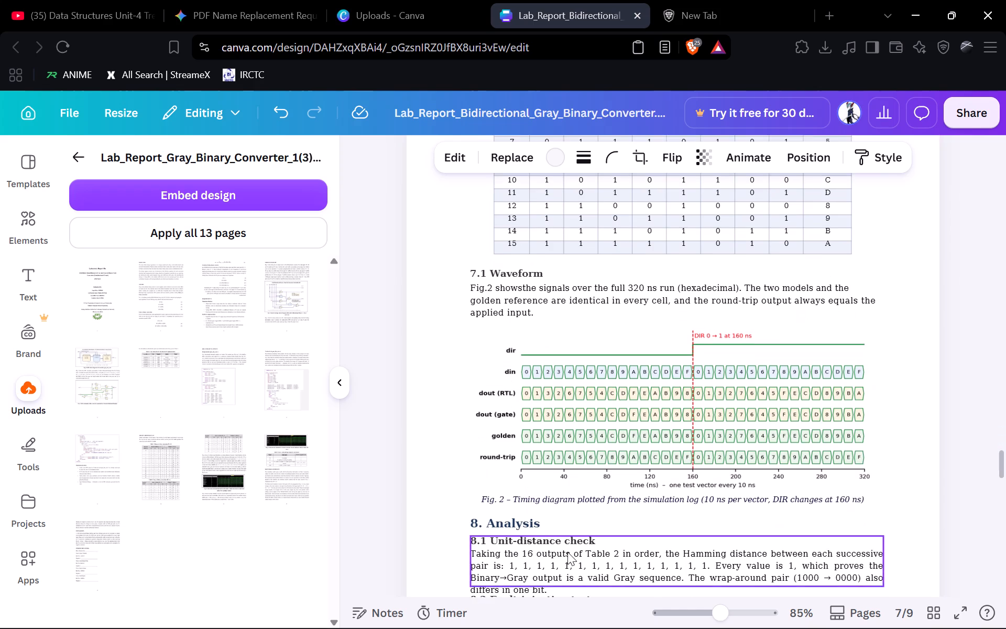
{"action": "scroll", "coordinate": [567, 552], "scroll_direction": "up", "scroll_amount": 1}
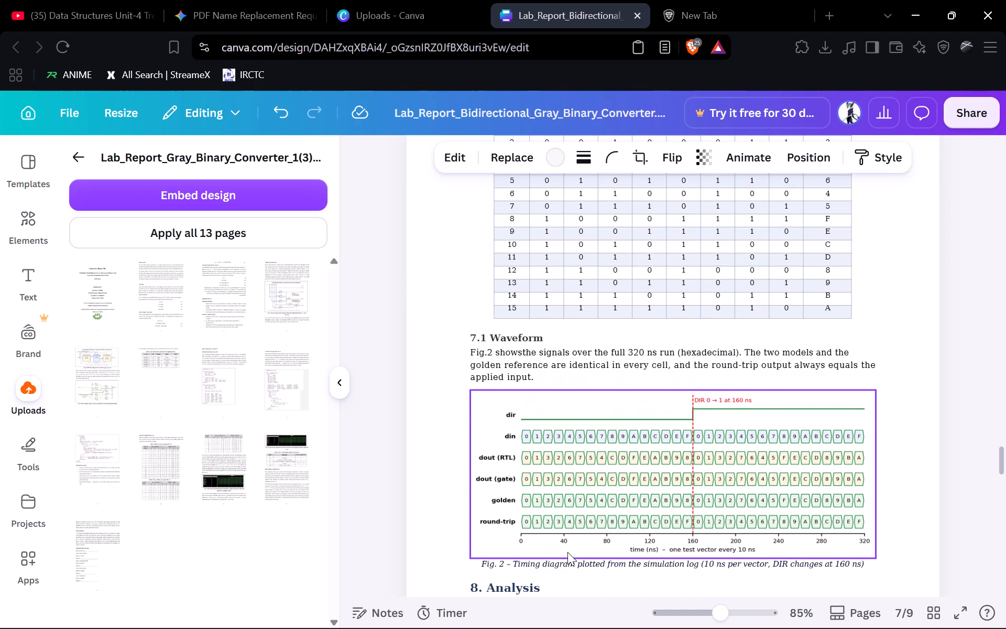
{"action": "scroll", "coordinate": [567, 552], "scroll_direction": "up", "scroll_amount": 3}
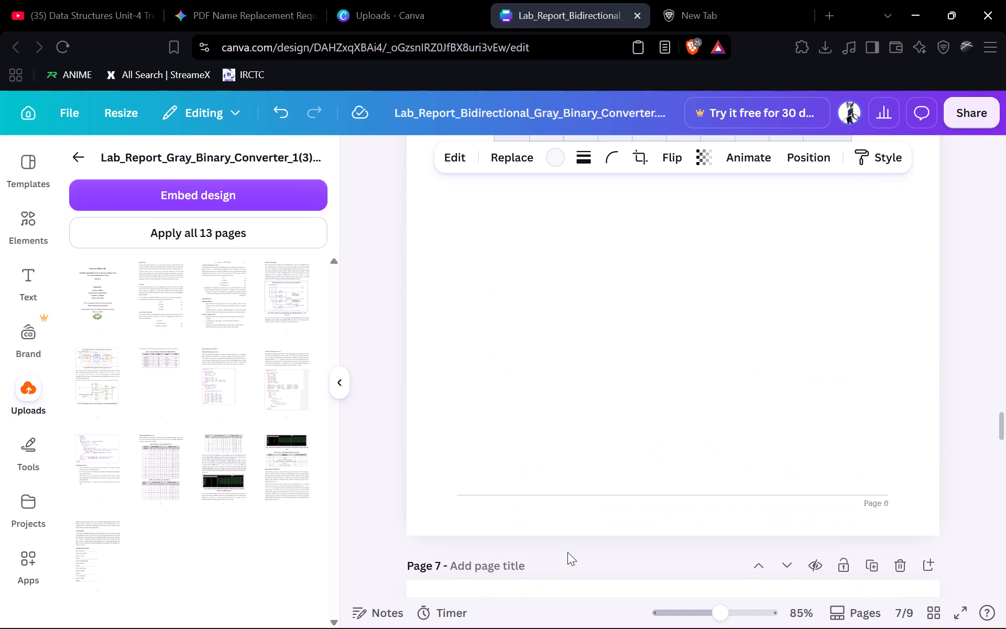
{"action": "scroll", "coordinate": [567, 552], "scroll_direction": "up", "scroll_amount": 2}
{"action": "scroll", "coordinate": [567, 552], "scroll_direction": "down", "scroll_amount": 10}
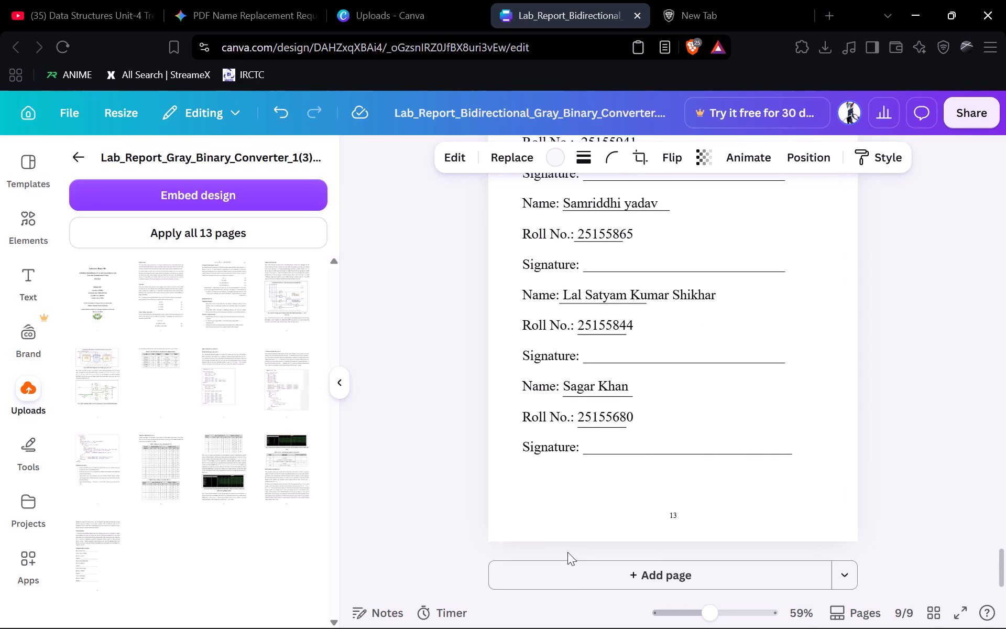
{"action": "scroll", "coordinate": [567, 552], "scroll_direction": "up", "scroll_amount": 8}
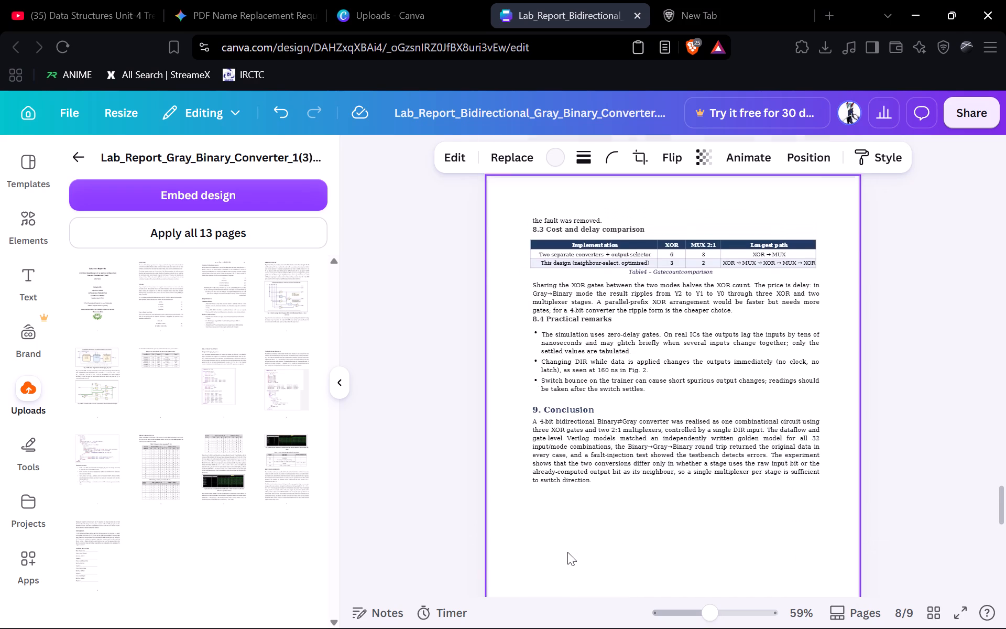
{"action": "scroll", "coordinate": [567, 552], "scroll_direction": "up", "scroll_amount": 7}
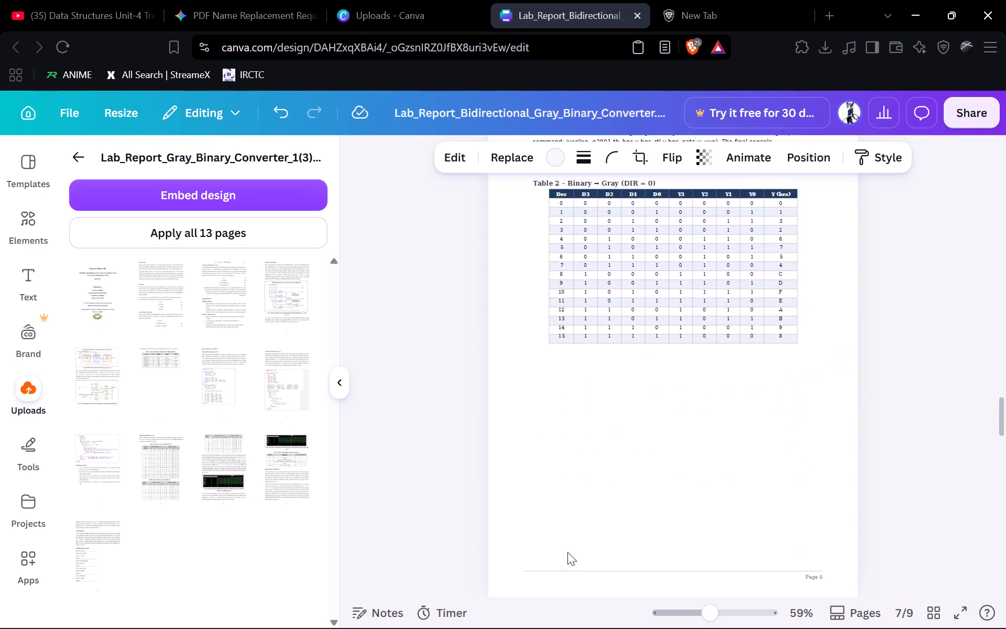
{"action": "scroll", "coordinate": [567, 552], "scroll_direction": "up", "scroll_amount": 6}
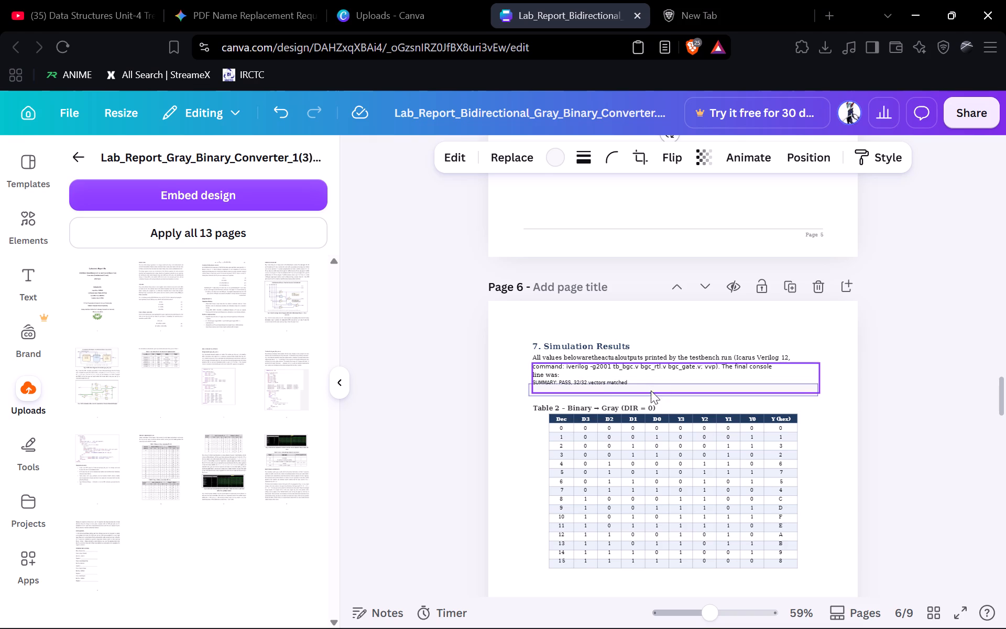
Move the Simulation Results text block on page 6 slightly down so its SUMMARY line sits inside the frame.
{"action": "left_click", "coordinate": [613, 383]}
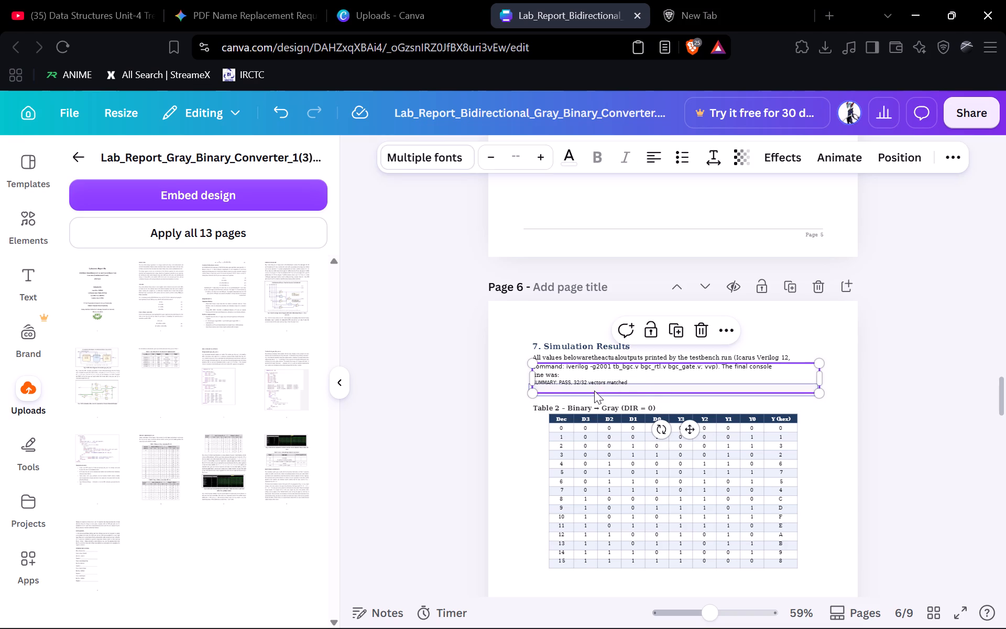
{"action": "left_click", "coordinate": [633, 368]}
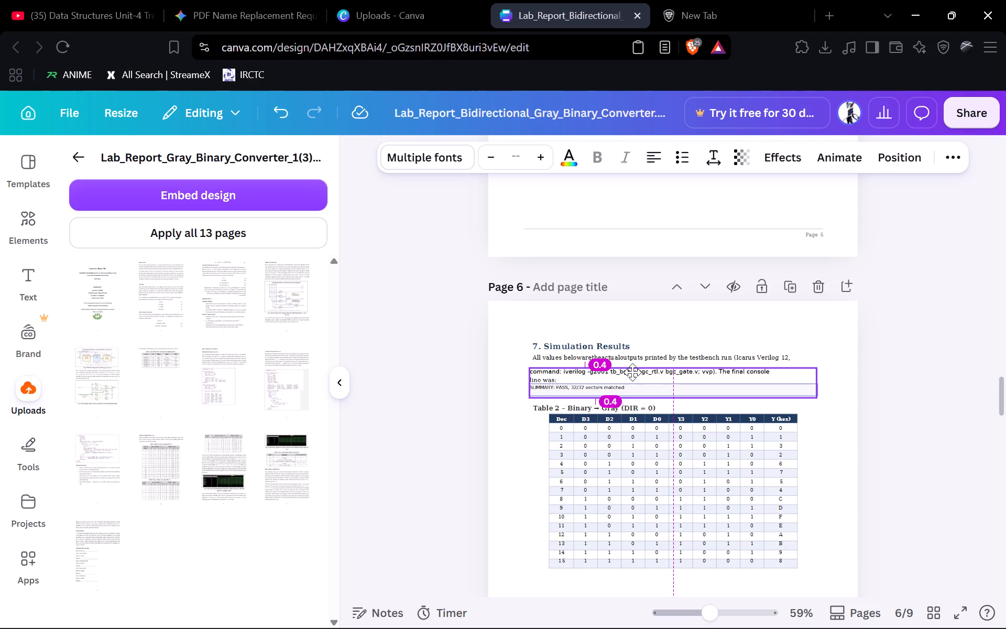
{"action": "left_click", "coordinate": [836, 421]}
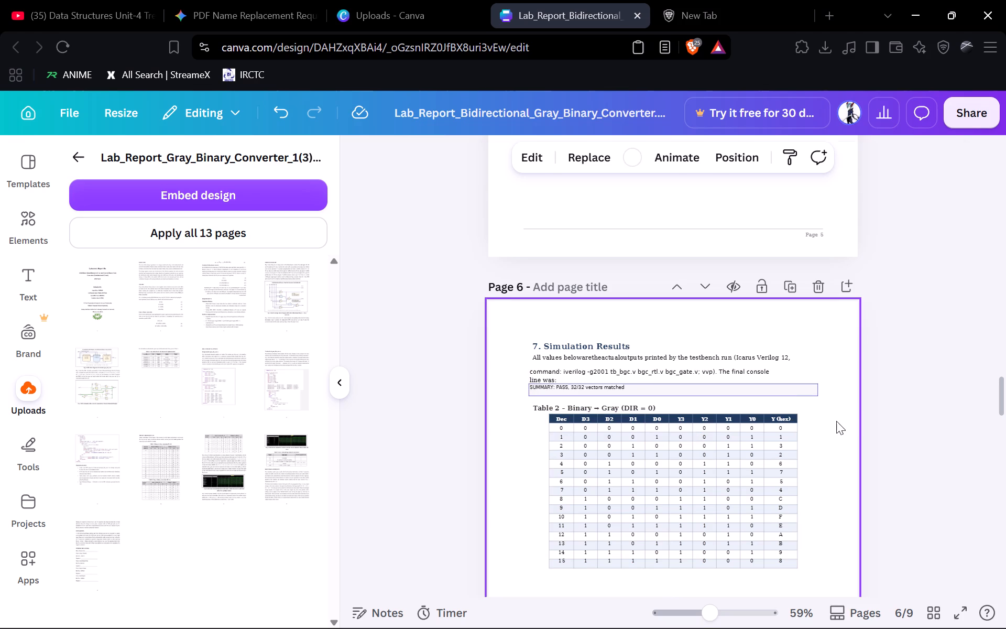
Delete the "DSD Lab – 4-bit Bidirectional Binary ↔ Gray Code Converter" footer text on page 4.
{"action": "scroll", "coordinate": [792, 284], "scroll_direction": "up", "scroll_amount": 1}
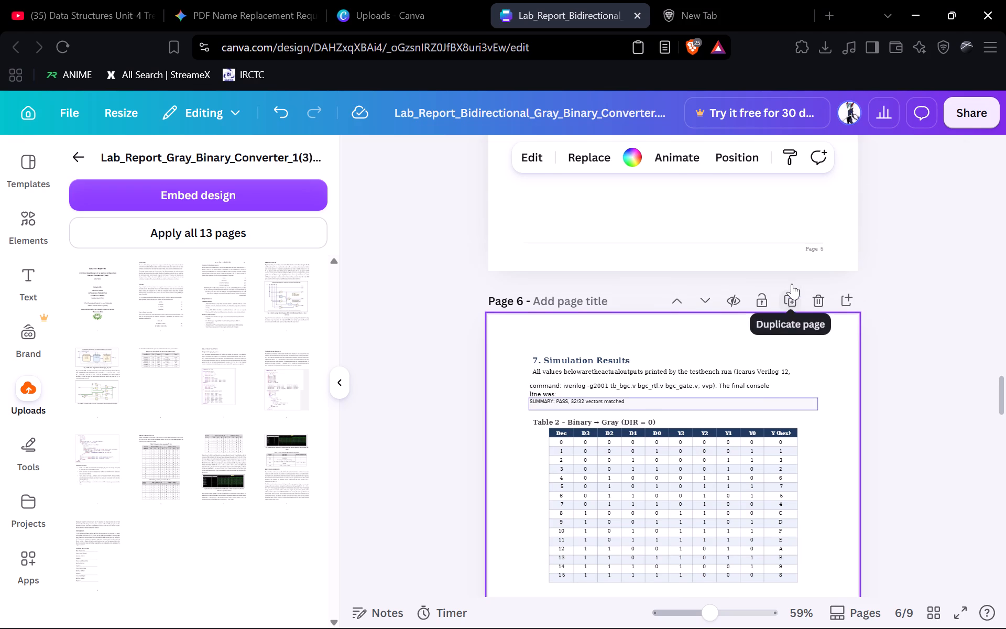
{"action": "scroll", "coordinate": [792, 284], "scroll_direction": "up", "scroll_amount": 8}
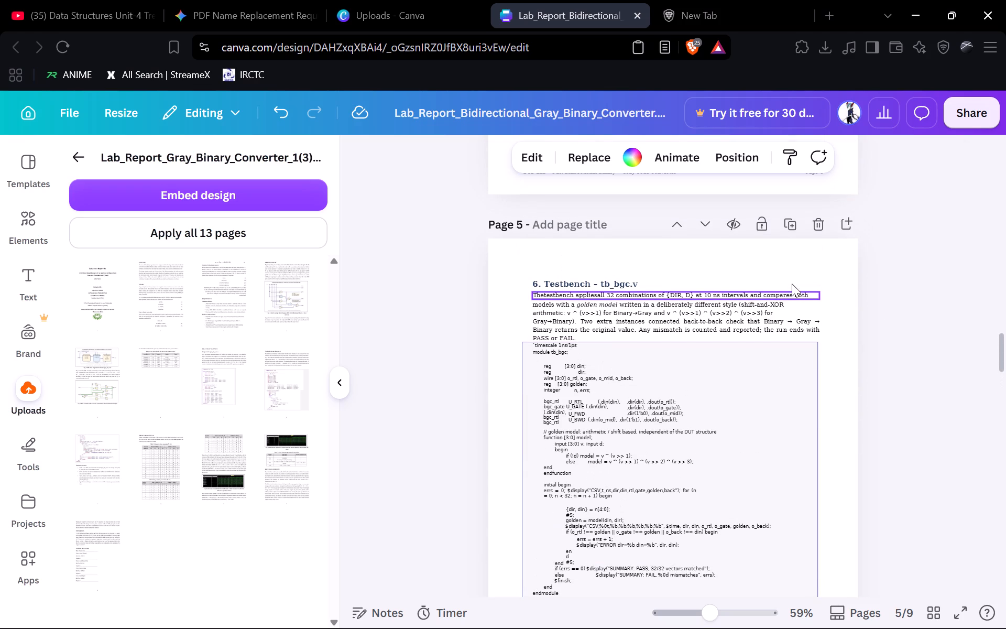
{"action": "scroll", "coordinate": [792, 284], "scroll_direction": "up", "scroll_amount": 1}
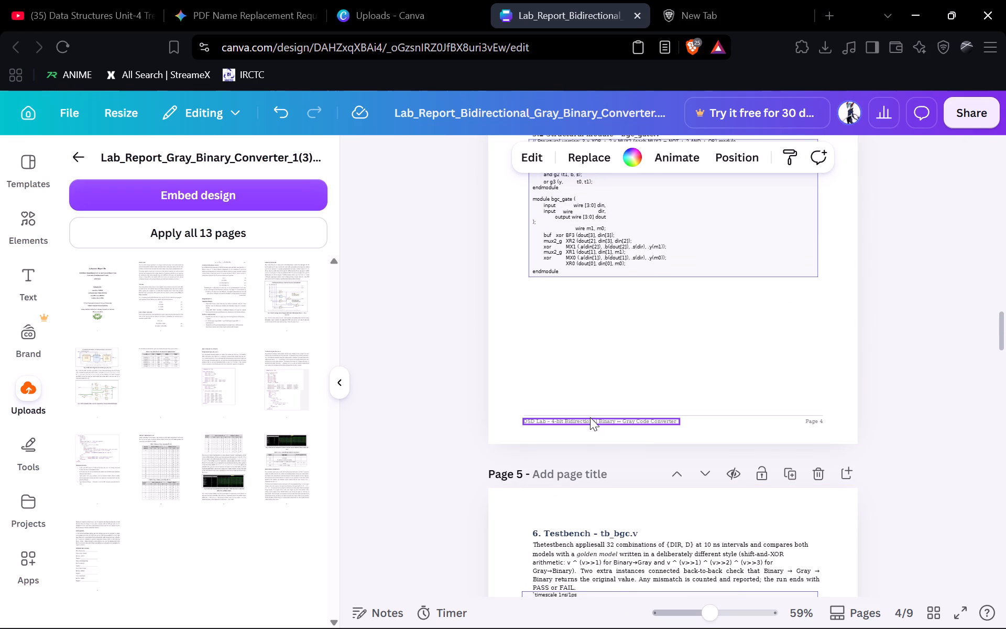
{"action": "left_click", "coordinate": [590, 417]}
{"action": "key", "text": "BackSpace"}
Move the frame around the bgc_rtl.v code on page 4 slightly up so its first comment line sits inside.
{"action": "scroll", "coordinate": [590, 417], "scroll_direction": "up", "scroll_amount": 3}
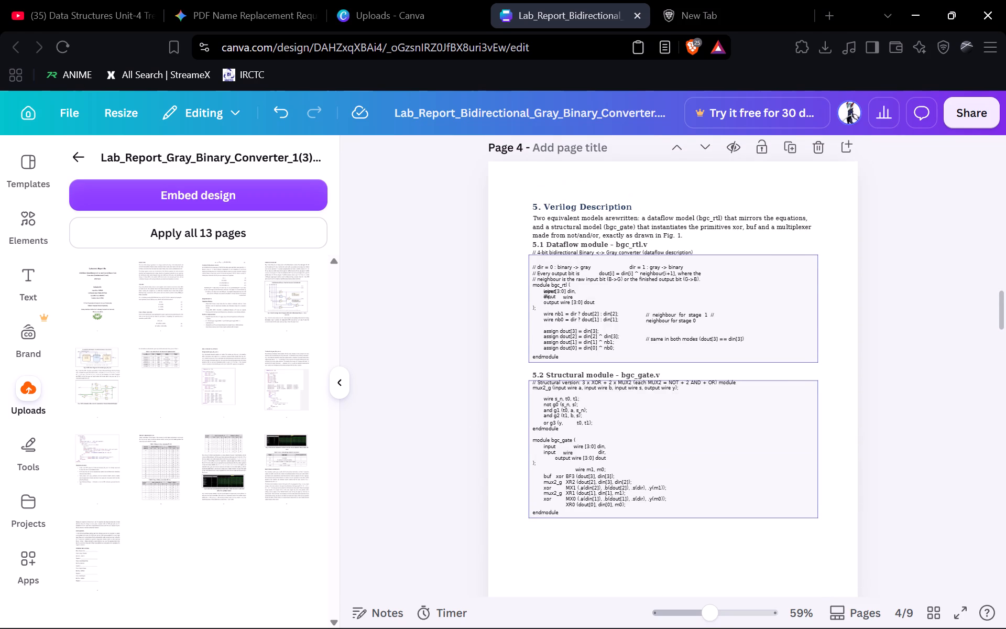
{"action": "left_click", "coordinate": [575, 253]}
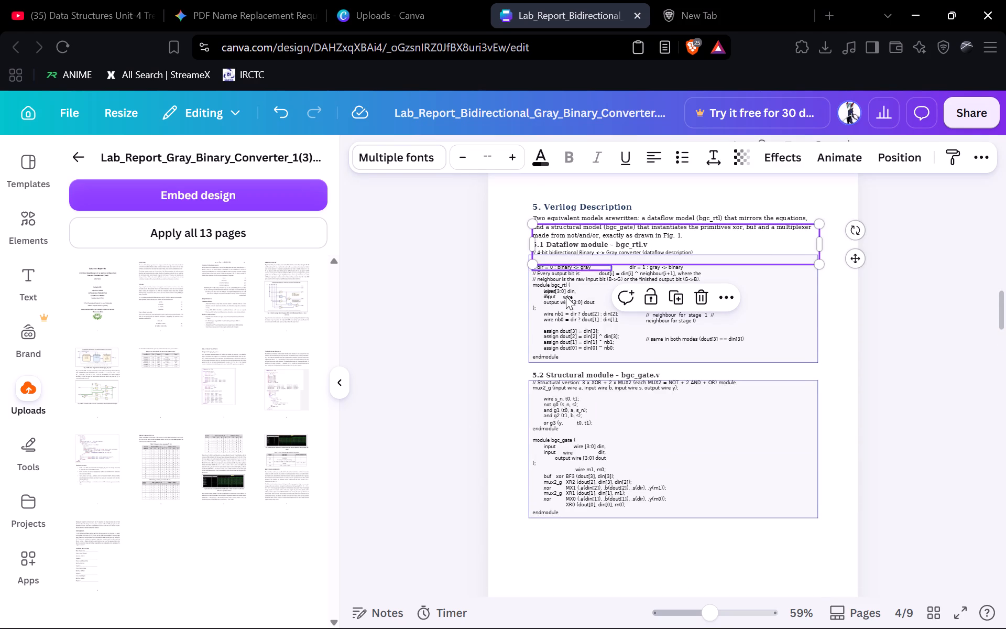
{"action": "left_click", "coordinate": [564, 300]}
{"action": "double_click", "coordinate": [687, 306]}
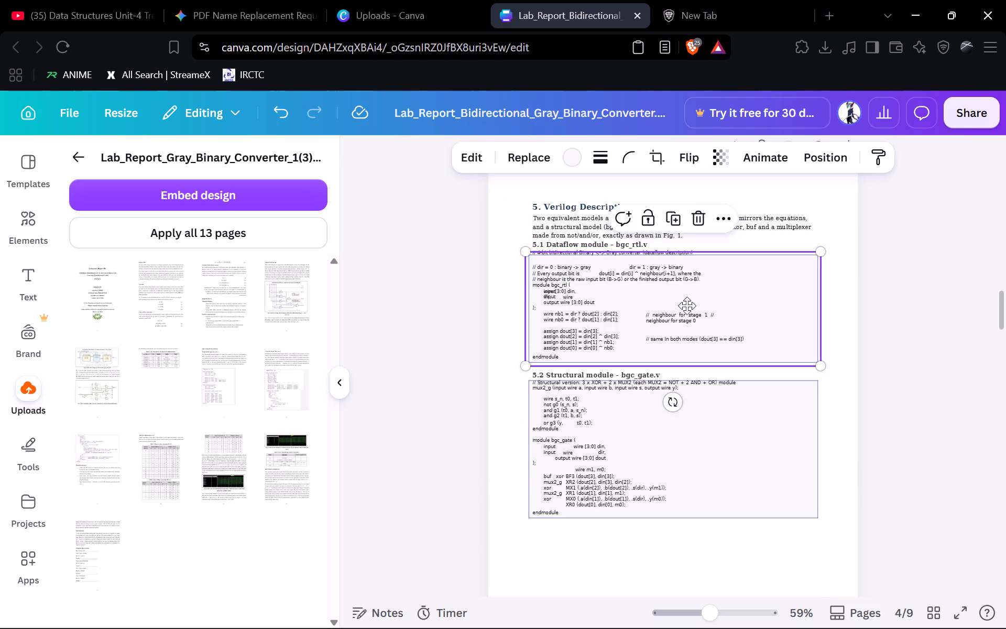
{"action": "left_click_drag", "start_coordinate": [687, 306], "coordinate": [689, 308]}
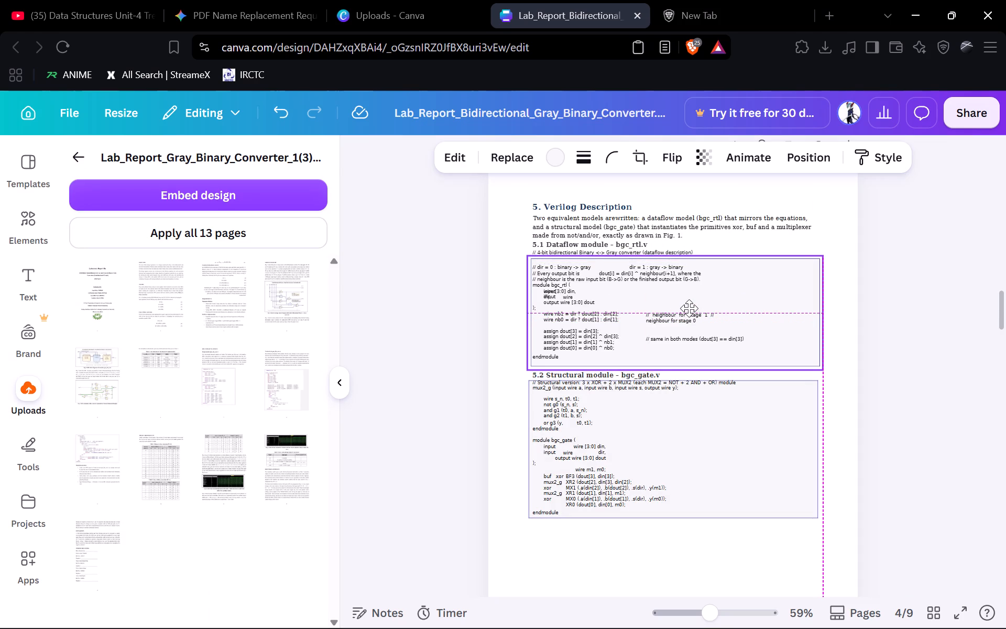
{"action": "left_click_drag", "start_coordinate": [689, 308], "coordinate": [689, 300]}
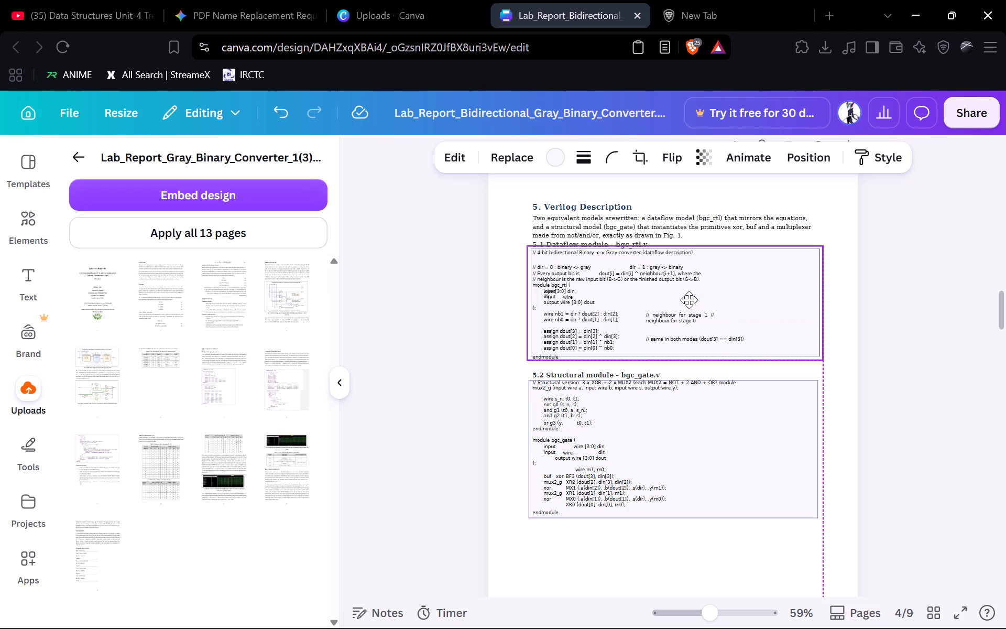
{"action": "left_click_drag", "start_coordinate": [689, 300], "coordinate": [687, 300]}
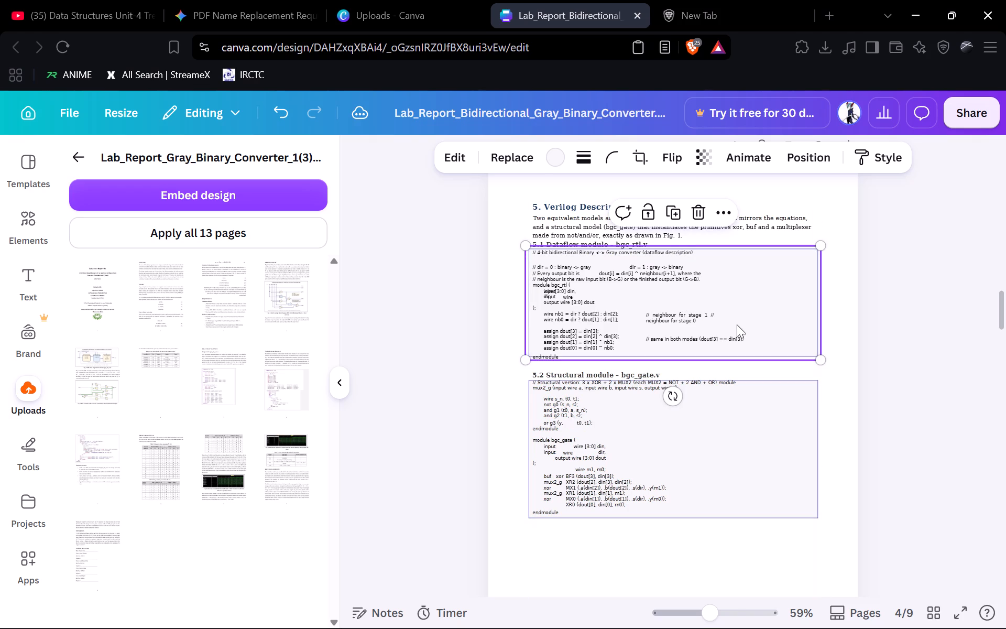
Enlarge the bgc_rtl.v code frame on page 4 slightly from its lower corner so the endmodule line fits inside.
{"action": "left_click_drag", "start_coordinate": [816, 357], "coordinate": [821, 366]}
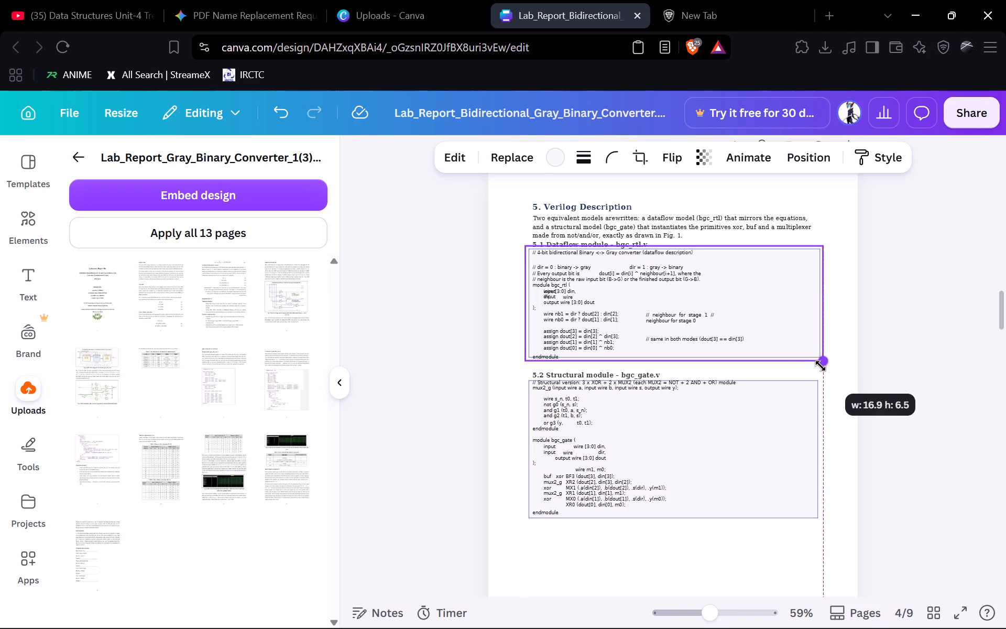
{"action": "left_click_drag", "start_coordinate": [821, 366], "coordinate": [814, 376]}
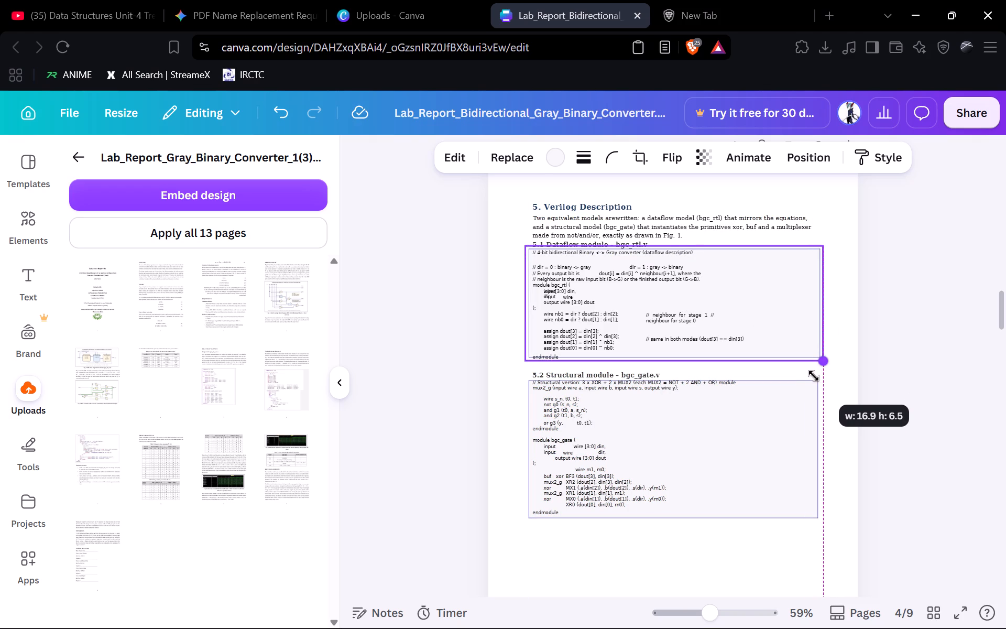
{"action": "left_click_drag", "start_coordinate": [814, 376], "coordinate": [824, 377]}
{"action": "left_click", "coordinate": [846, 387]}
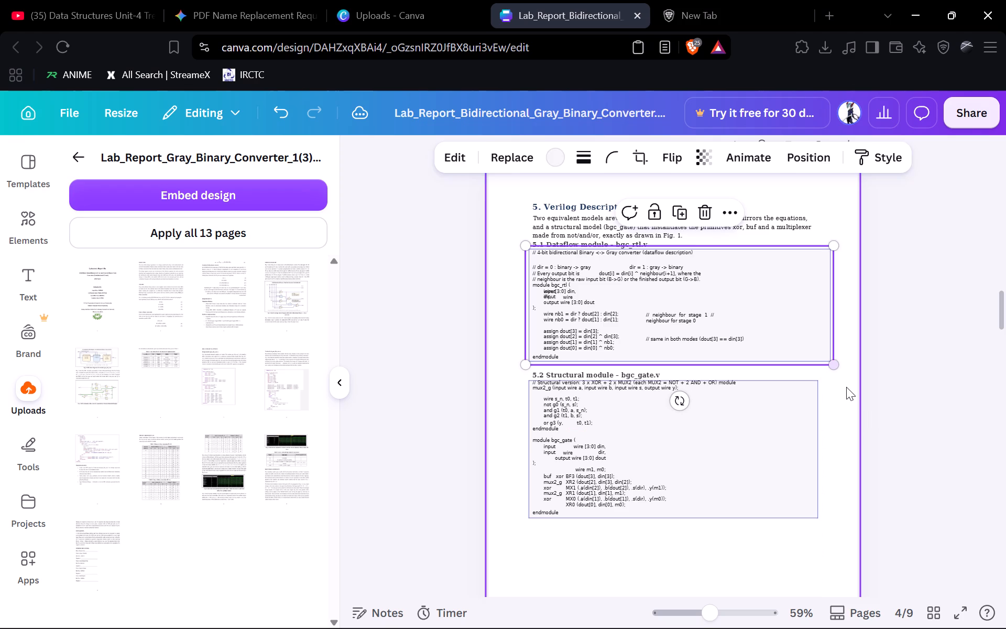
Nudge the text block with the 5.2 Structural module heading and its first code lines on page 4 slightly up.
{"action": "left_click", "coordinate": [750, 420]}
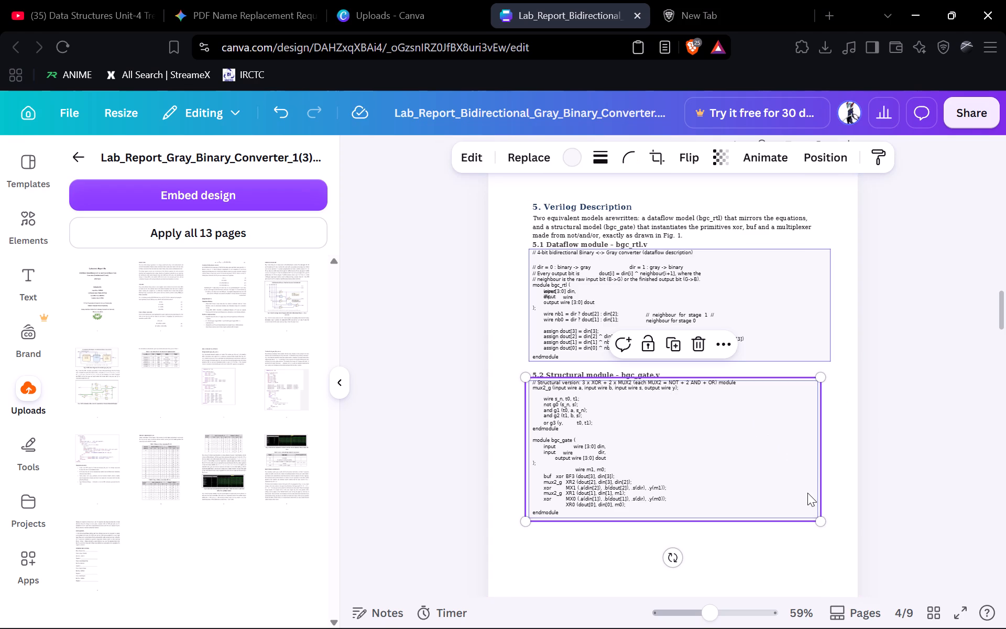
{"action": "left_click", "coordinate": [857, 434]}
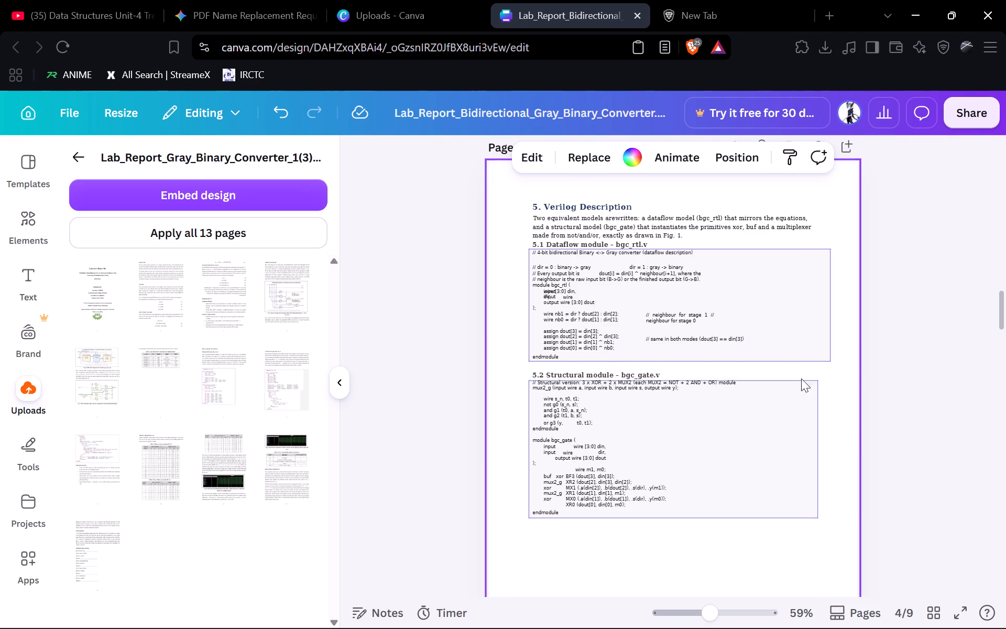
{"action": "left_click", "coordinate": [629, 406]}
{"action": "double_click", "coordinate": [573, 411]}
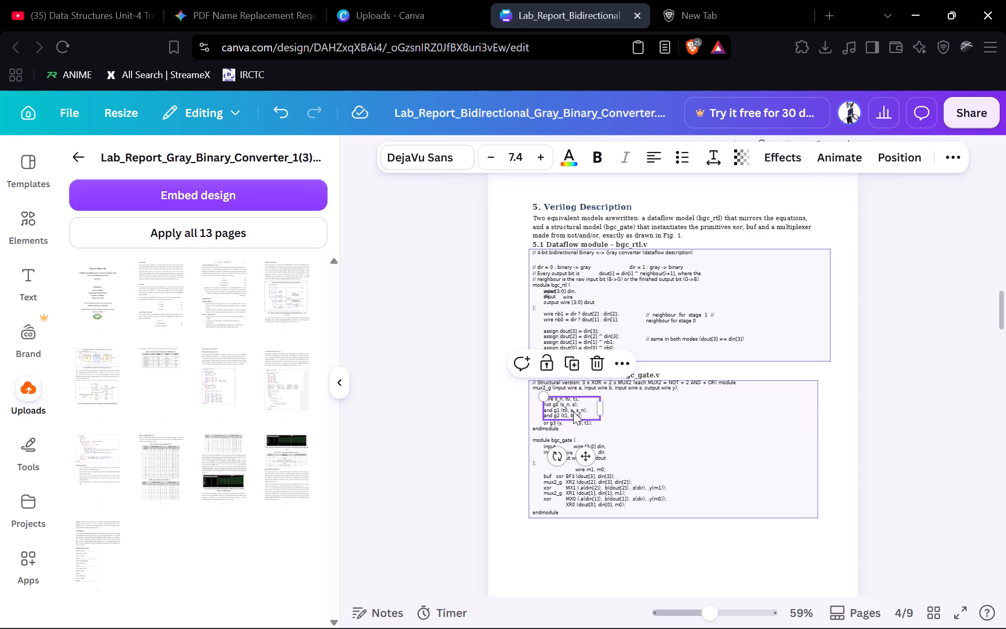
{"action": "triple_click", "coordinate": [647, 392]}
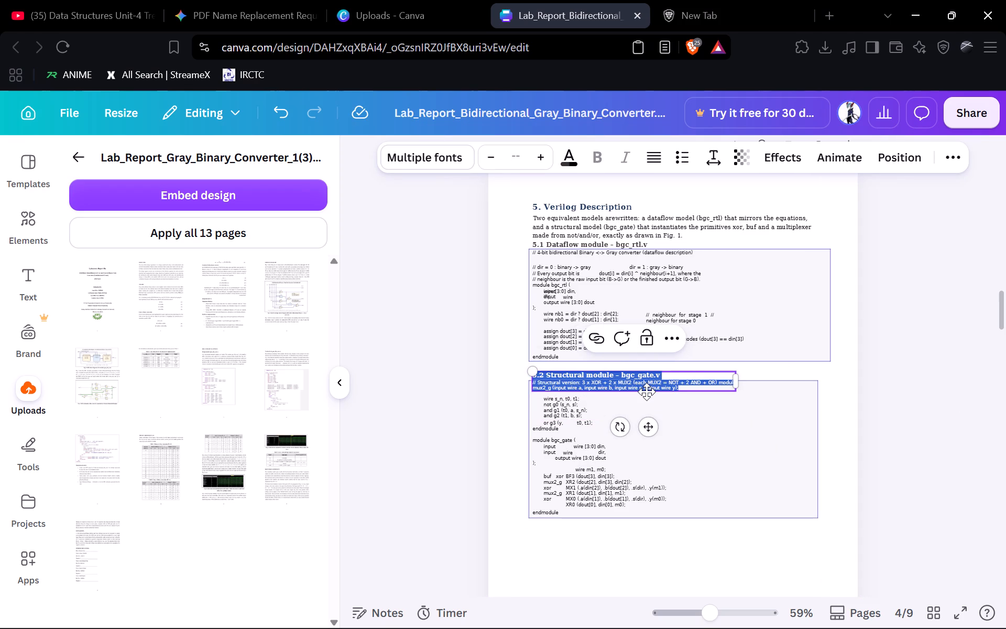
{"action": "left_click", "coordinate": [648, 386]}
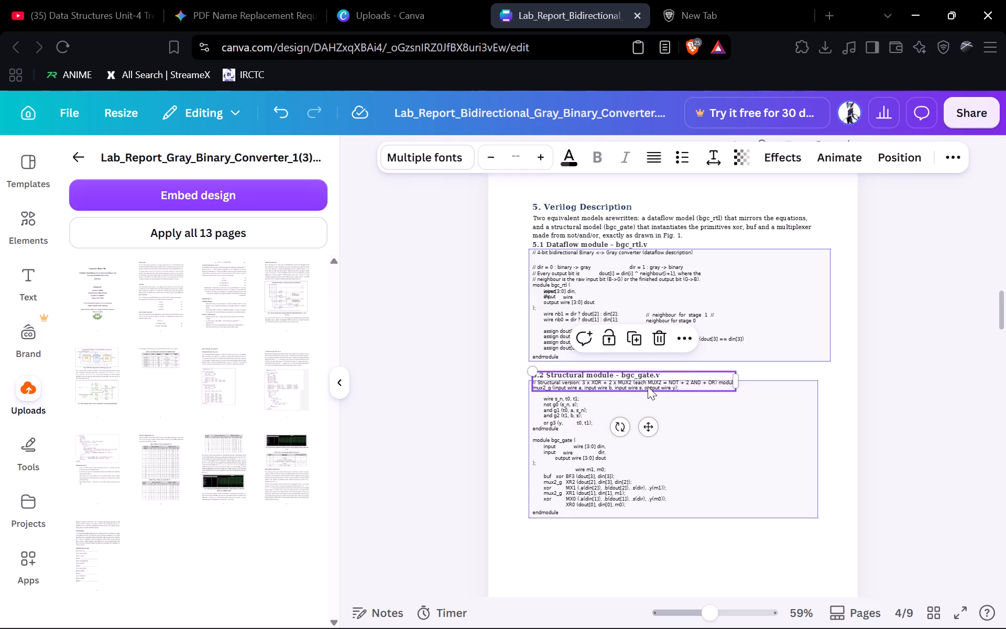
{"action": "left_click", "coordinate": [648, 386]}
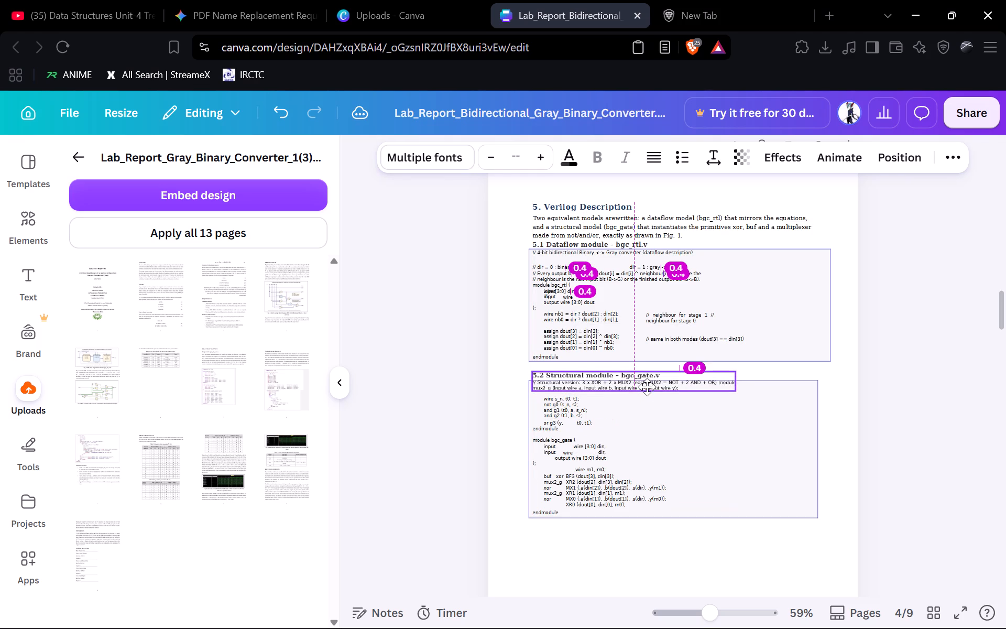
{"action": "left_click", "coordinate": [914, 371]}
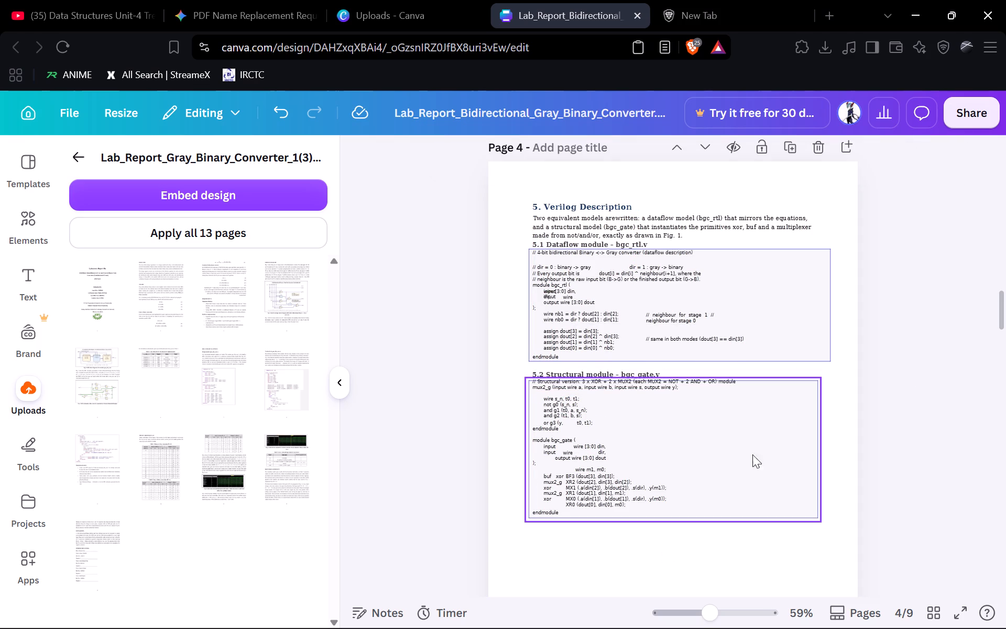
Nudge the frame around the bgc_gate.v code on page 4 slightly to the left.
{"action": "left_click", "coordinate": [782, 482]}
{"action": "left_click", "coordinate": [782, 482]}
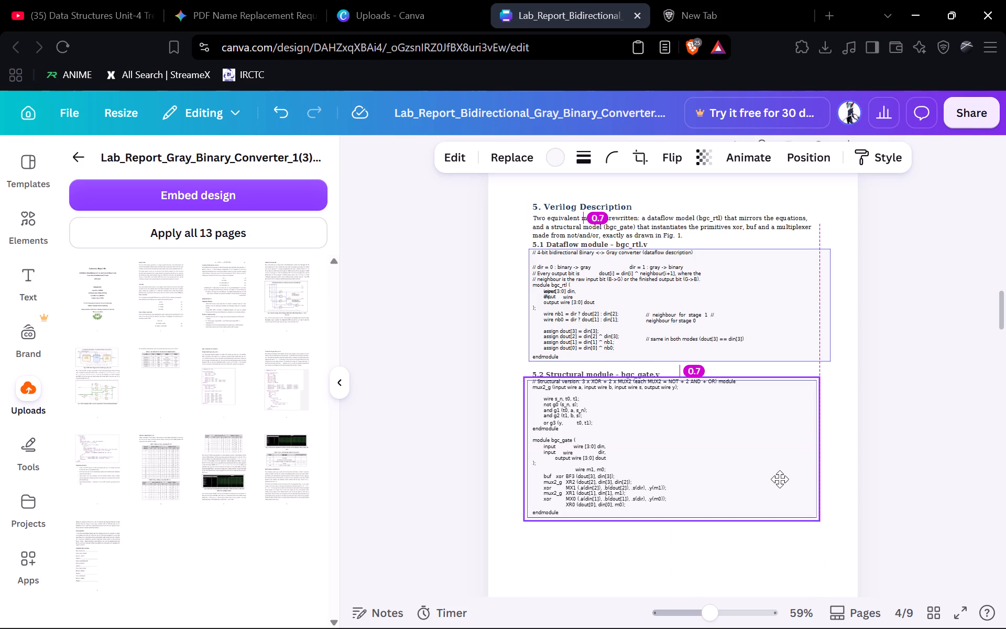
{"action": "left_click", "coordinate": [862, 436]}
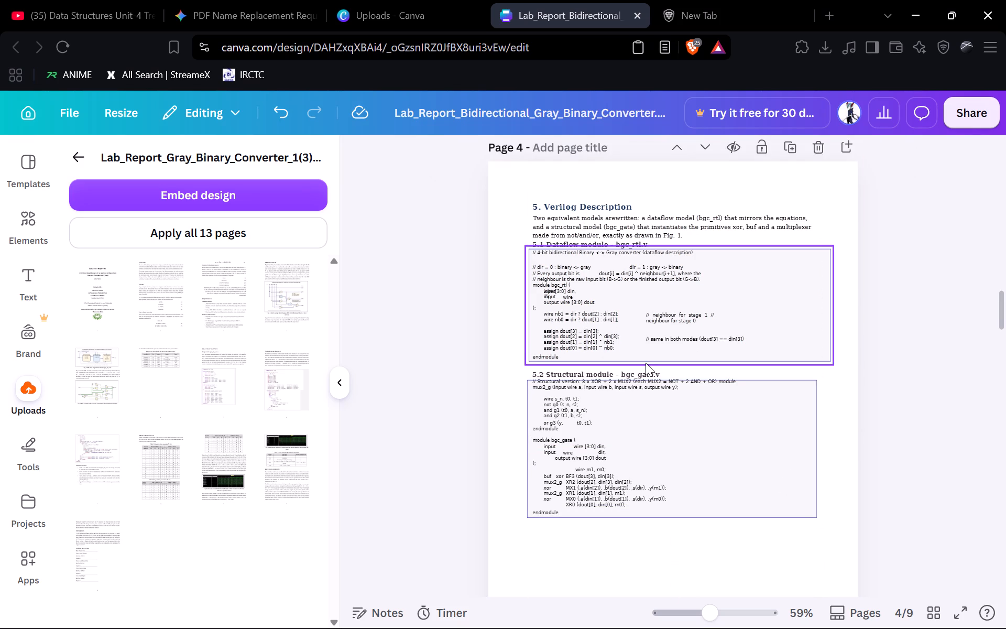
Delete the "DSD Lab – 4-bit Bidirectional Binary ↔ Gray Code Converter" footer text on page 3.
{"action": "scroll", "coordinate": [646, 363], "scroll_direction": "up", "scroll_amount": 6}
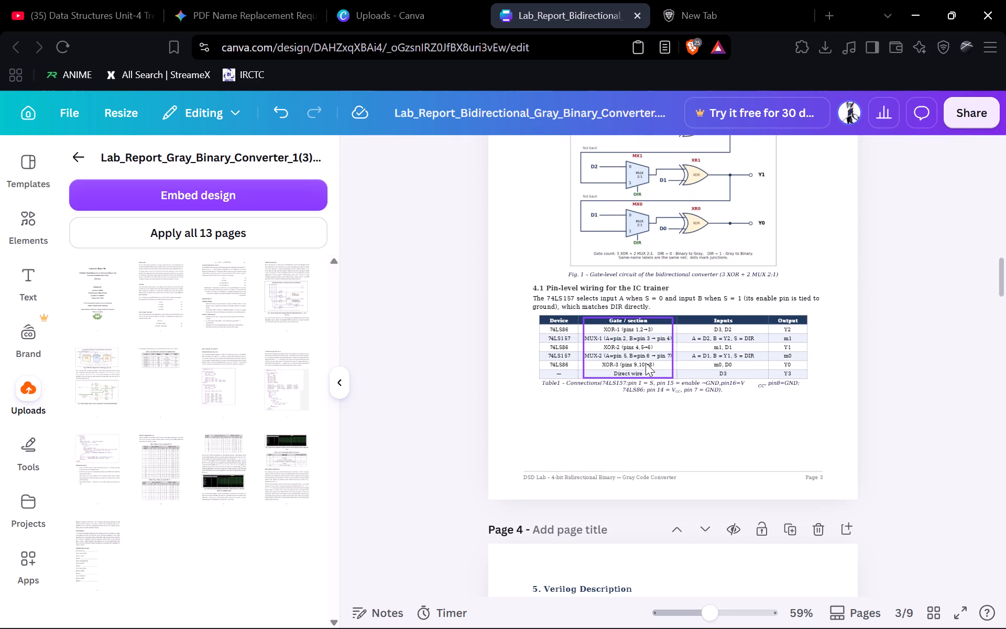
{"action": "scroll", "coordinate": [646, 363], "scroll_direction": "up", "scroll_amount": 4}
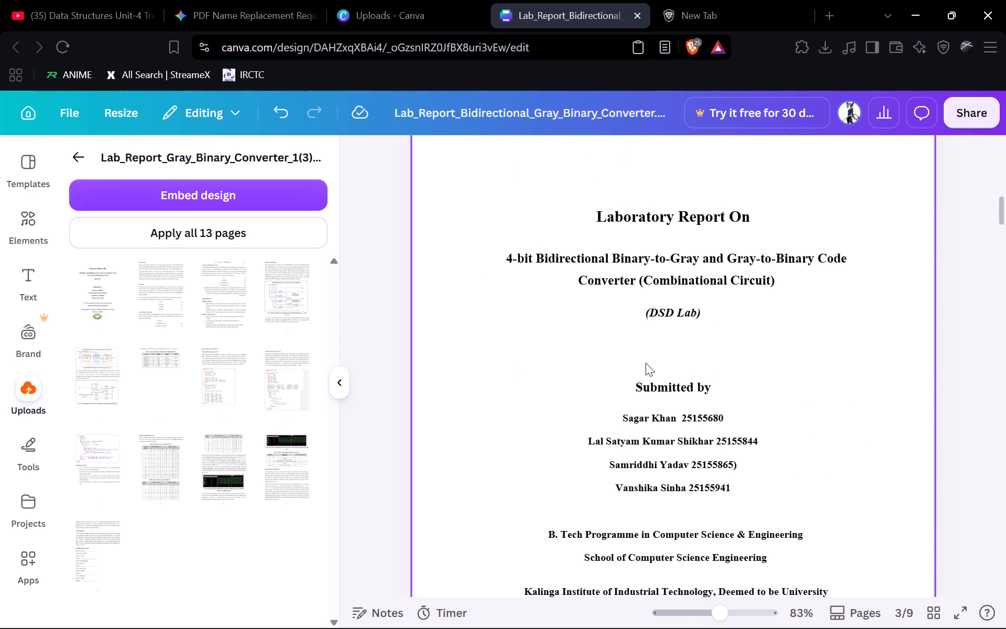
{"action": "scroll", "coordinate": [646, 363], "scroll_direction": "up", "scroll_amount": 1}
{"action": "scroll", "coordinate": [524, 361], "scroll_direction": "down", "scroll_amount": 4}
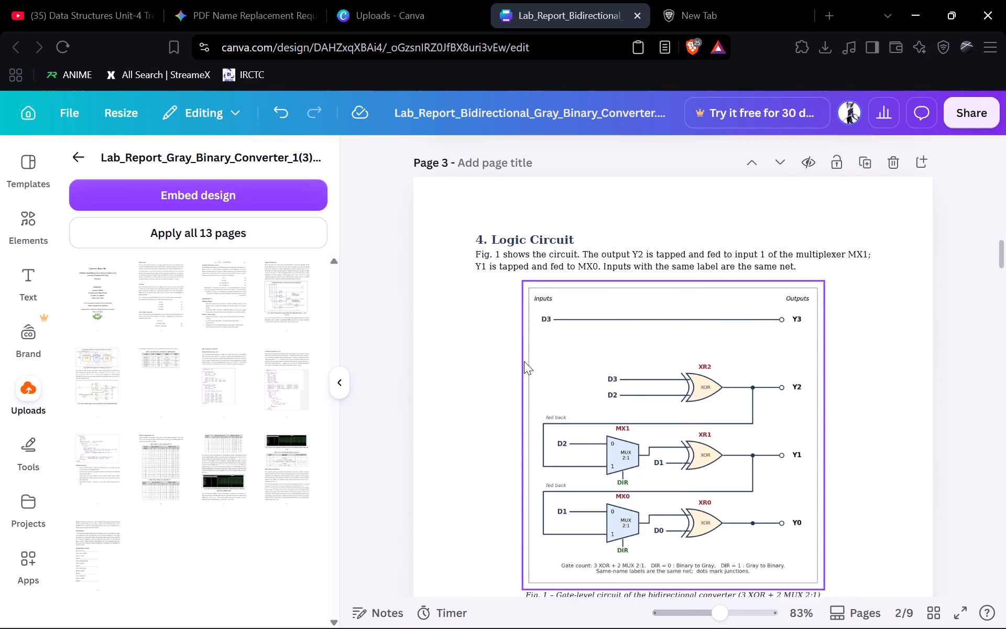
{"action": "scroll", "coordinate": [524, 361], "scroll_direction": "down", "scroll_amount": 4}
{"action": "left_click", "coordinate": [507, 388]}
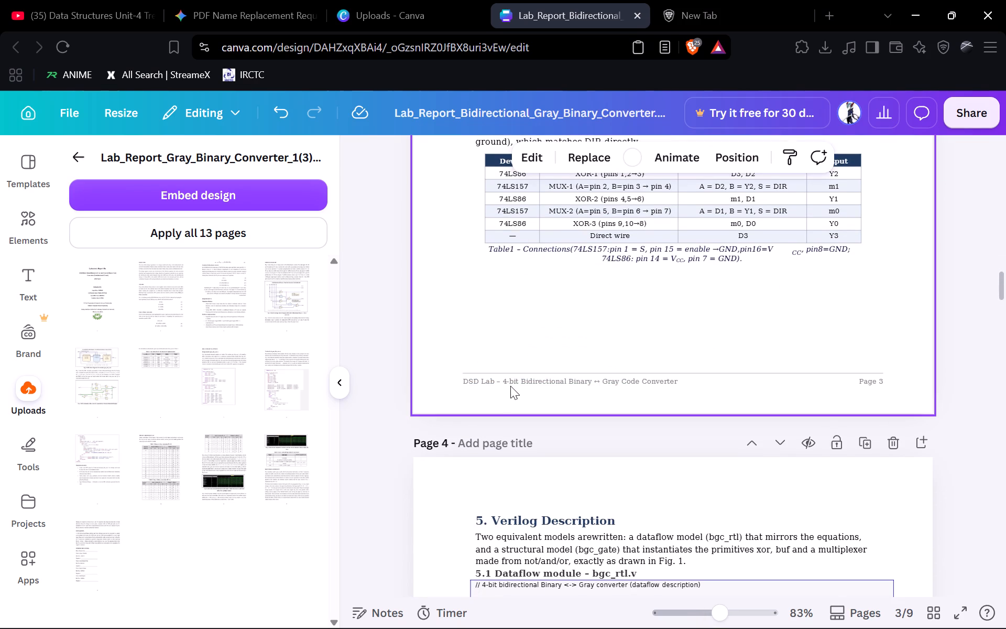
{"action": "left_click", "coordinate": [517, 381]}
{"action": "key", "text": "BackSpace"}
Look through pages 4 to 7 and back up to the cover on page 2 for remaining footers and layout problems.
{"action": "scroll", "coordinate": [517, 381], "scroll_direction": "down", "scroll_amount": 2}
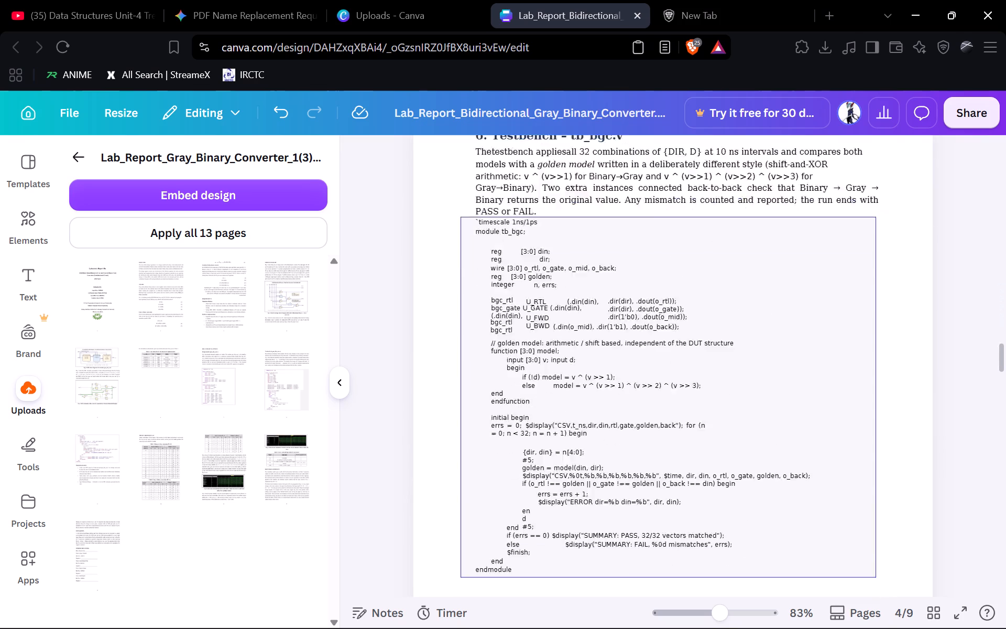
{"action": "scroll", "coordinate": [517, 381], "scroll_direction": "down", "scroll_amount": 5}
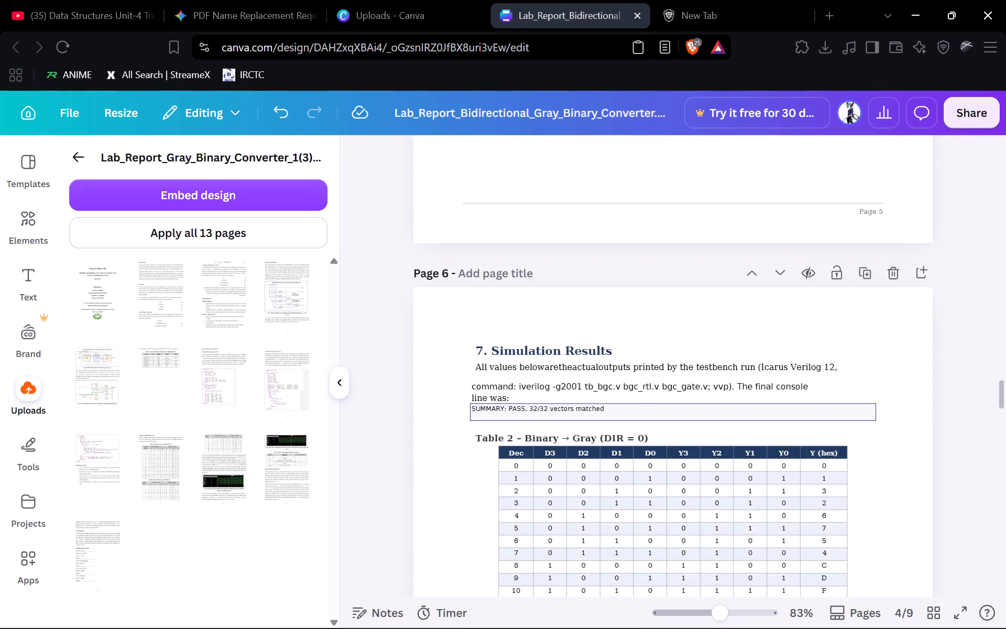
{"action": "scroll", "coordinate": [517, 381], "scroll_direction": "down", "scroll_amount": 4}
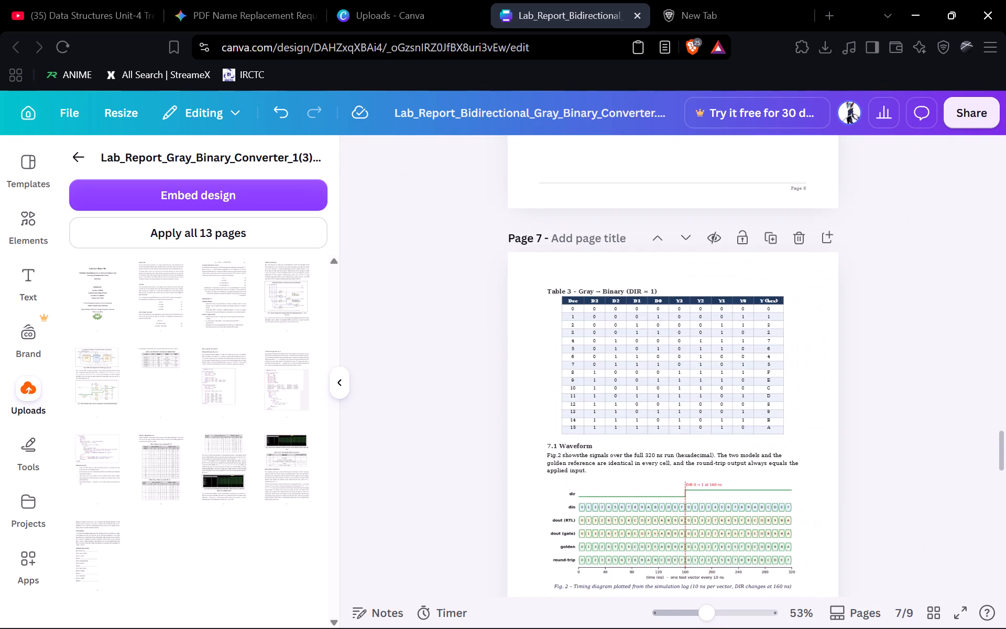
{"action": "scroll", "coordinate": [517, 381], "scroll_direction": "up", "scroll_amount": 9}
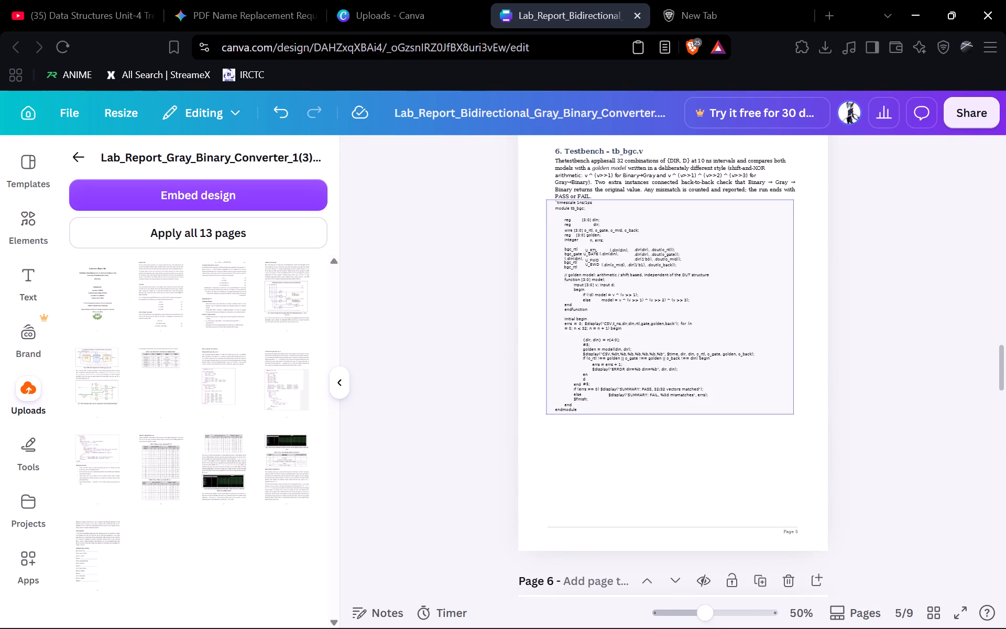
{"action": "scroll", "coordinate": [517, 381], "scroll_direction": "up", "scroll_amount": 9}
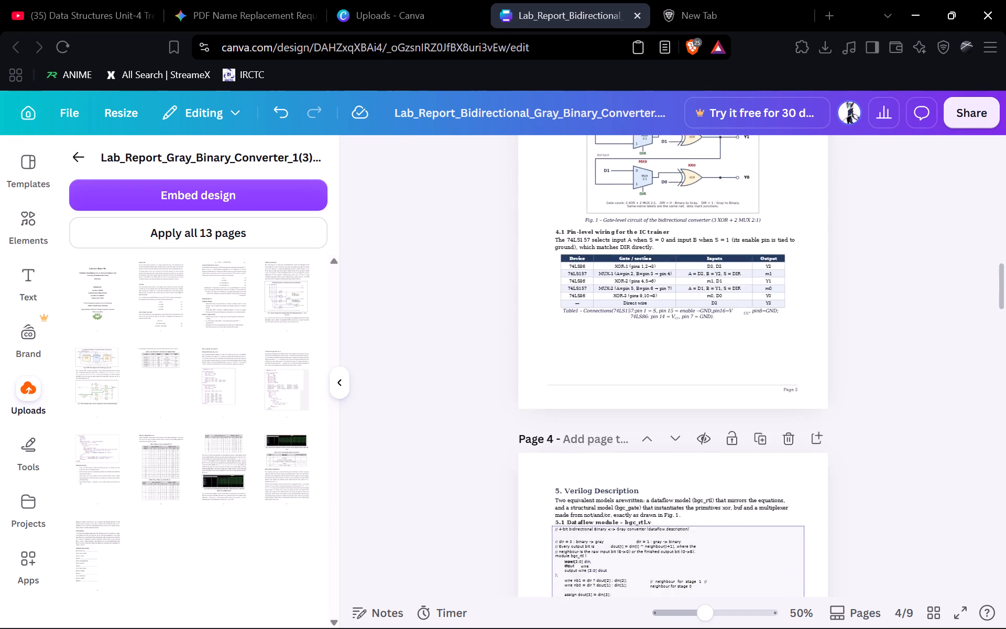
{"action": "scroll", "coordinate": [517, 381], "scroll_direction": "up", "scroll_amount": 10}
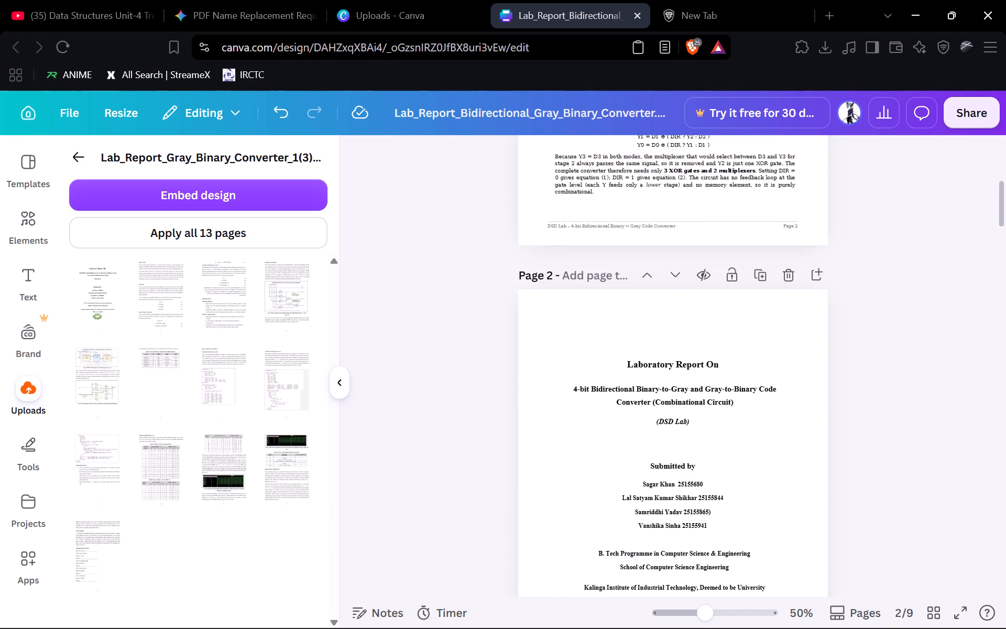
{"action": "scroll", "coordinate": [517, 381], "scroll_direction": "up", "scroll_amount": 2}
{"action": "scroll", "coordinate": [517, 381], "scroll_direction": "right", "scroll_amount": 1}
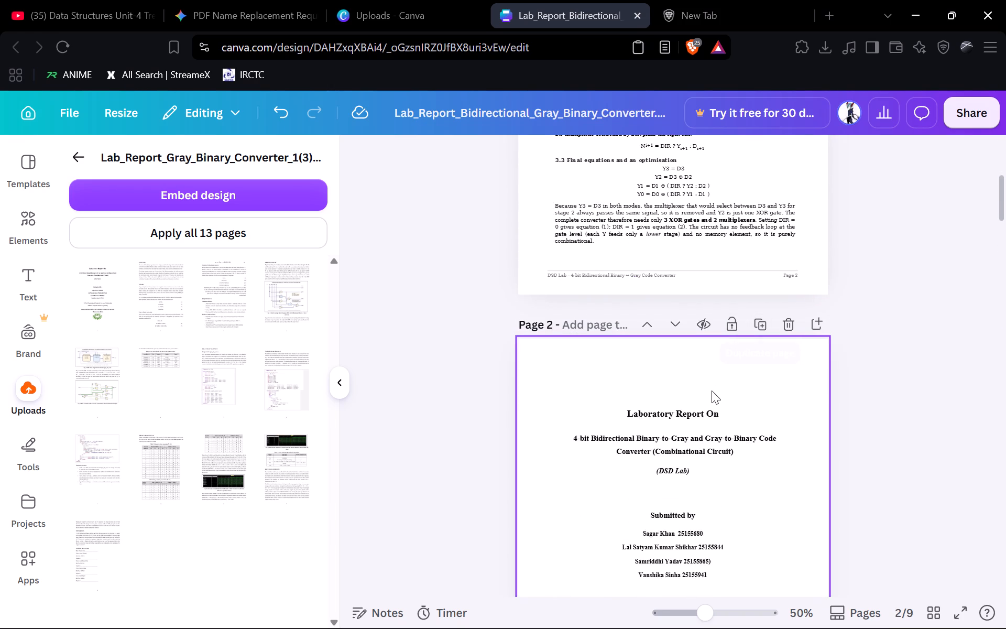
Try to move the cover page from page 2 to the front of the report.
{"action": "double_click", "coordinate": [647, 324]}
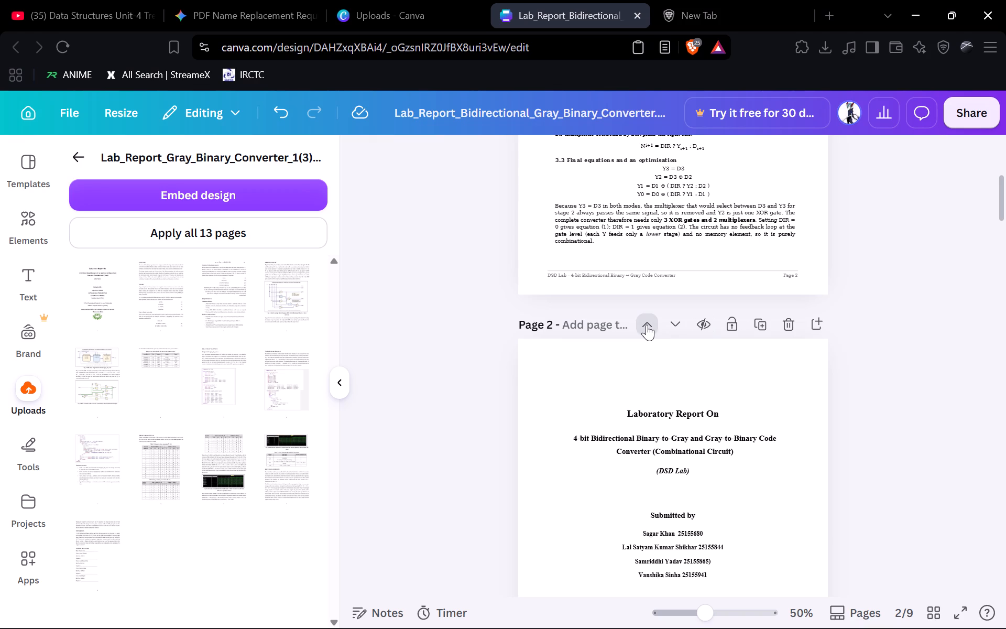
Delete the "DSD Lab – 4-bit Bidirectional Binary ↔ Gray Code Converter" footer text on page 1, below the Aim and Theory sections.
{"action": "scroll", "coordinate": [699, 291], "scroll_direction": "up", "scroll_amount": 2}
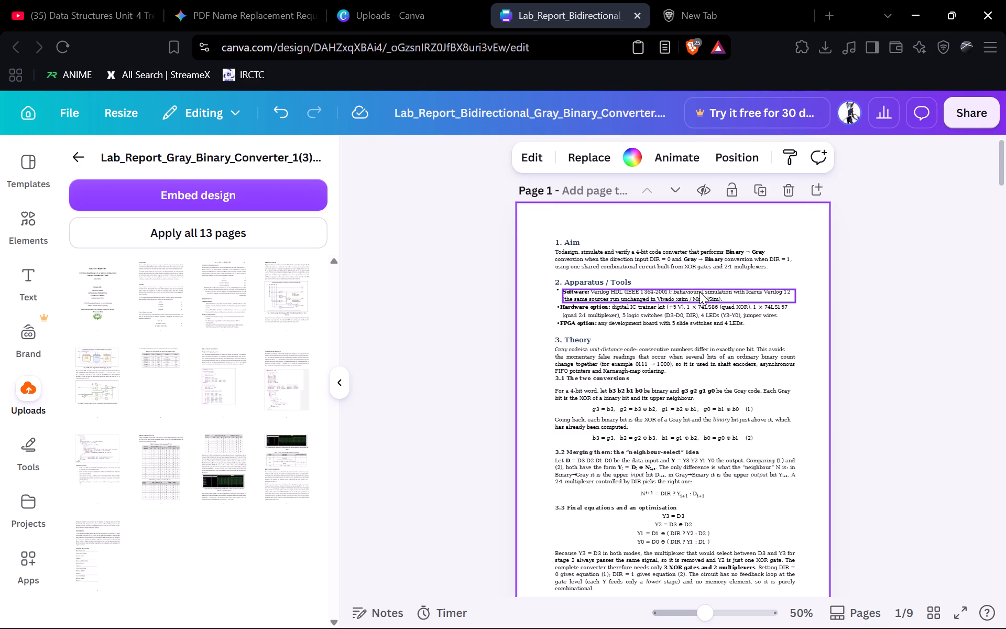
{"action": "left_click", "coordinate": [647, 465]}
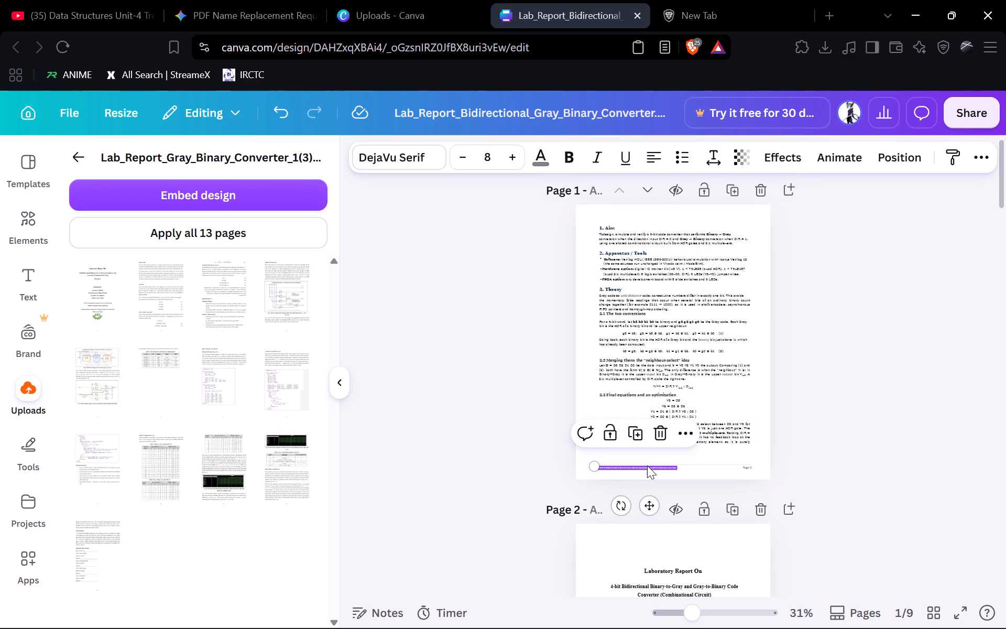
{"action": "key", "text": "BackSpace"}
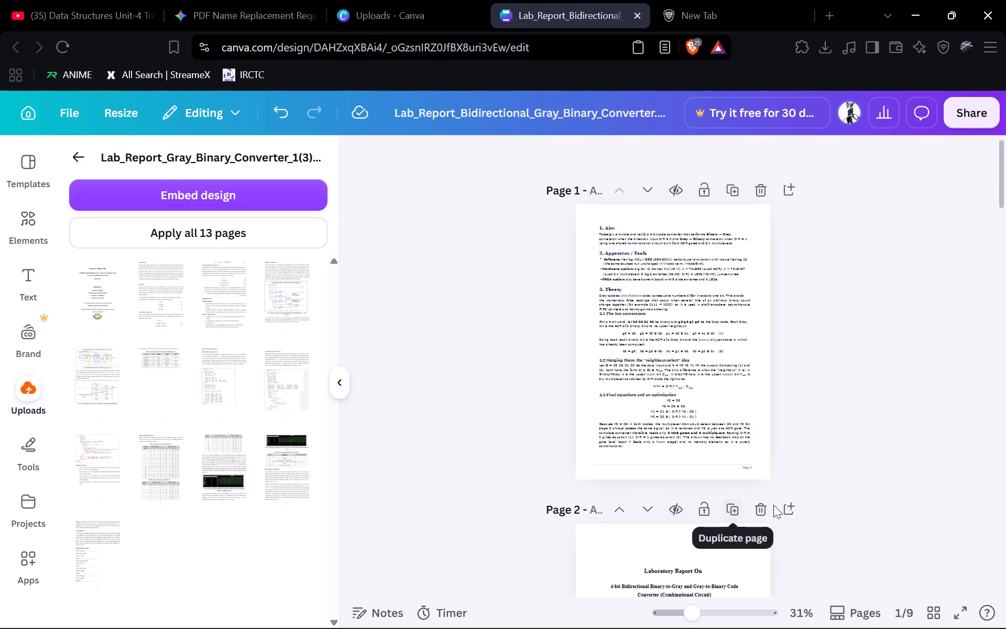
Move the "Laboratory Report On" cover page up from page 2 so it becomes page 1.
{"action": "left_click", "coordinate": [621, 511]}
{"action": "scroll", "coordinate": [859, 357], "scroll_direction": "up", "scroll_amount": 2}
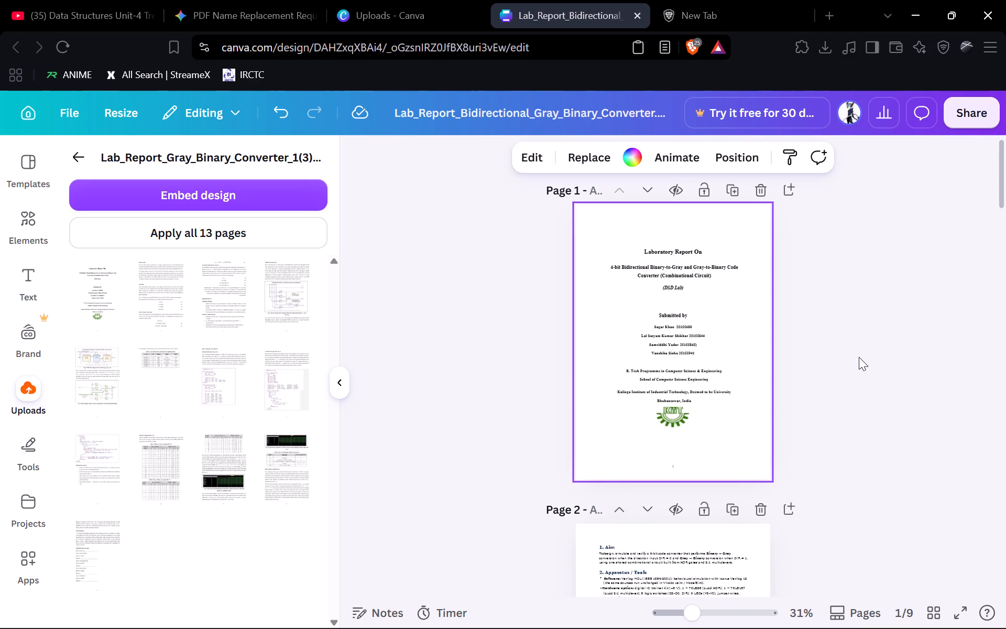
{"action": "scroll", "coordinate": [859, 357], "scroll_direction": "up", "scroll_amount": 1}
{"action": "scroll", "coordinate": [666, 298], "scroll_direction": "down", "scroll_amount": 3}
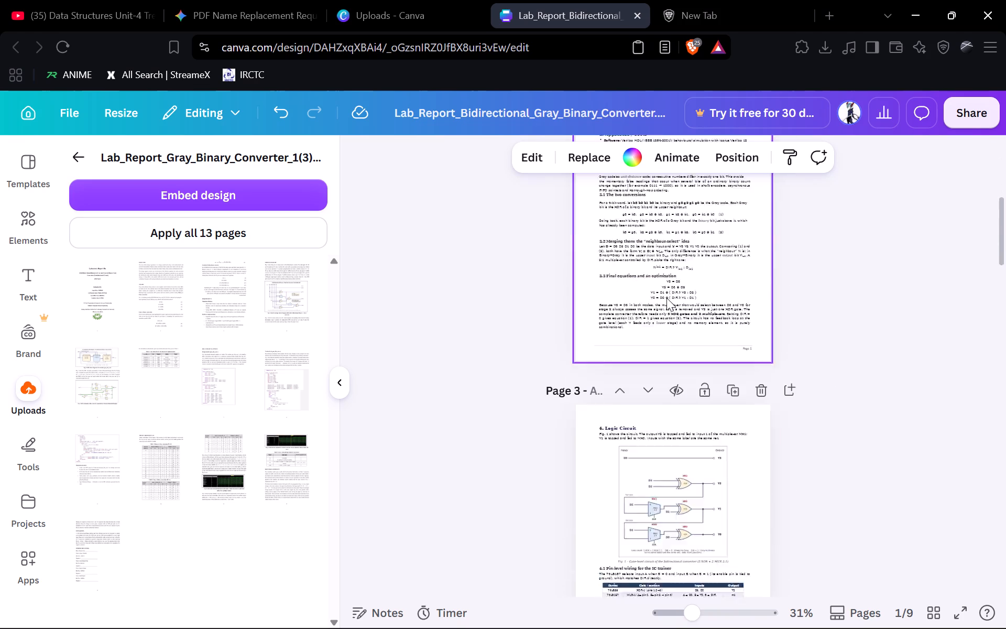
Download all pages of the finished report as a PDF and save it in Downloads as Lab_Report_Bidirectional_Gray_Binary_Converter.pdf.
{"action": "scroll", "coordinate": [666, 298], "scroll_direction": "down", "scroll_amount": 3}
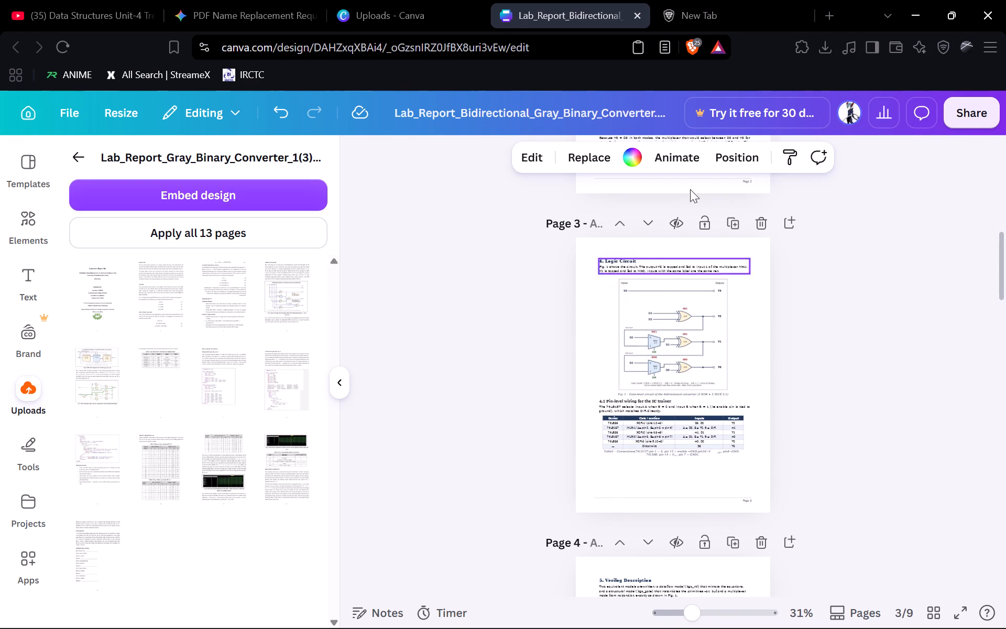
{"action": "scroll", "coordinate": [676, 398], "scroll_direction": "down", "scroll_amount": 18}
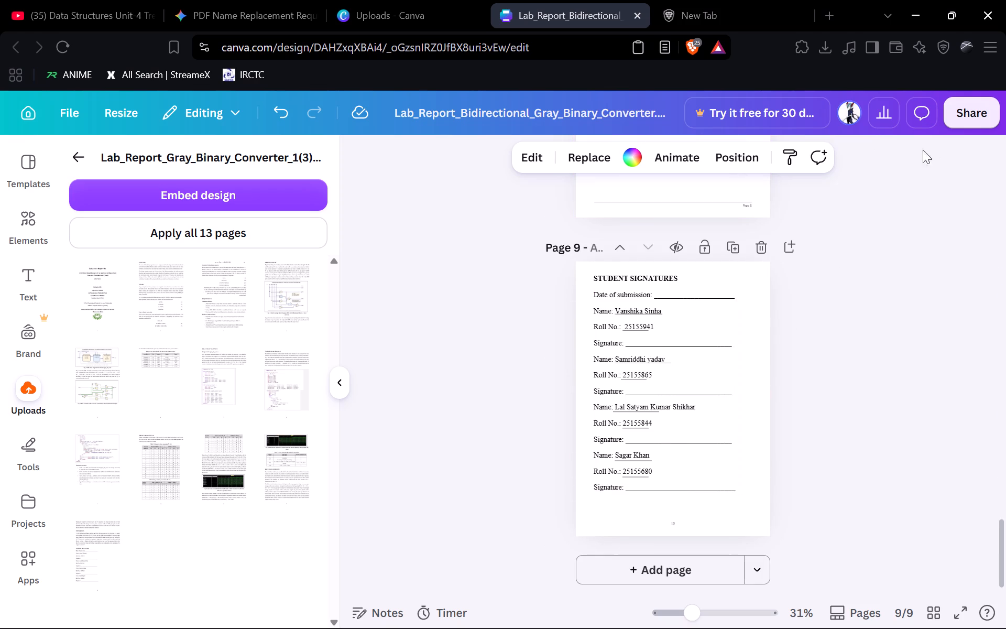
{"action": "left_click", "coordinate": [964, 114]}
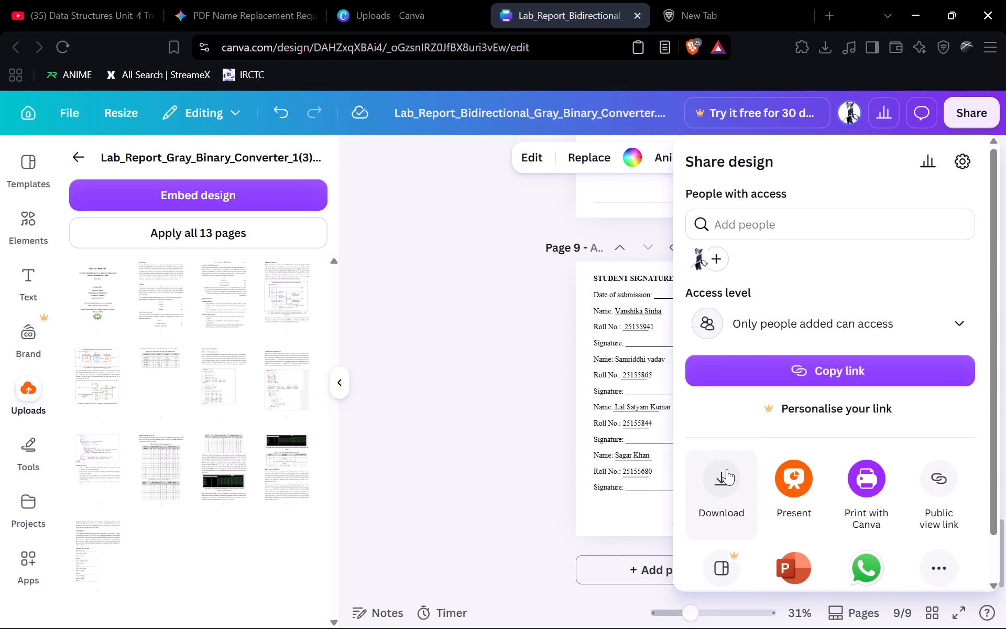
{"action": "left_click", "coordinate": [727, 469]}
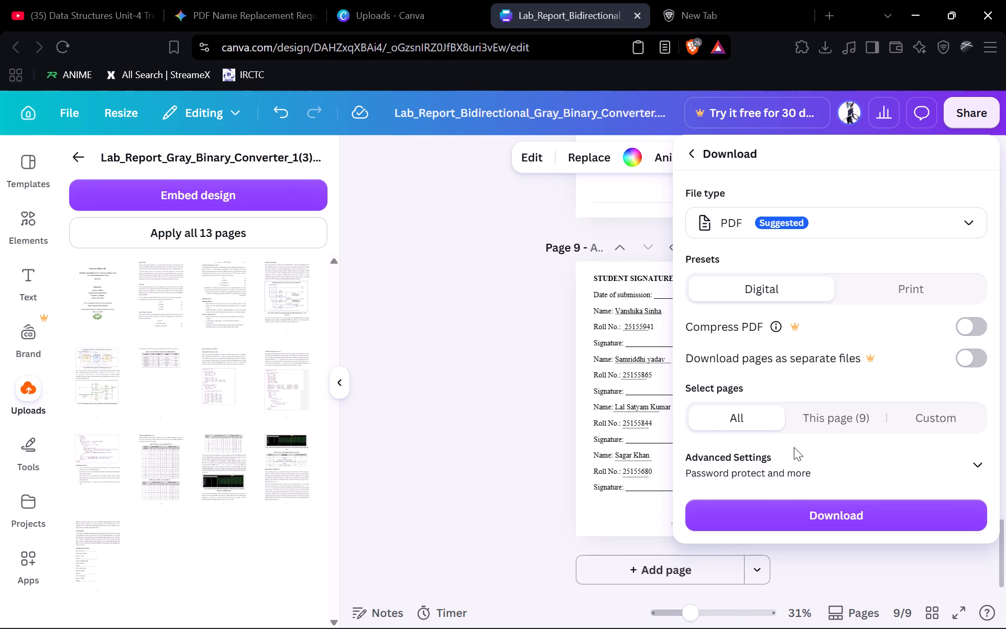
{"action": "left_click", "coordinate": [779, 514]}
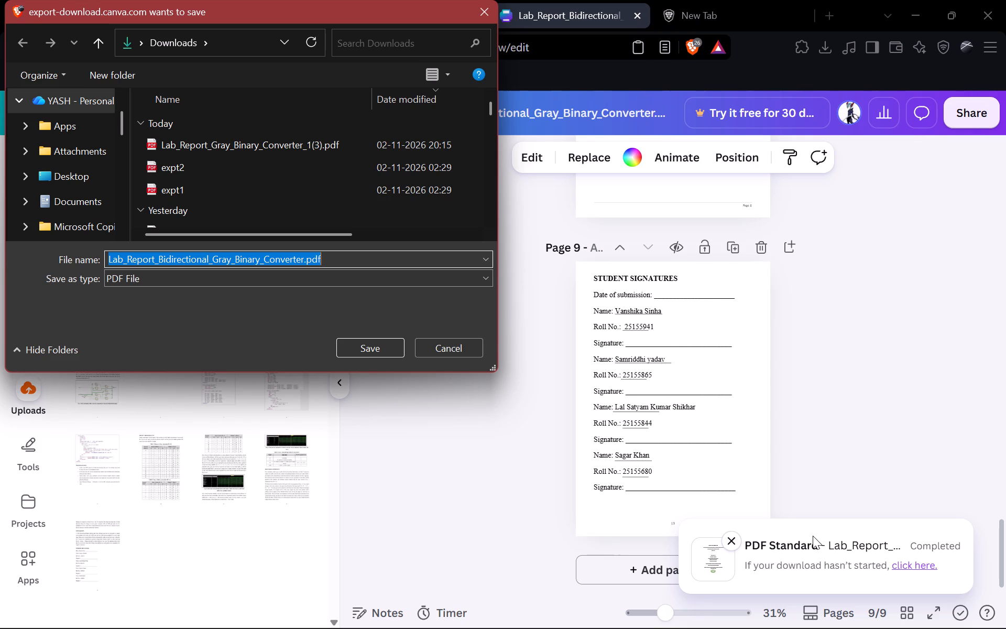
{"action": "left_click", "coordinate": [375, 346]}
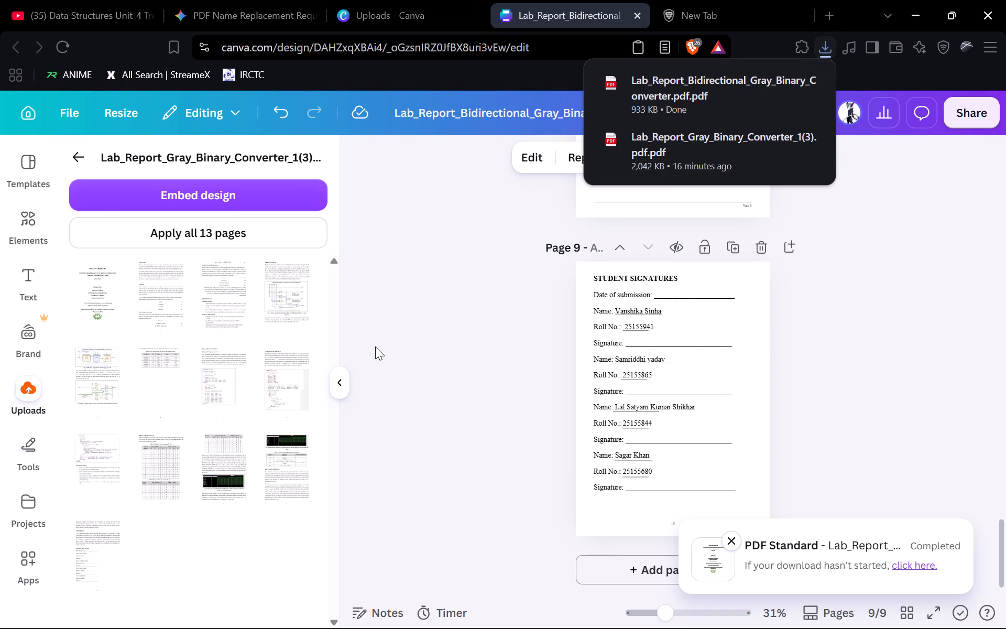